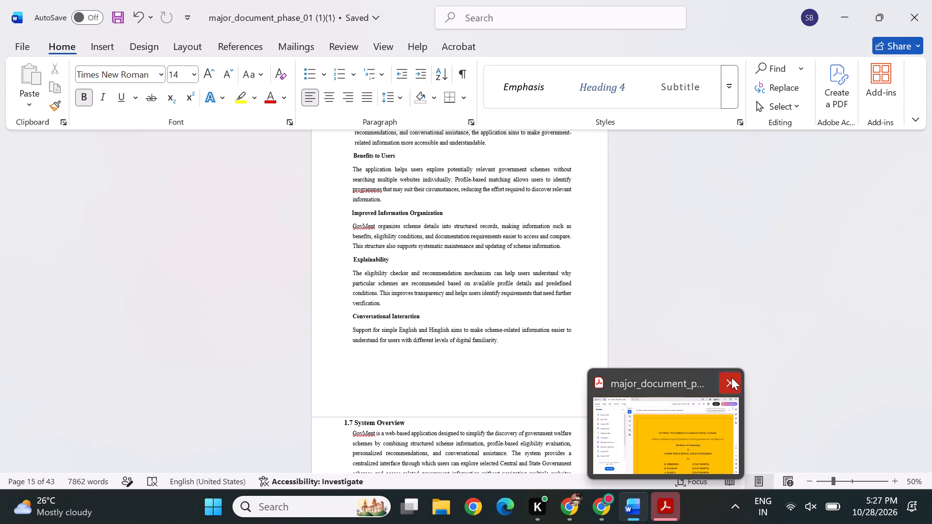
Close the copy of the major_document_phase_01 PDF that is open in Acrobat.
left_click(730, 375)
left_click(730, 385)
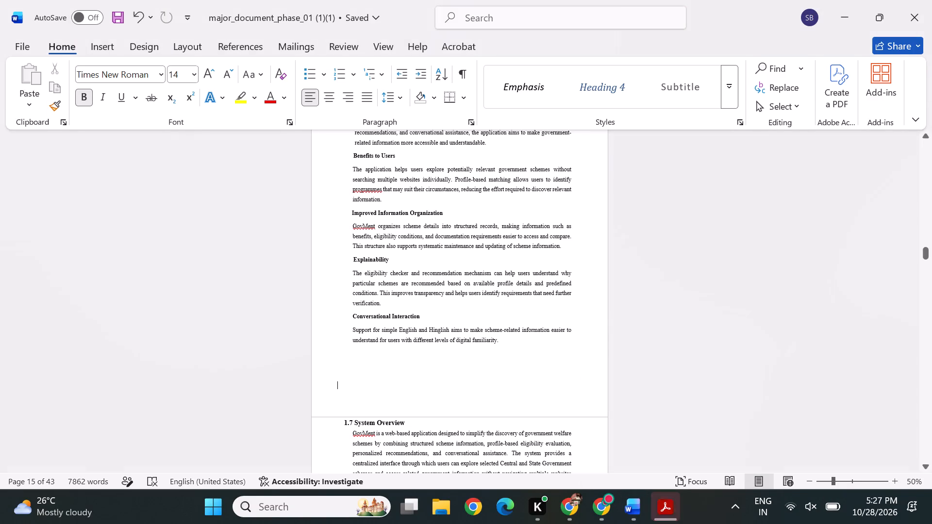
Switch to Chrome and review the page layout of the major_document_phase_01 PDF from section 1.6 through section 2.6.
left_click(633, 500)
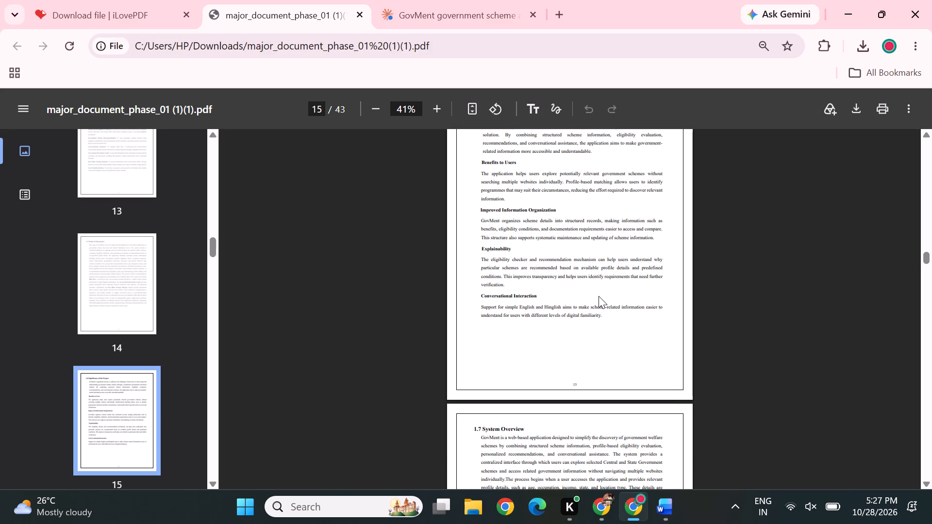
scroll(599, 296, "up", 1)
scroll(574, 388, "down", 1)
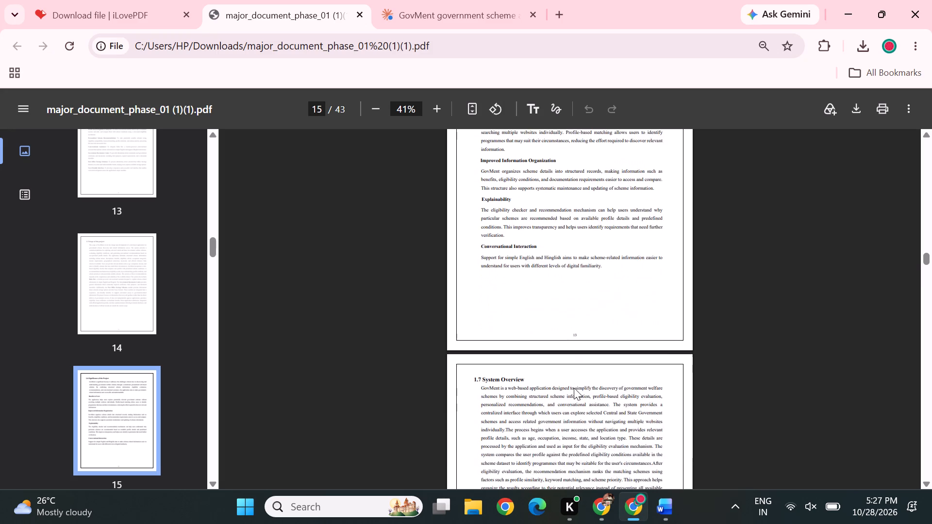
scroll(588, 305, "down", 1)
scroll(558, 370, "down", 1)
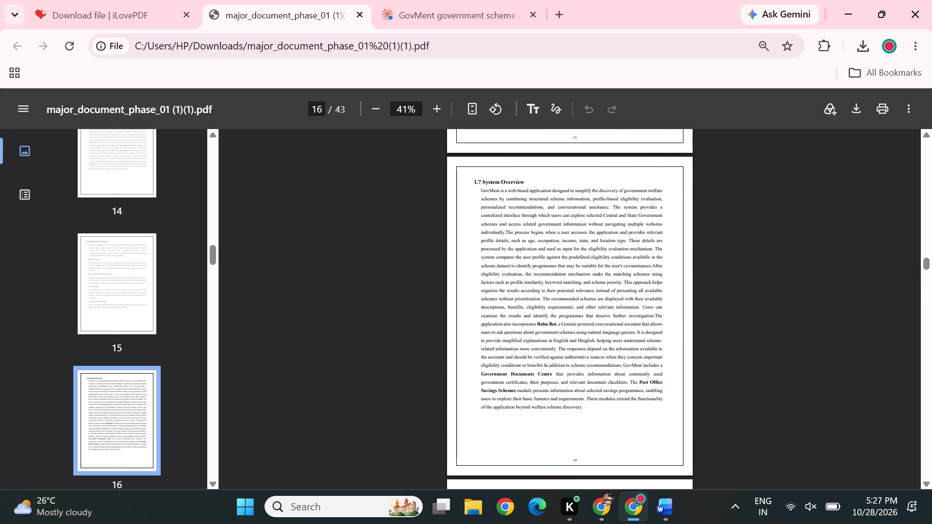
scroll(585, 382, "down", 2)
scroll(604, 298, "up", 1)
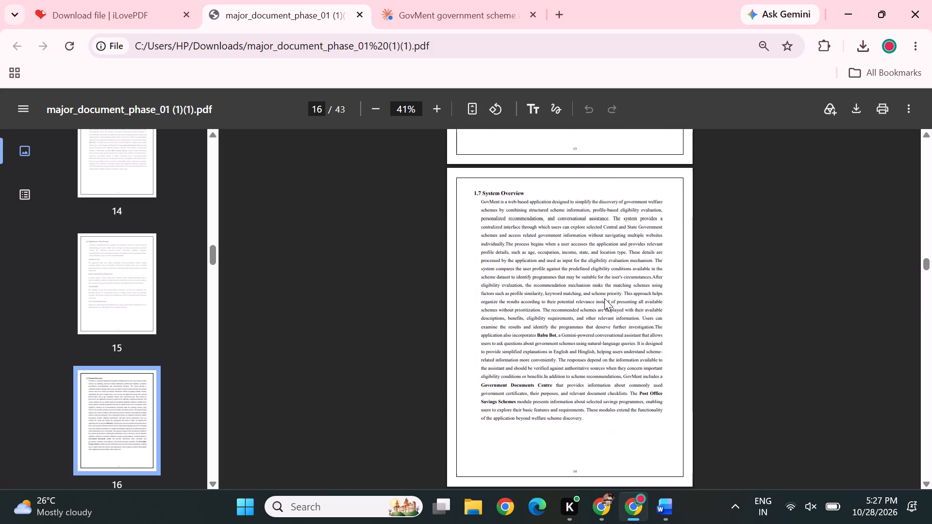
scroll(604, 298, "up", 1)
scroll(604, 380, "down", 1)
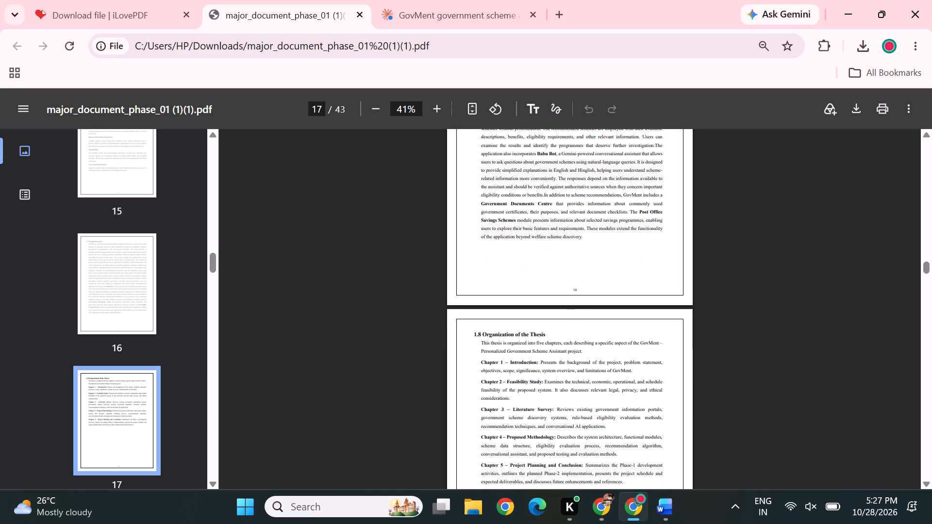
scroll(582, 398, "down", 1)
scroll(575, 219, "up", 2)
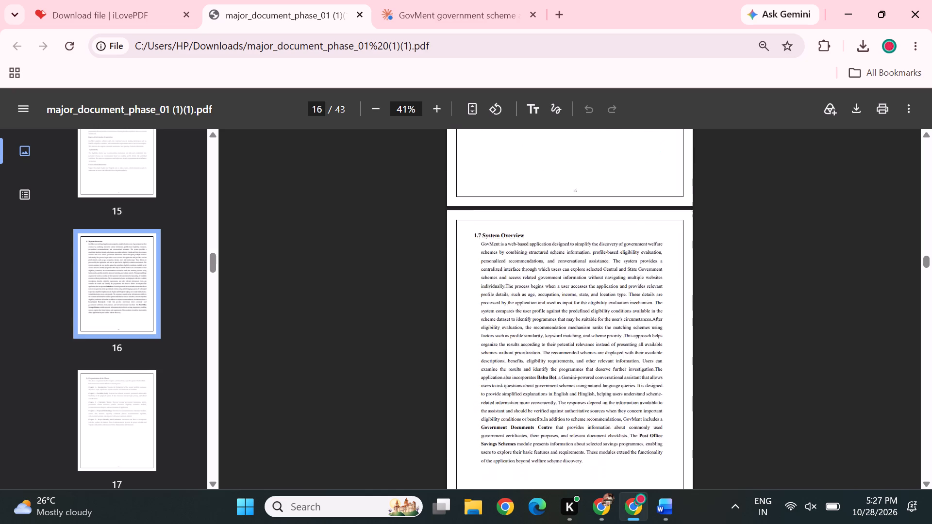
scroll(575, 219, "down", 1)
scroll(576, 404, "down", 1)
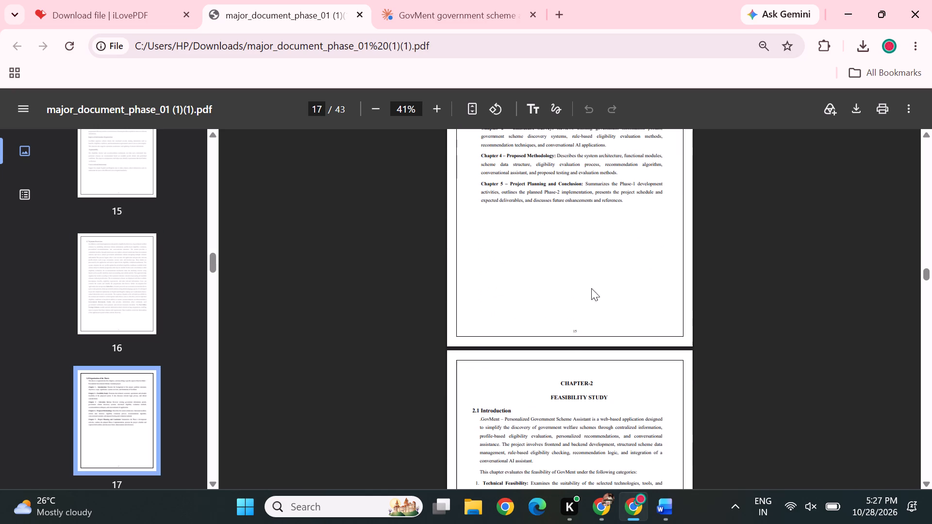
scroll(611, 328, "down", 3)
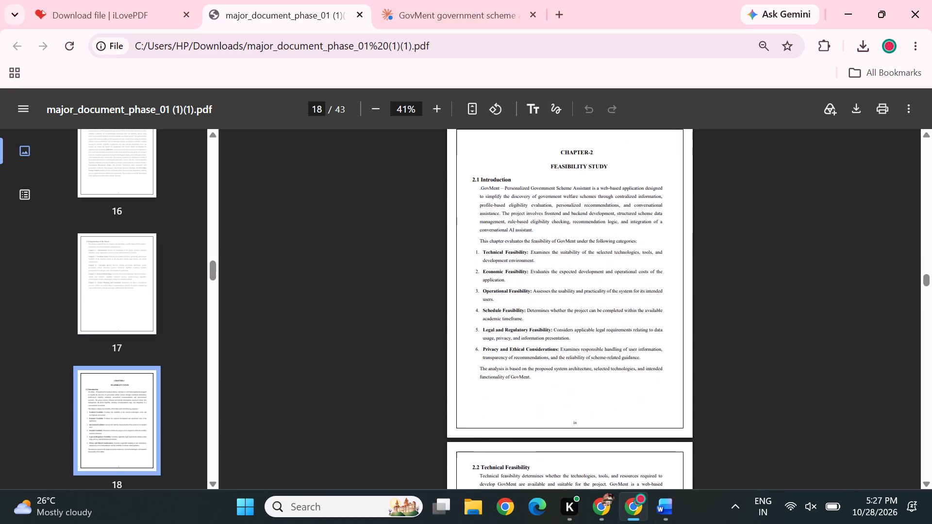
scroll(612, 361, "down", 3)
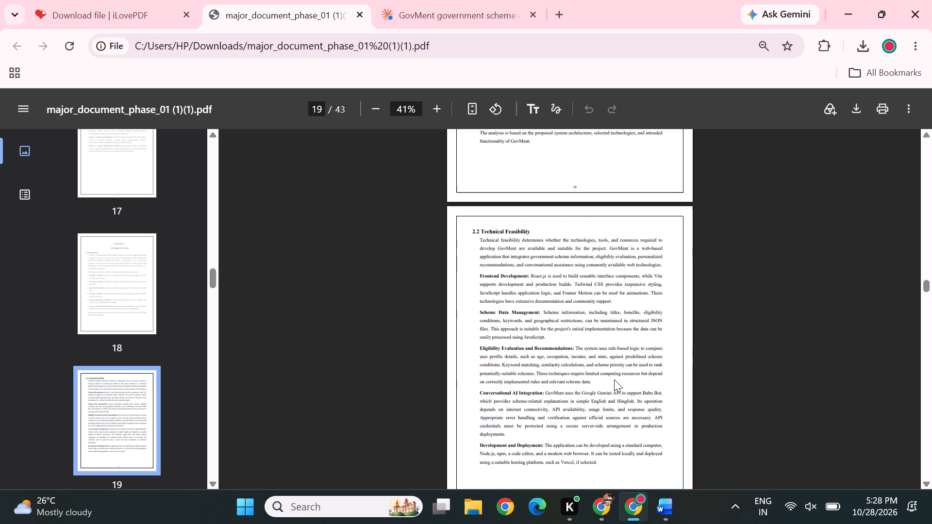
scroll(614, 379, "down", 5)
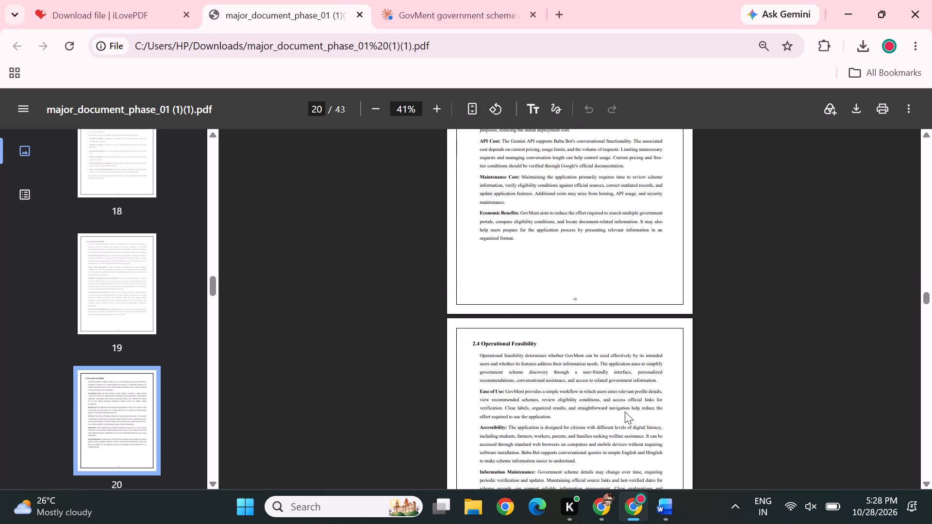
scroll(625, 411, "down", 1)
scroll(622, 372, "down", 2)
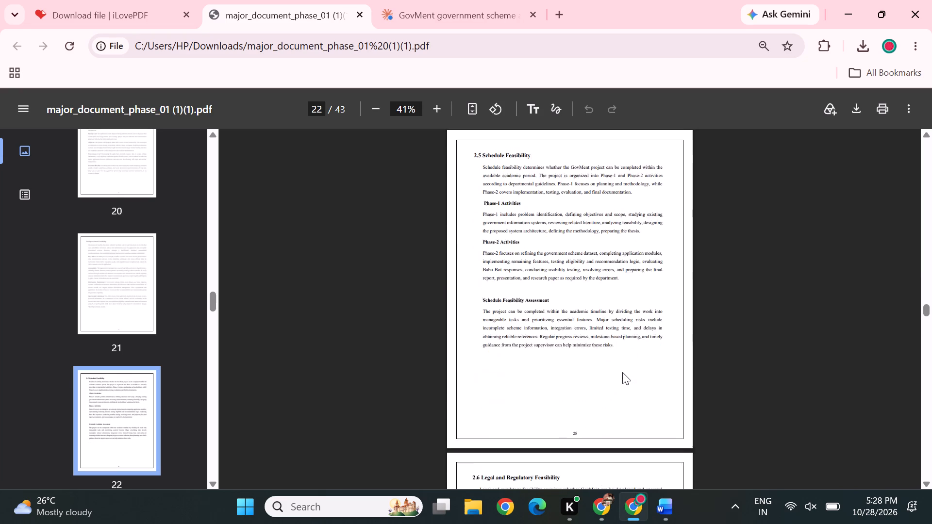
scroll(622, 372, "down", 1)
scroll(616, 278, "up", 1)
scroll(595, 198, "up", 1)
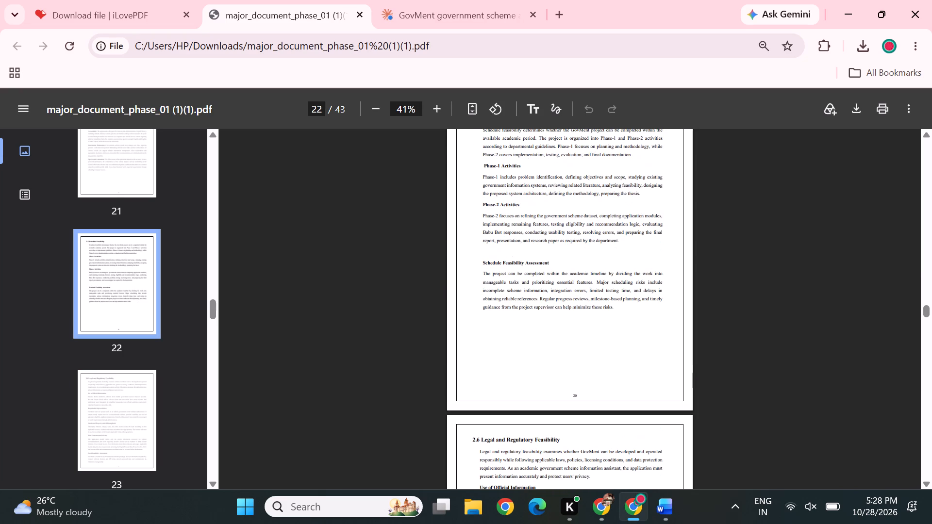
scroll(541, 275, "up", 1)
scroll(581, 317, "up", 1)
scroll(569, 382, "down", 1)
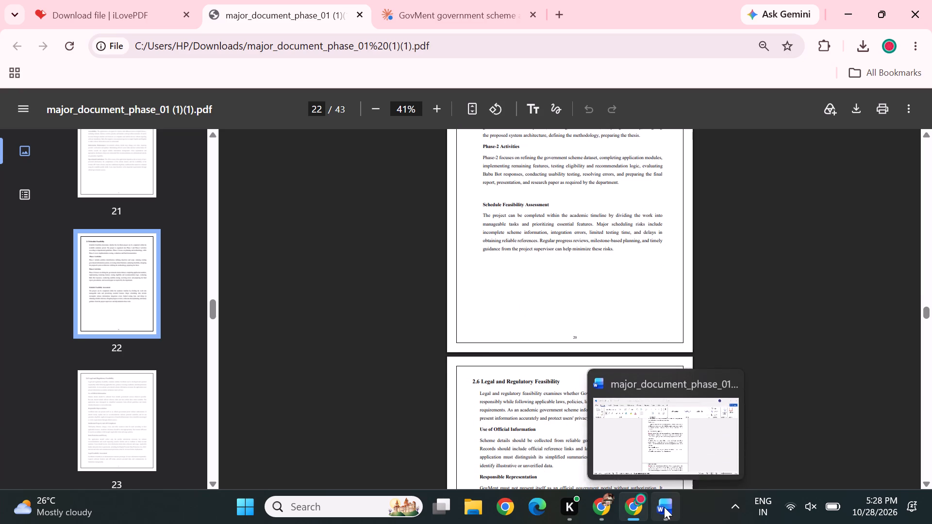
Switch to Word and delete the empty line above the Schedule Feasibility Assessment subheading in section 2.5.
left_click(663, 465)
scroll(461, 355, "down", 2)
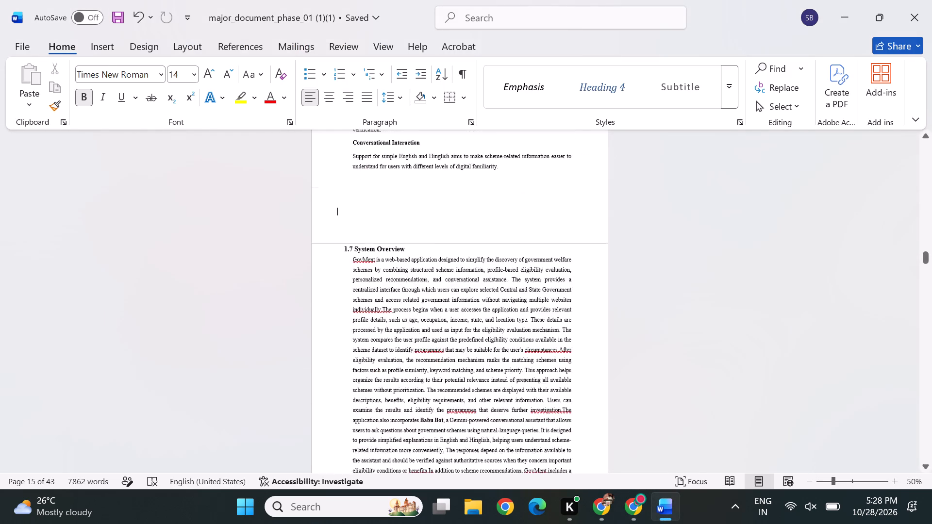
scroll(461, 355, "down", 3)
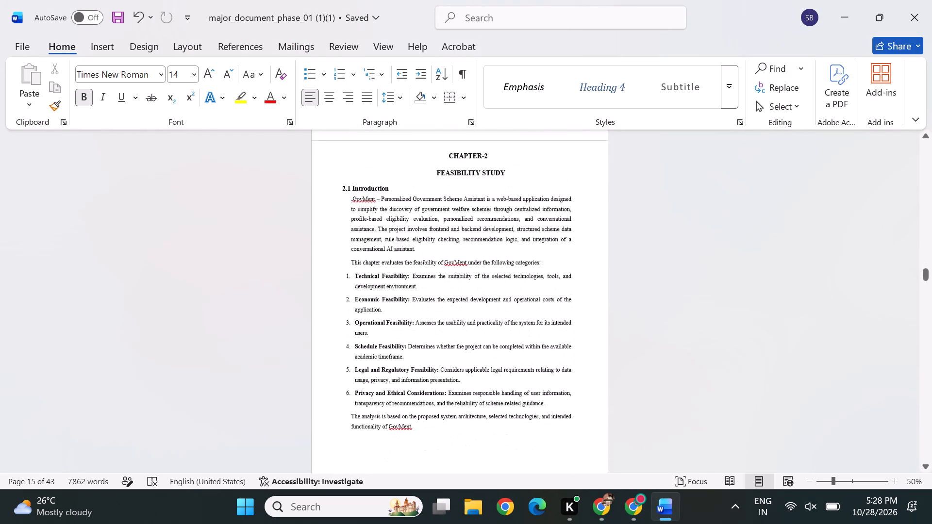
scroll(461, 355, "down", 1)
scroll(488, 322, "down", 4)
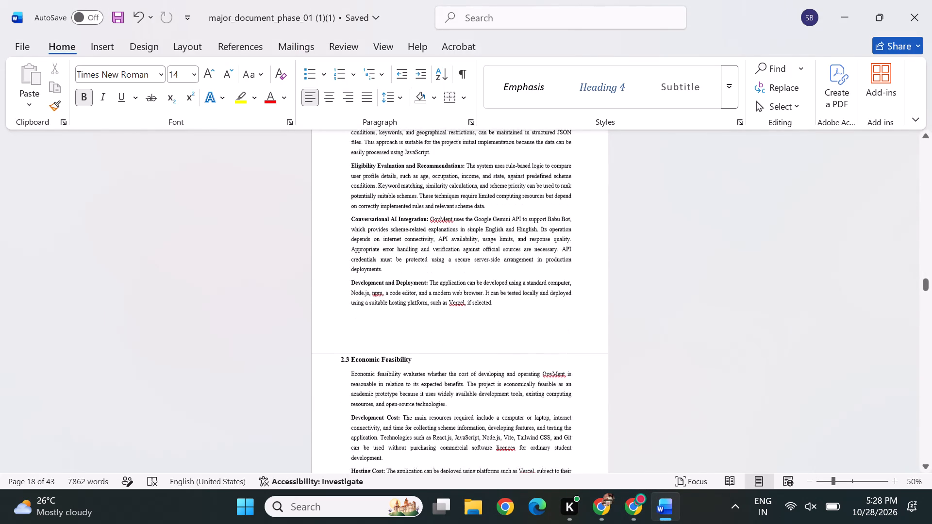
scroll(488, 322, "down", 5)
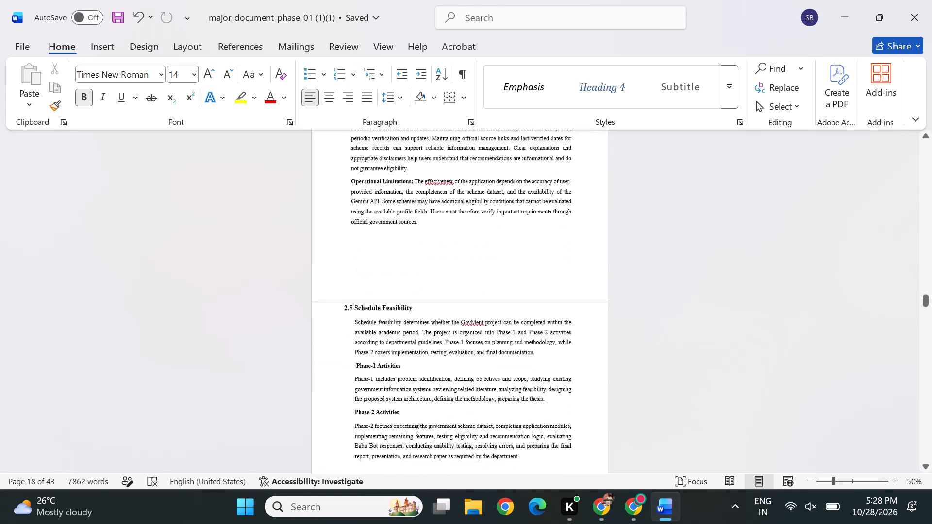
scroll(488, 322, "down", 2)
left_click(363, 243)
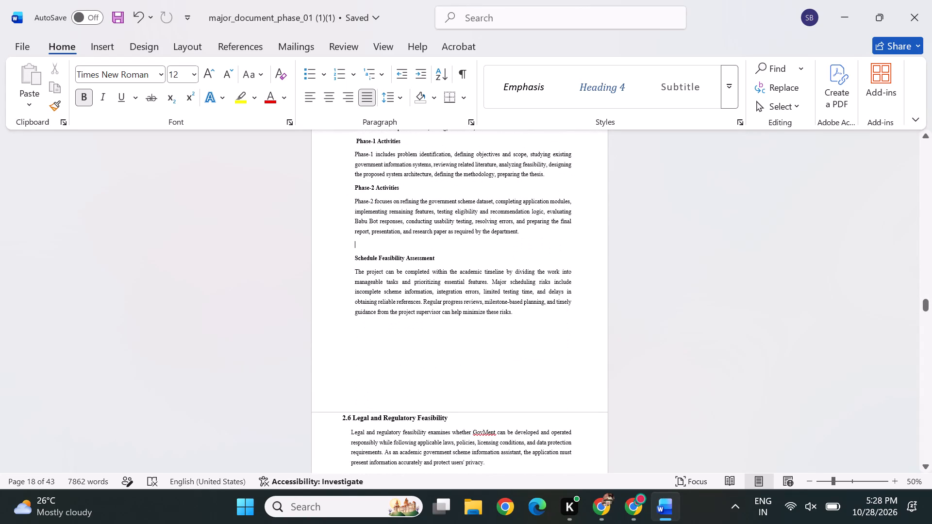
key("Delete")
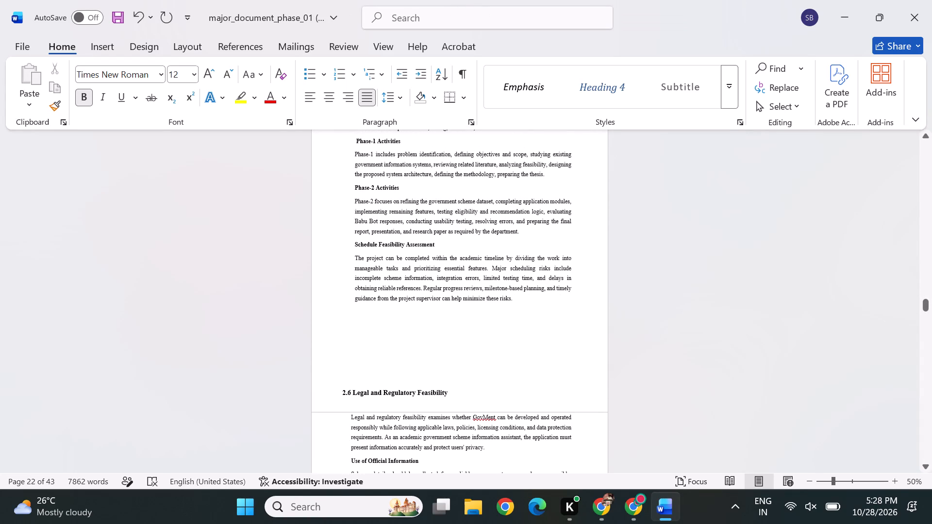
Adjust the blank lines below the Schedule Feasibility Assessment paragraph so the 2.6 Legal and Regulatory Feasibility heading starts on the next page.
left_click(356, 319)
key("Return")
key("Return")
key("Return")
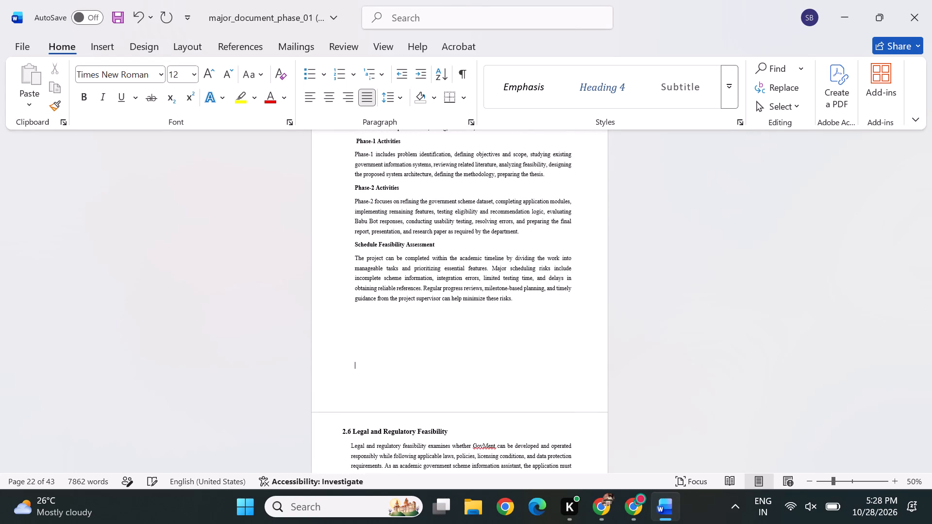
key("Delete")
Add four blank lines after the Security and Ethical Responsibility paragraph so the 2.8 Risk Analysis heading starts on a new page.
scroll(394, 340, "right", 1)
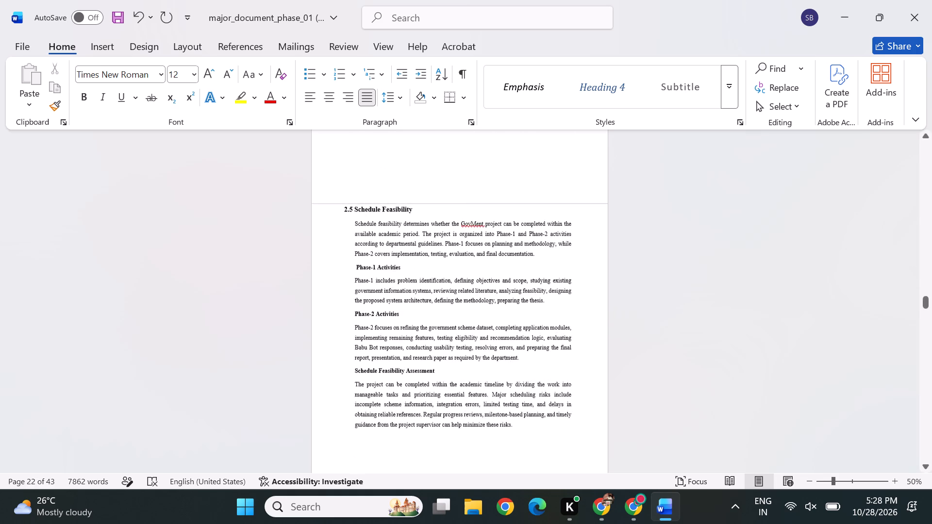
scroll(394, 340, "right", 1)
scroll(393, 432, "down", 1)
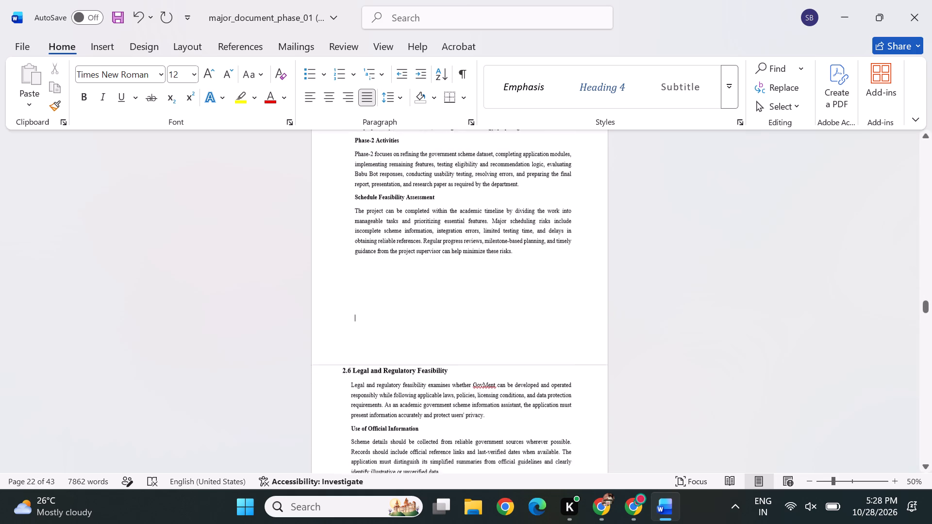
scroll(393, 432, "down", 1)
scroll(410, 369, "down", 1)
scroll(449, 342, "down", 1)
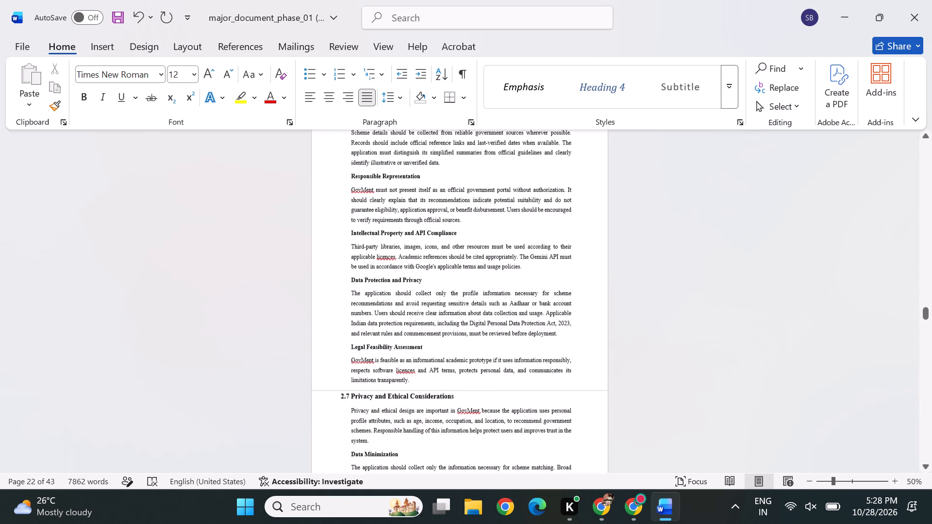
scroll(424, 382, "down", 1)
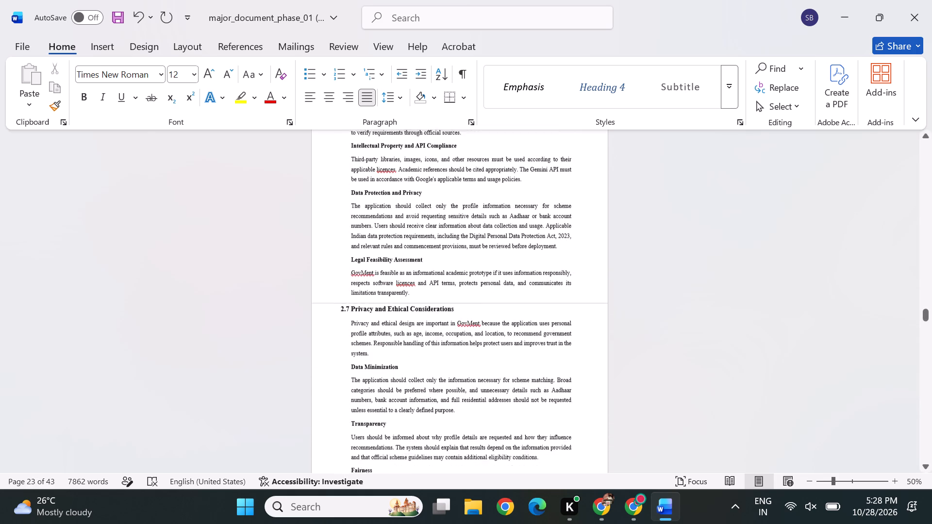
scroll(424, 382, "down", 4)
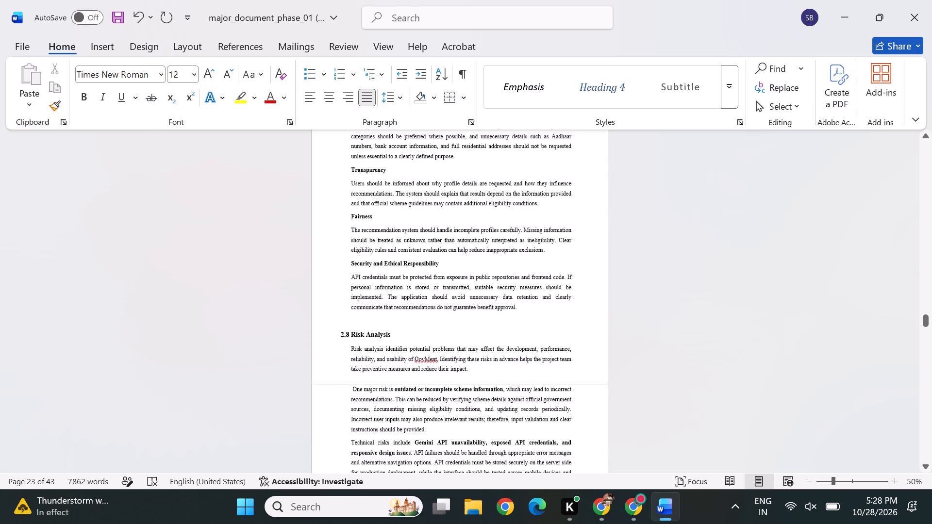
left_click(374, 317)
key("Return")
key("Return")
key("Return")
key("Return")
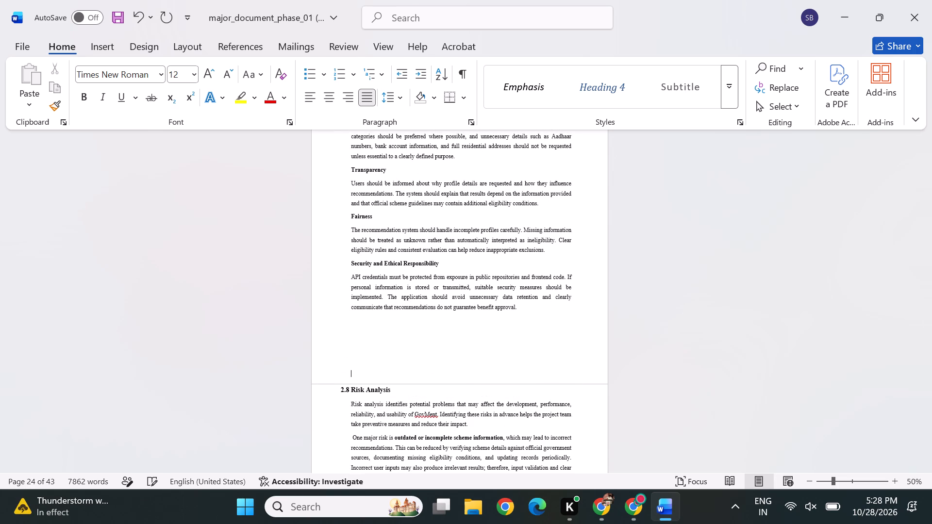
Insert blank lines before the CHAPTER-3 heading so that the Literature Survey chapter starts on a new page.
scroll(432, 375, "down", 1)
scroll(482, 344, "down", 1)
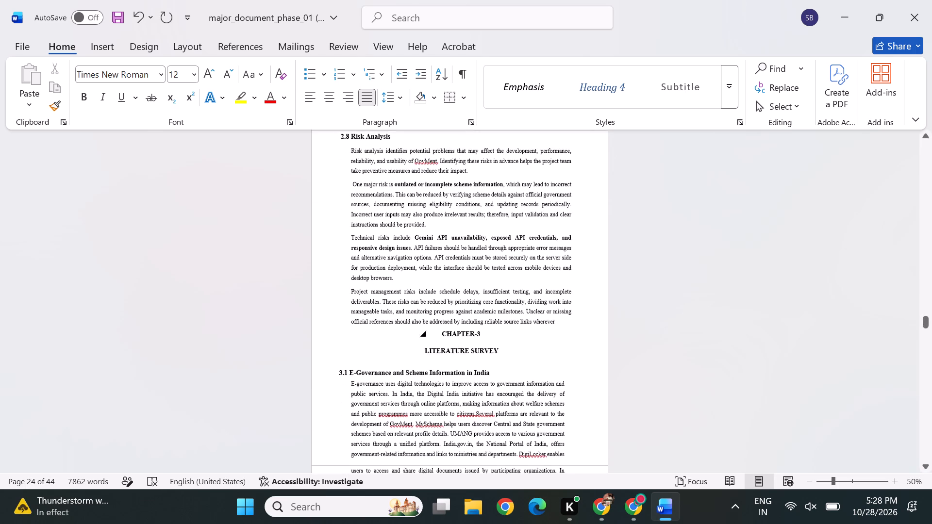
left_click(405, 330)
key("Return")
key("Return")
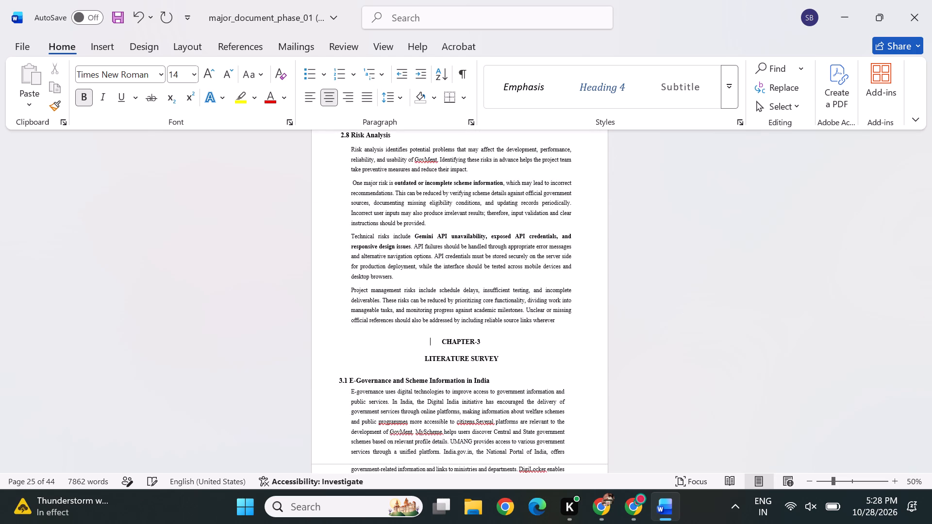
key("Return")
key("Return")
key("Return")
key("Return")
scroll(405, 330, "down", 1)
key("Return")
key("Return")
key("Return")
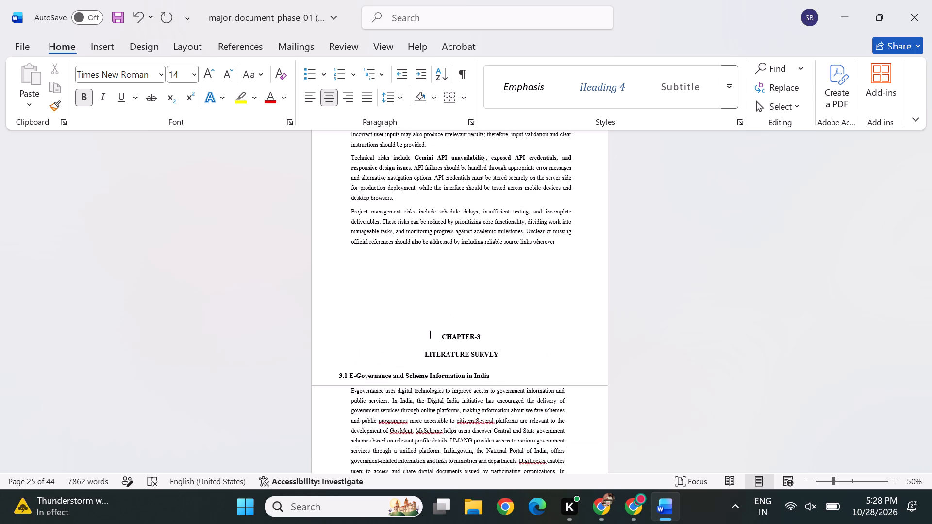
key("Return")
key("Return")
key("Return")
key("Return")
key("Return")
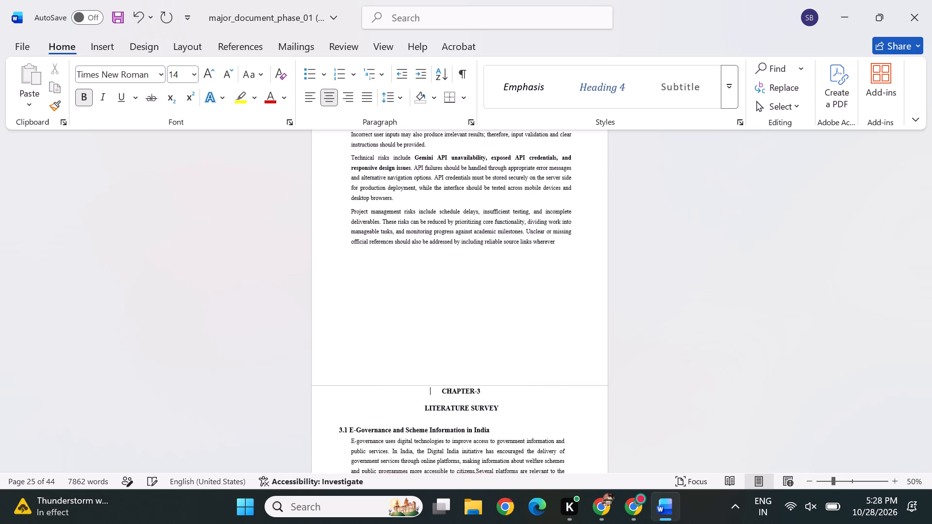
Join the separate paragraphs of section 2.8 Risk Analysis into one continuous paragraph by removing the breaks between them.
left_click(429, 195)
key("Delete")
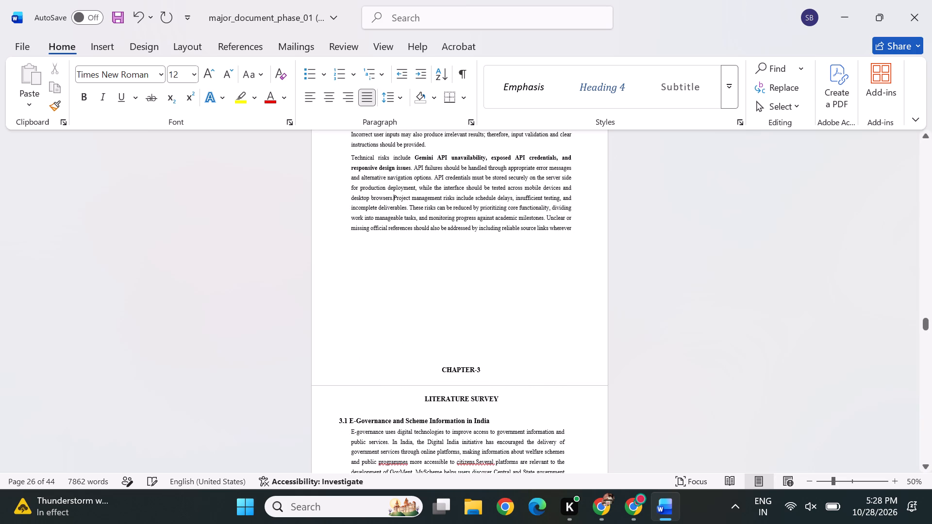
scroll(482, 215, "up", 1)
left_click(425, 212)
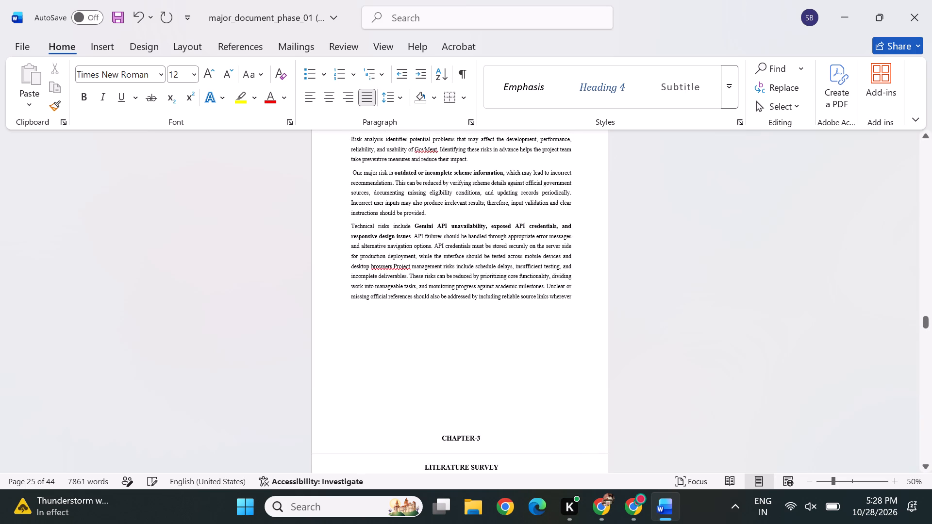
key("Delete")
left_click(428, 212)
key("Delete")
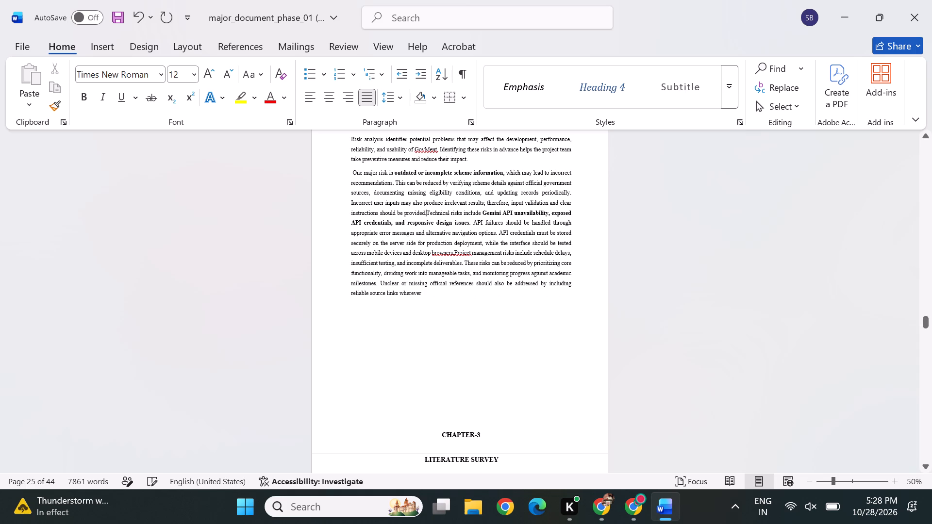
scroll(477, 247, "up", 1)
left_click(486, 208)
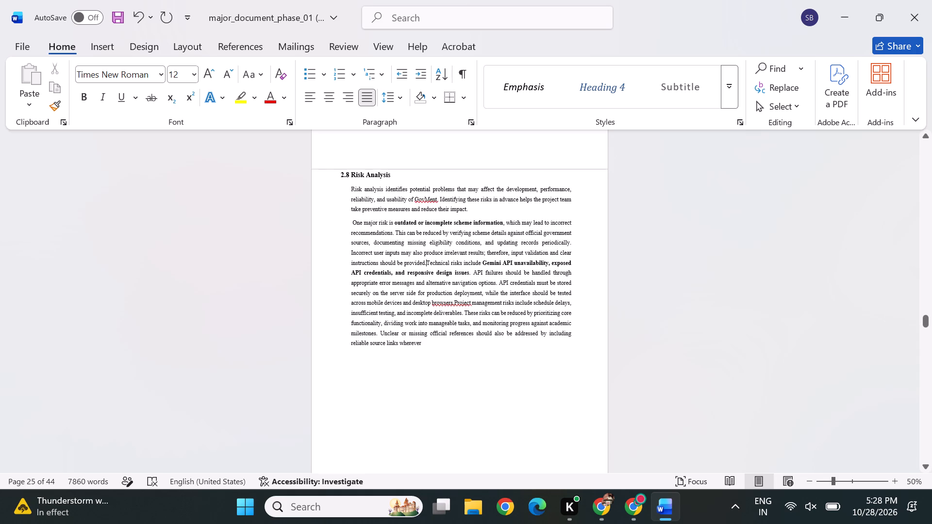
key("Delete")
Insert four blank lines above the CHAPTER-3 heading so that it starts on a new page with the LITERATURE SURVEY title.
scroll(488, 323, "down", 2)
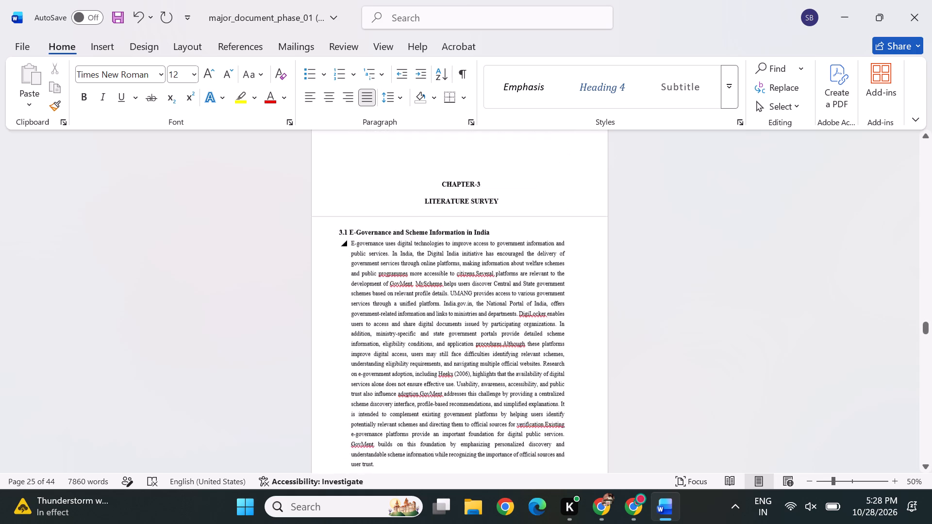
left_click(425, 153)
key("Return")
key("Return")
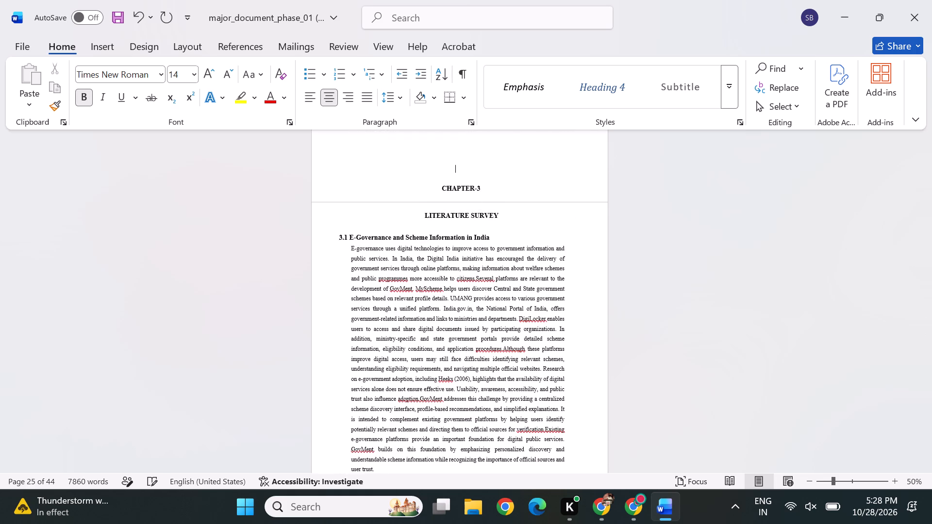
key("Return")
key("Return")
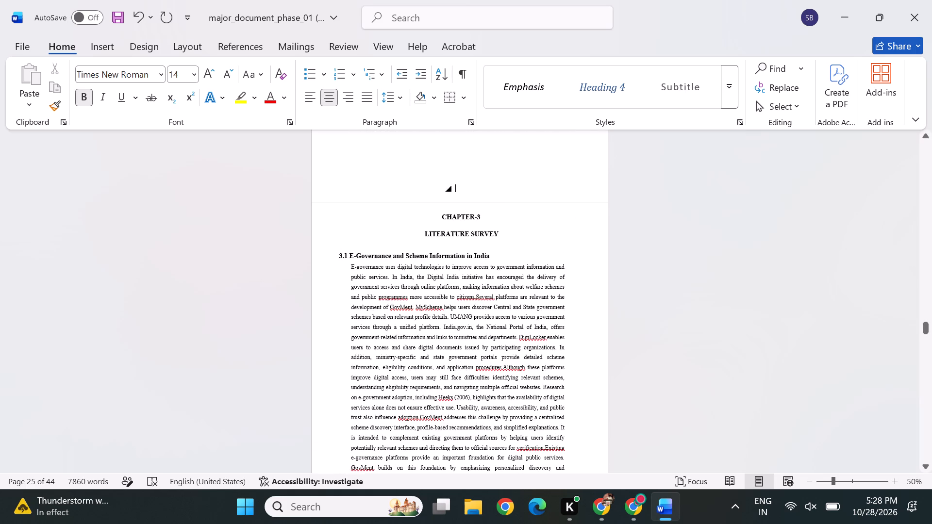
Switch to the thesis PDF in Chrome and examine the page layout around the start of Chapter 3 Literature Survey.
left_click(633, 511)
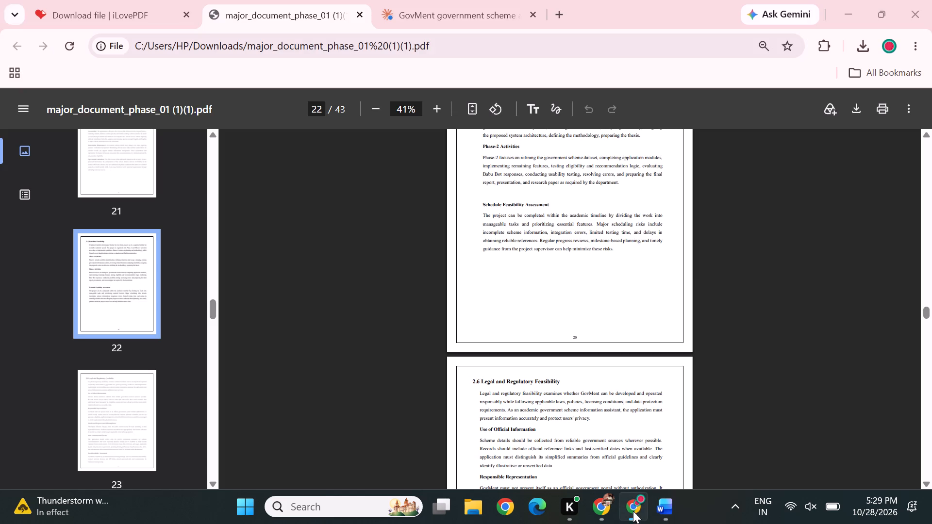
scroll(546, 354, "down", 3)
scroll(562, 409, "down", 2)
scroll(616, 364, "down", 2)
scroll(624, 281, "up", 3)
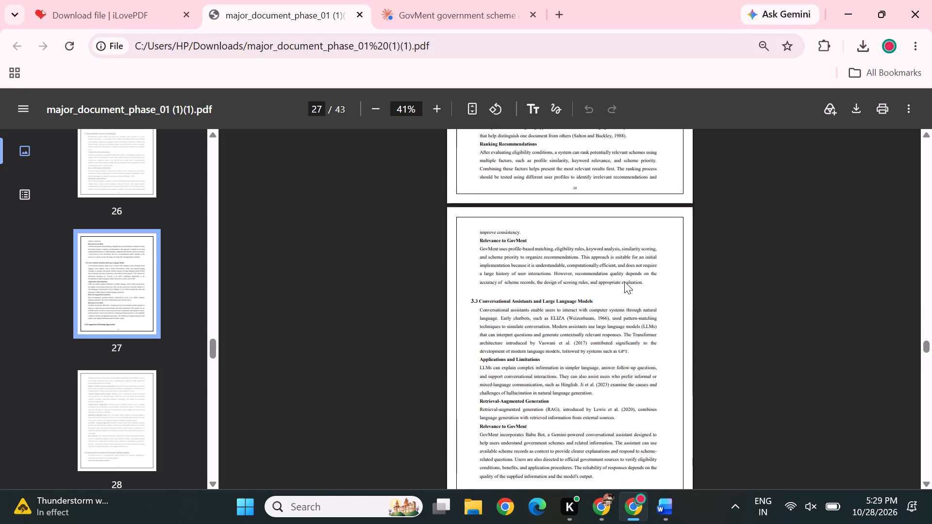
scroll(624, 281, "up", 2)
scroll(595, 230, "up", 2)
scroll(544, 233, "up", 2)
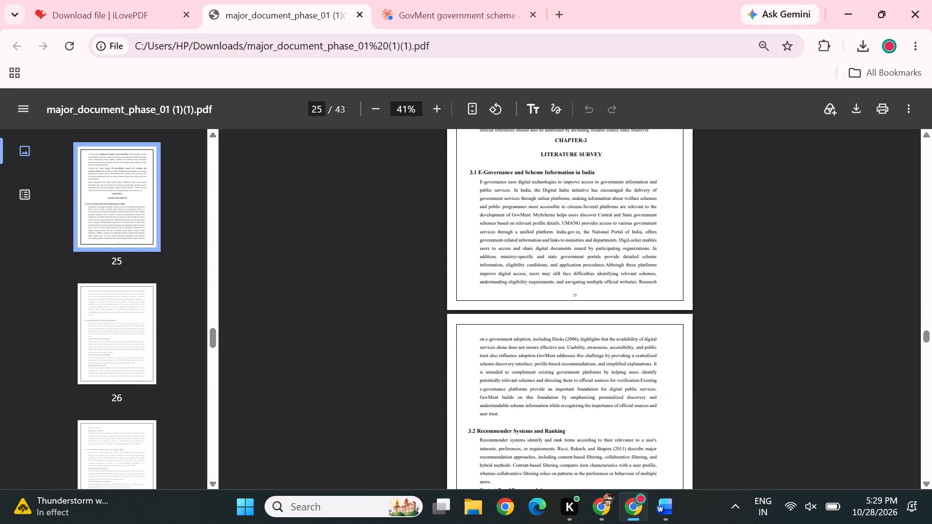
scroll(582, 206, "up", 1)
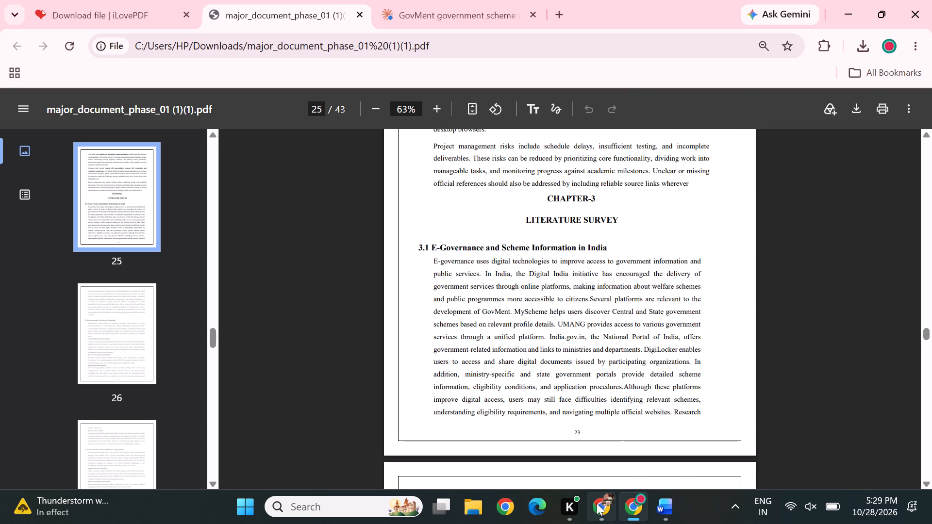
Return to Word and add one space before the 3.1 E-Governance and Scheme Information in India heading.
left_click(670, 460)
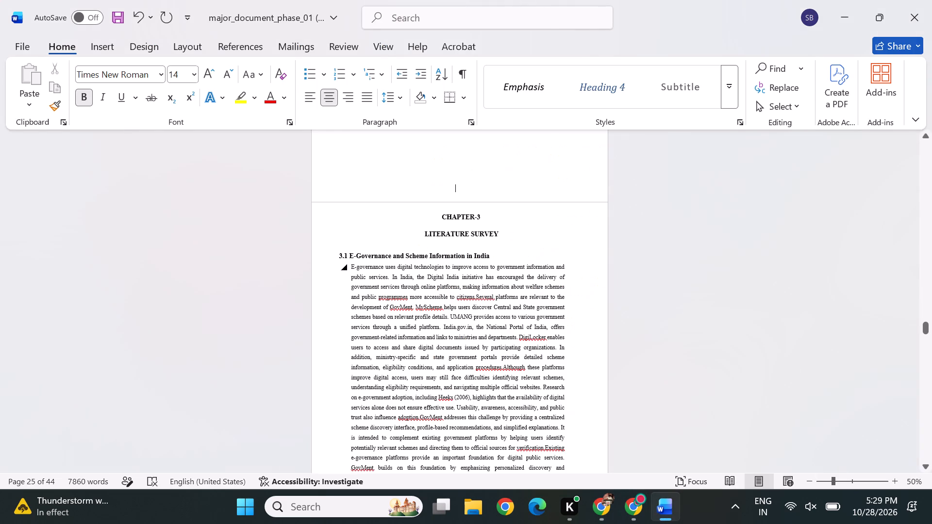
left_click(339, 254)
key("space")
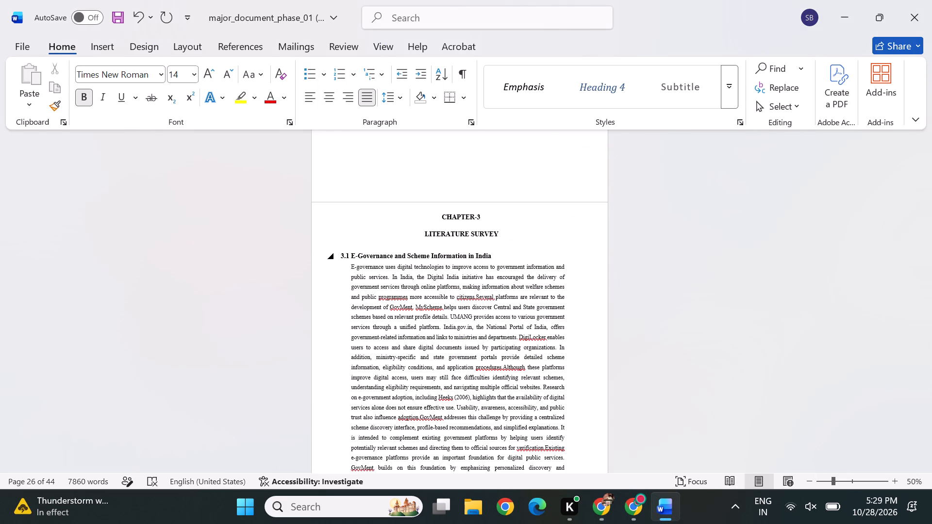
left_click(431, 217)
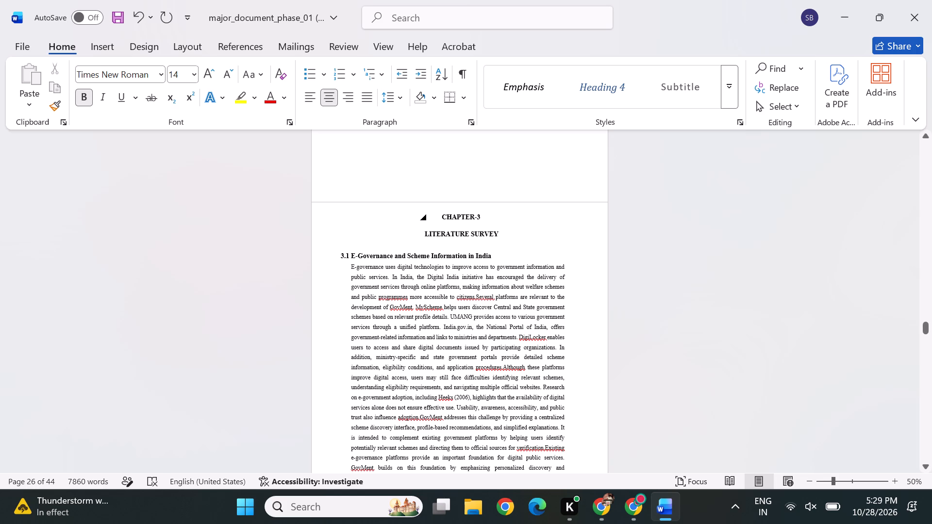
Add three blank lines after the last paragraph of section 3.1 so the 3.2 Recommender Systems and Ranking heading starts on a new page.
scroll(488, 337, "down", 2)
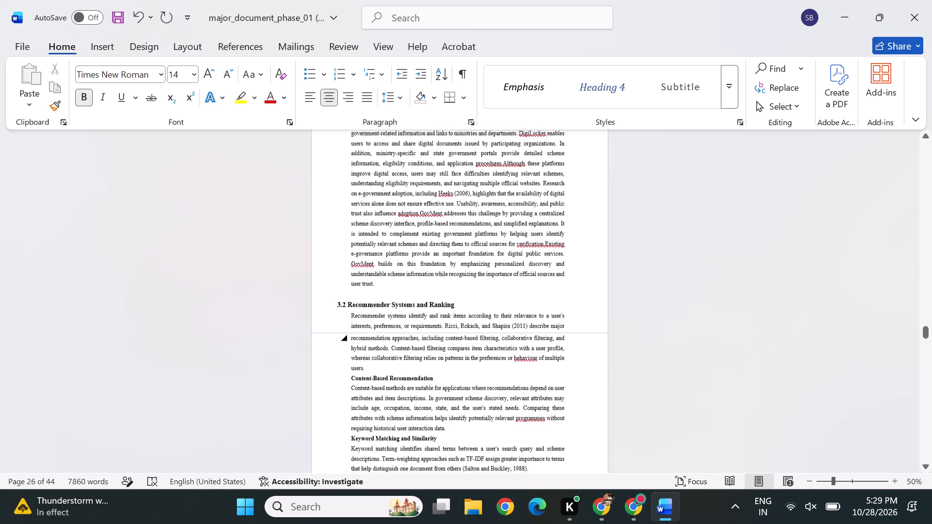
scroll(488, 337, "down", 1)
left_click(387, 225)
key("Return")
key("Return")
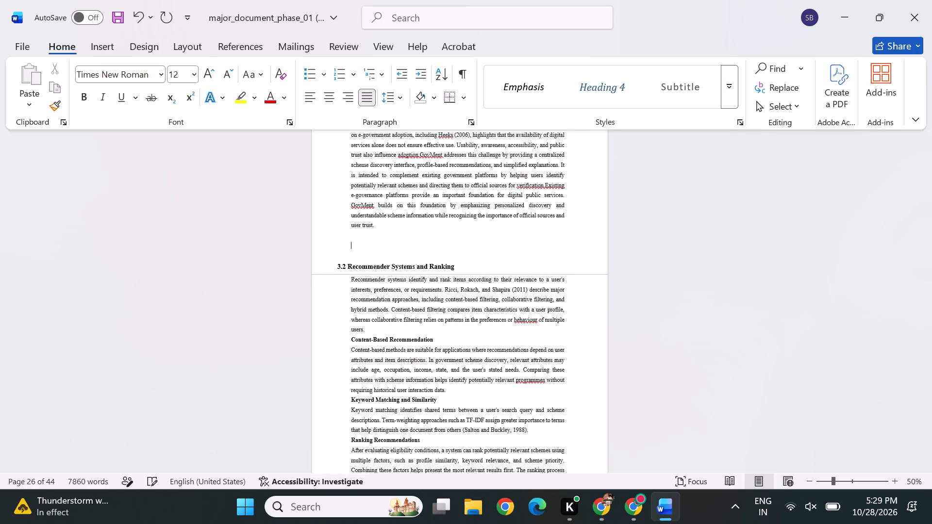
key("Return")
Adjust the blank lines above the 3.3 Conversational Assistants and Large Language Models heading so that it starts on a new page.
scroll(453, 301, "down", 1)
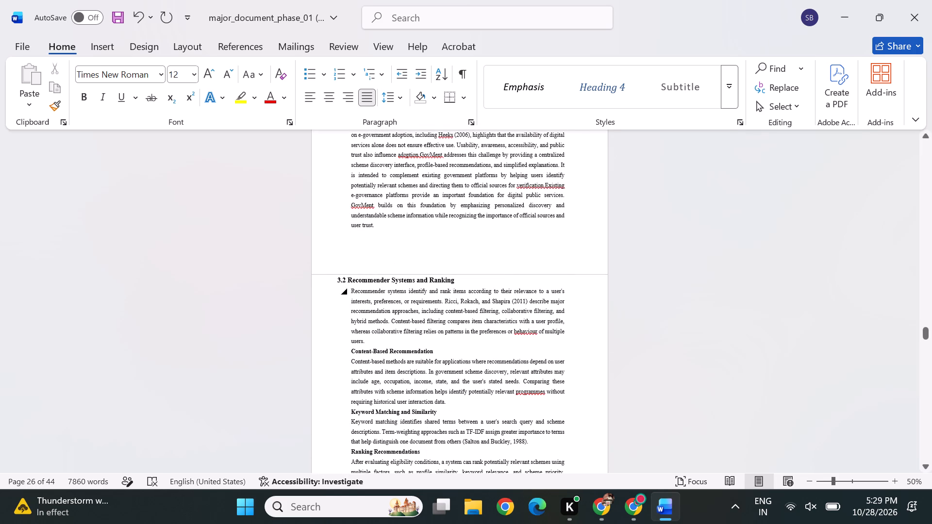
scroll(453, 301, "down", 2)
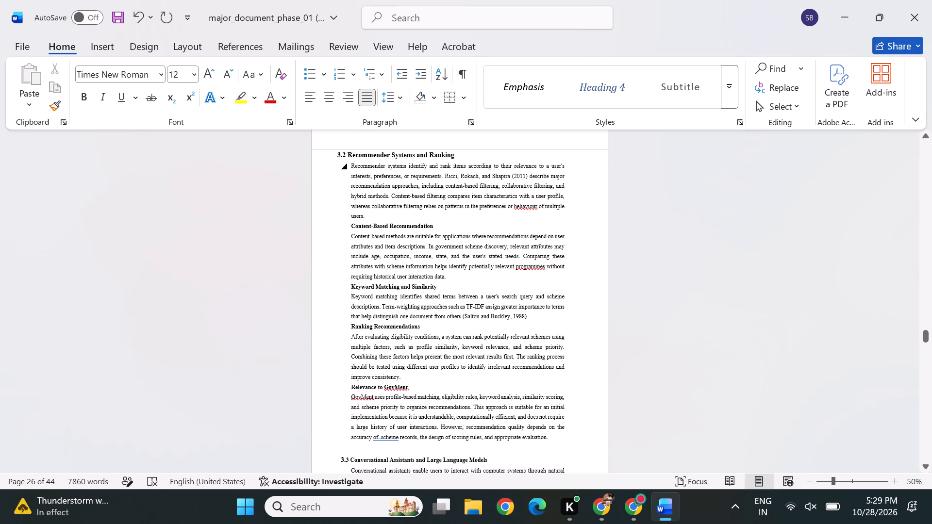
left_click(374, 217)
scroll(478, 305, "down", 1)
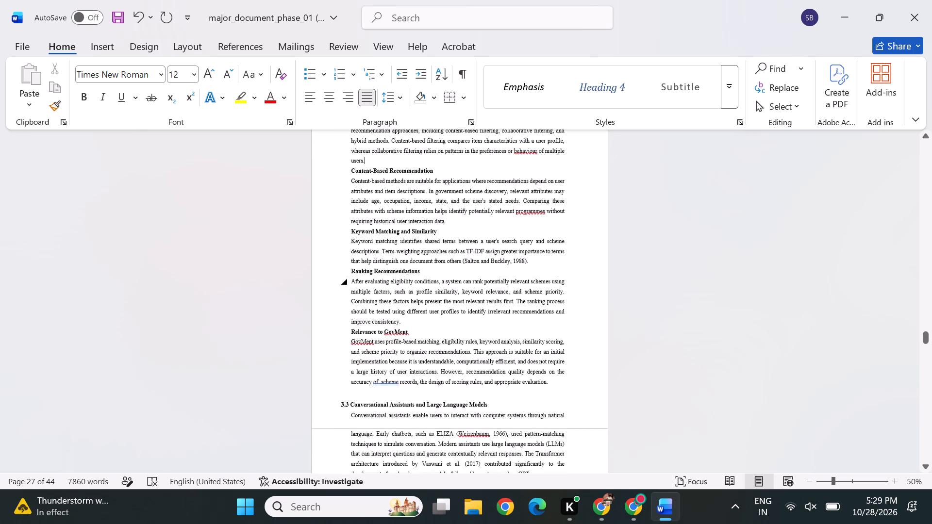
left_click(418, 392)
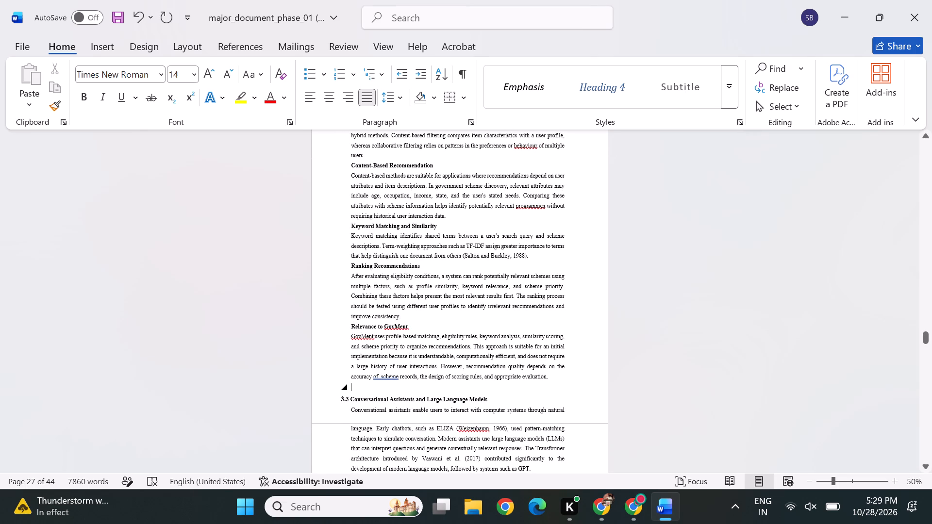
key("Return")
key("Return")
key("Return")
key("Delete")
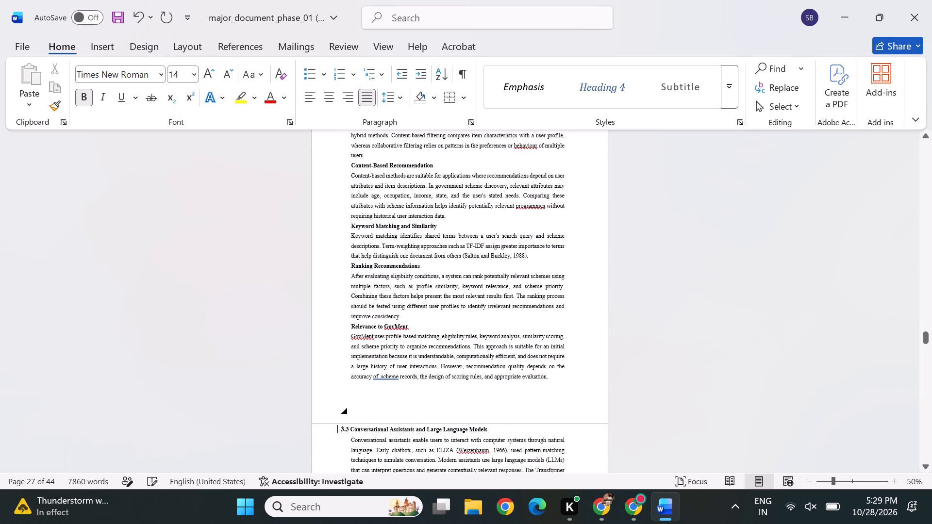
Adjust the blank lines above the 3.4 Comparison of Existing Approaches heading so that it starts at the top of a new page.
scroll(467, 409, "down", 4)
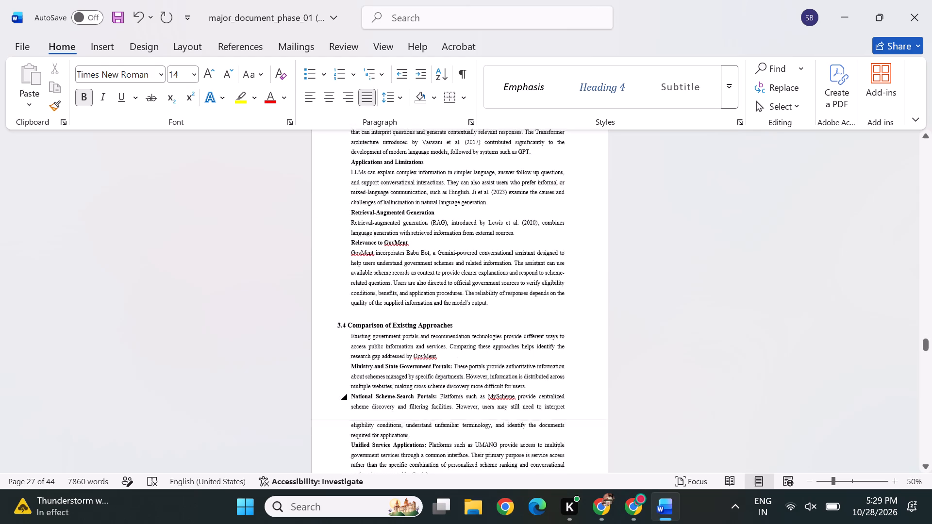
left_click(389, 297)
key("Return")
key("Return")
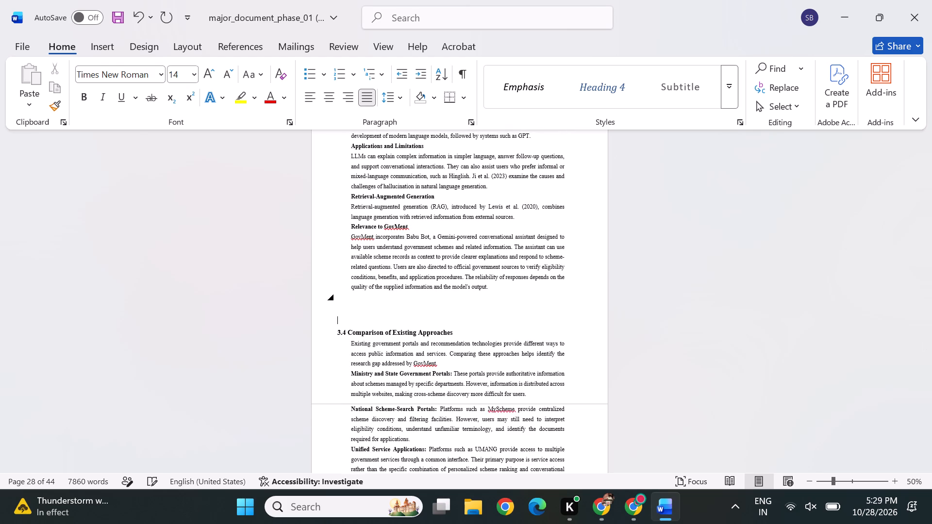
key("Return")
key("Return")
key("Return")
key("Return")
key("Return")
key("Return")
key("Return")
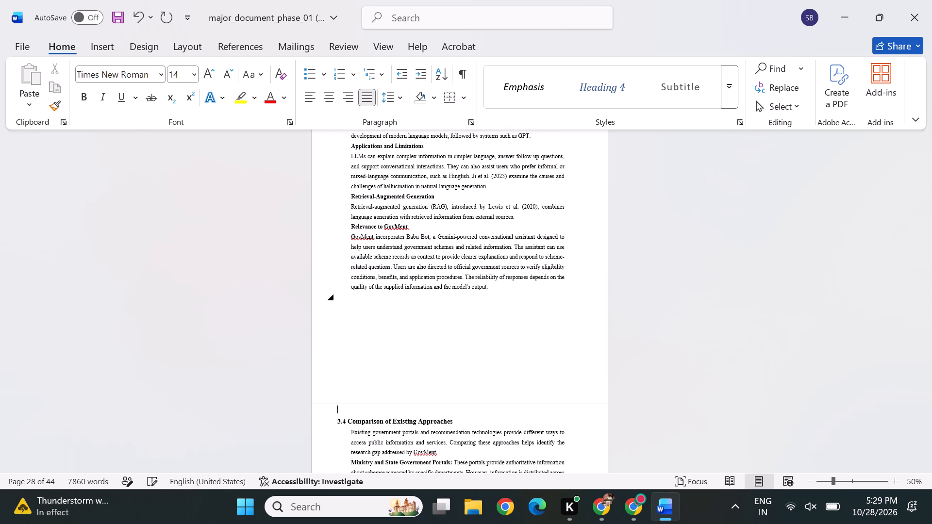
key("Delete")
Indent the 3.4 Comparison of Existing Approaches heading with two spaces.
scroll(499, 338, "down", 1)
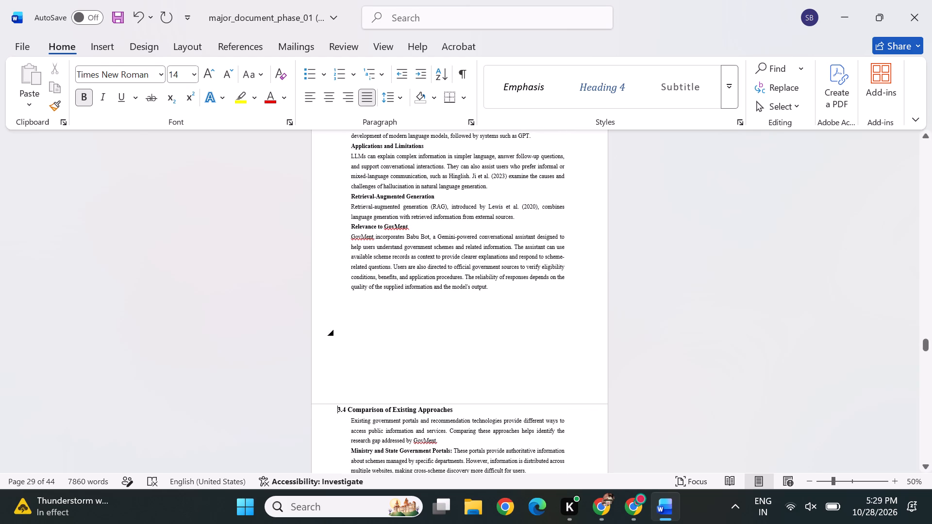
scroll(499, 338, "down", 1)
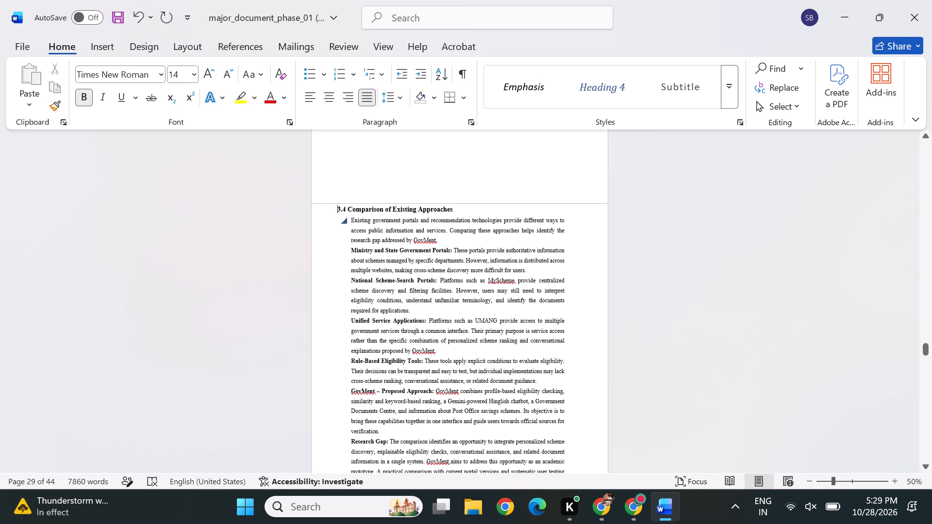
key("space")
key("space")
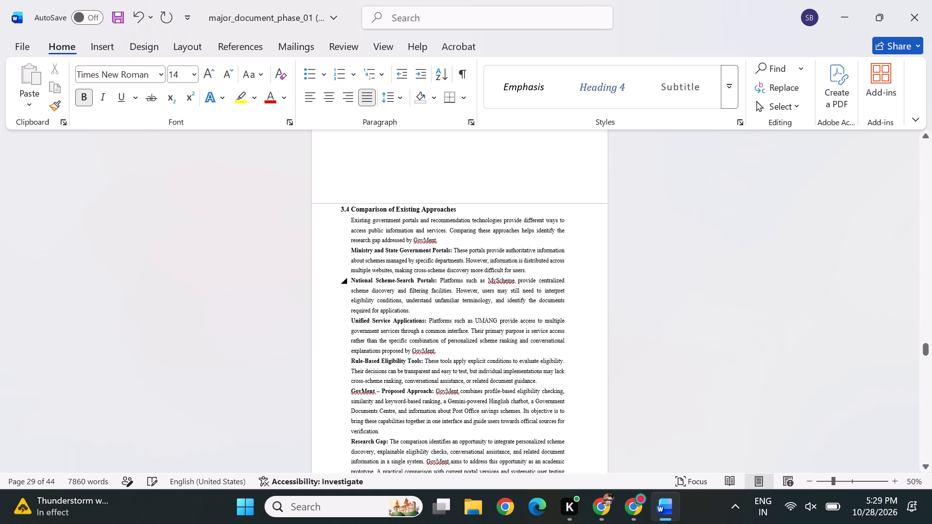
Renumber the Structured Government Information and Data Quality heading as 3.5.
scroll(452, 330, "down", 1)
scroll(395, 337, "right", 1)
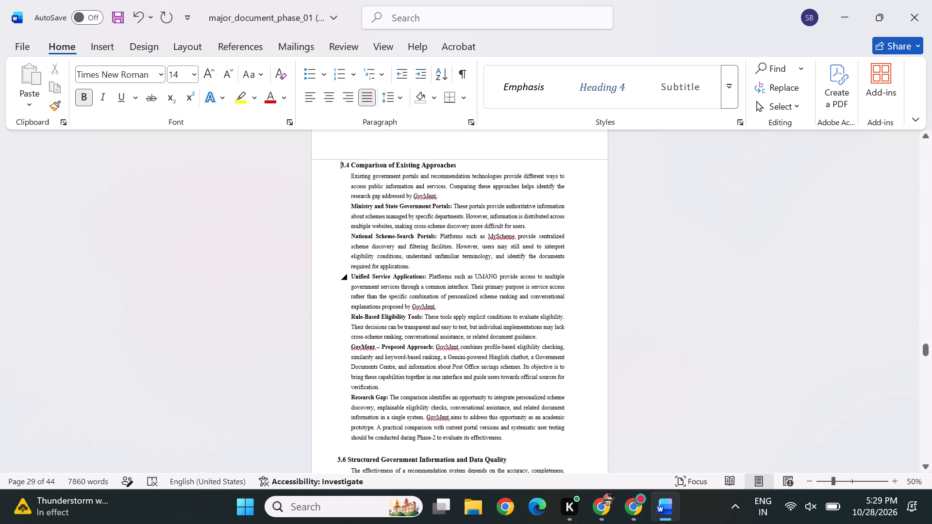
scroll(395, 337, "right", 1)
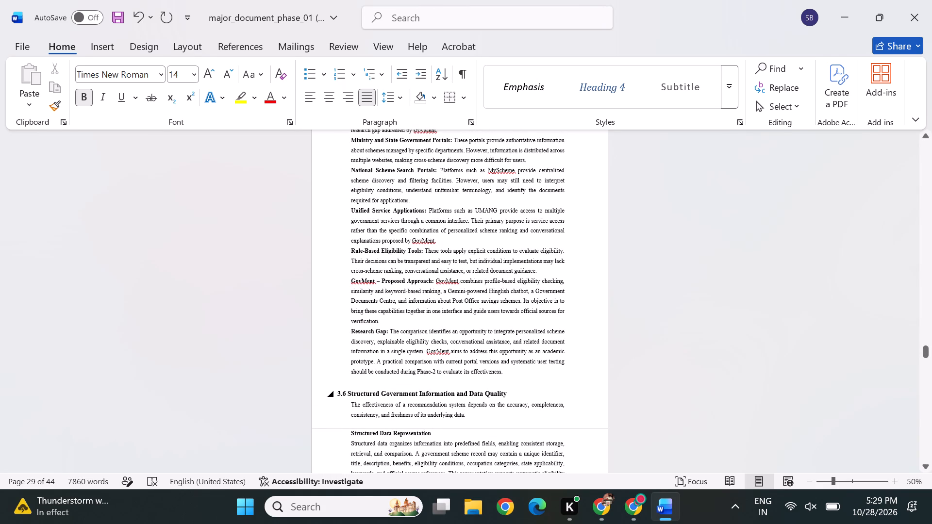
left_click(342, 394)
key("Delete")
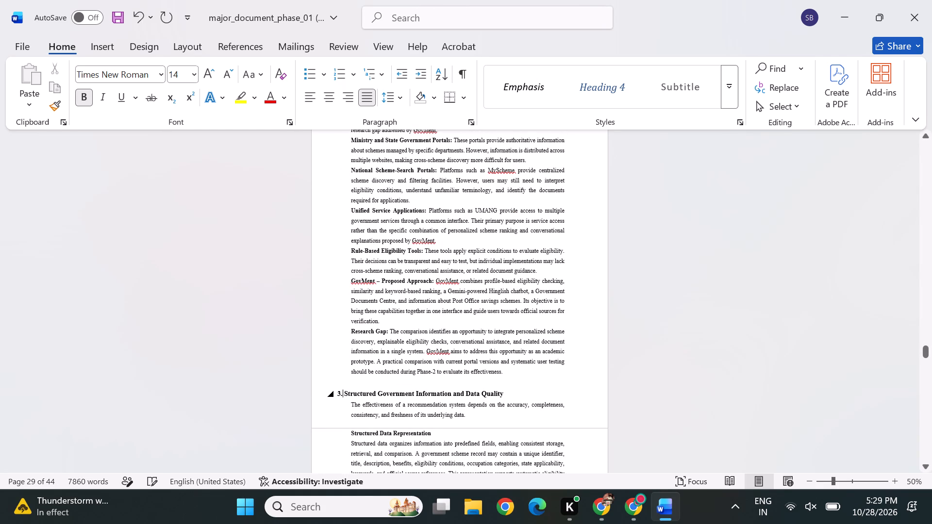
key("5")
Add three blank lines after the Research Gap paragraph so the Structured Government Information and Data Quality heading starts on a new page.
left_click(518, 377)
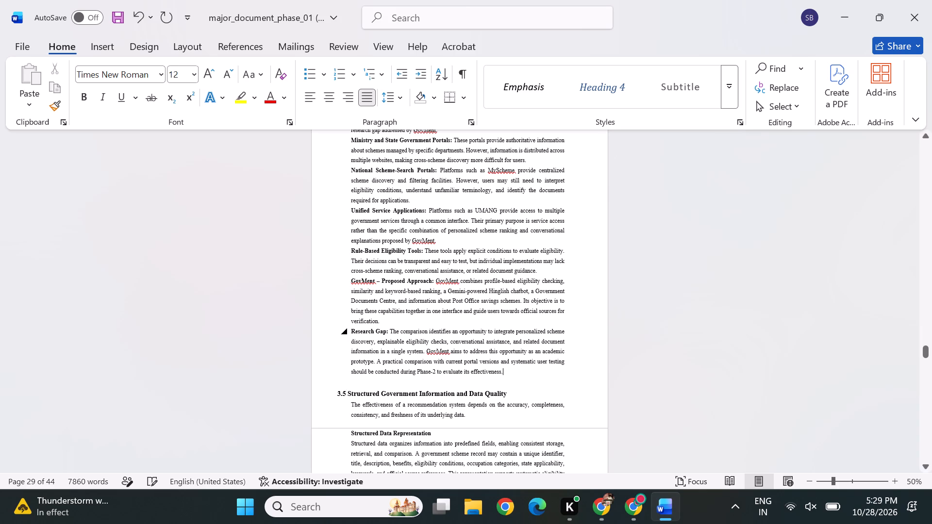
key("Return")
key("Return")
key("Return")
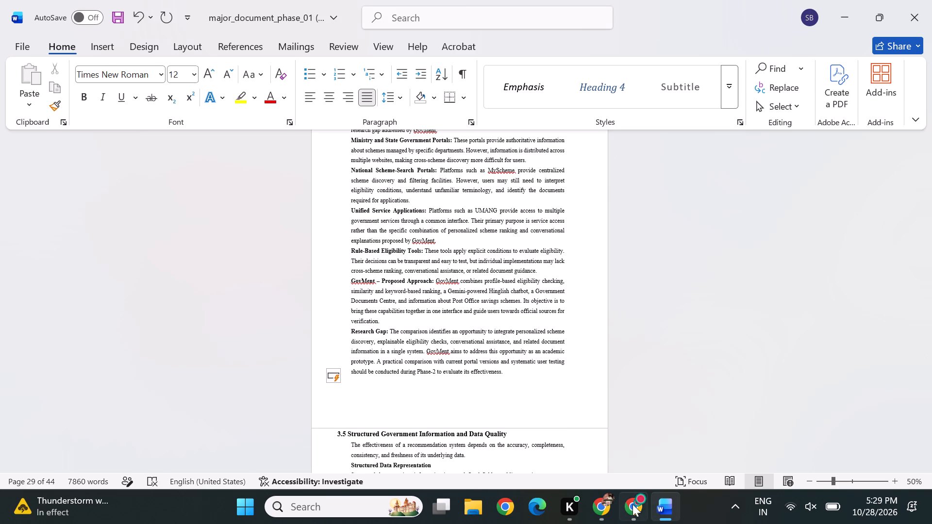
Switch to the thesis PDF in Chrome and examine the Chapter 3 section headings and their table of contents entries.
left_click(632, 504)
scroll(497, 360, "down", 4)
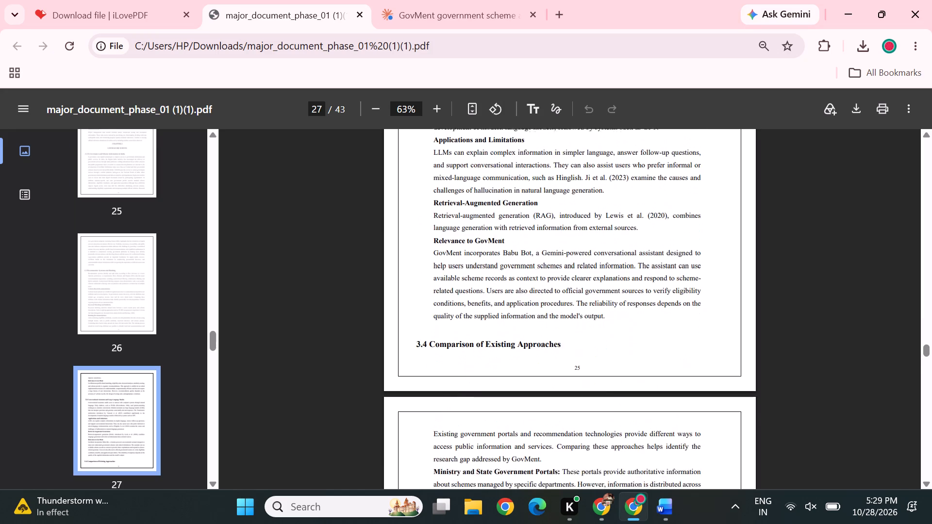
scroll(497, 360, "down", 2)
scroll(475, 267, "up", 1)
scroll(92, 265, "up", 7)
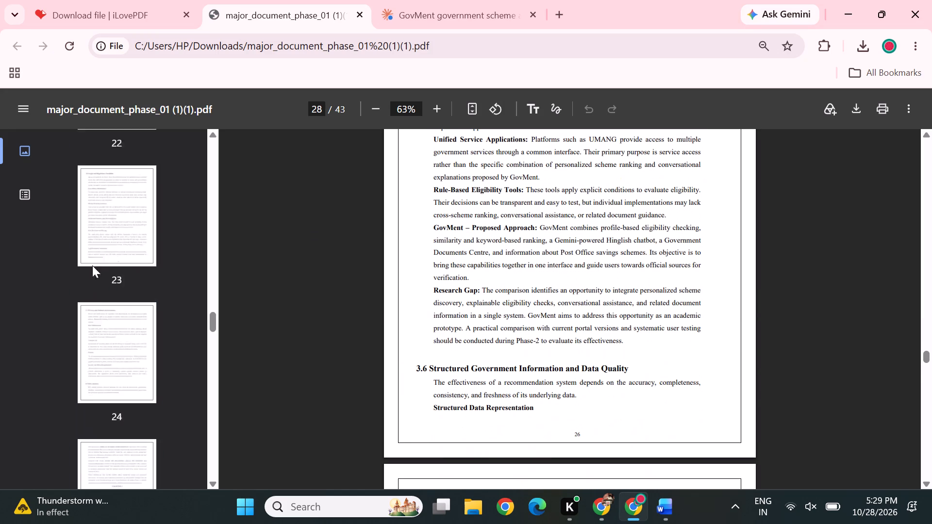
scroll(92, 265, "up", 5)
scroll(147, 364, "up", 3)
scroll(133, 239, "up", 3)
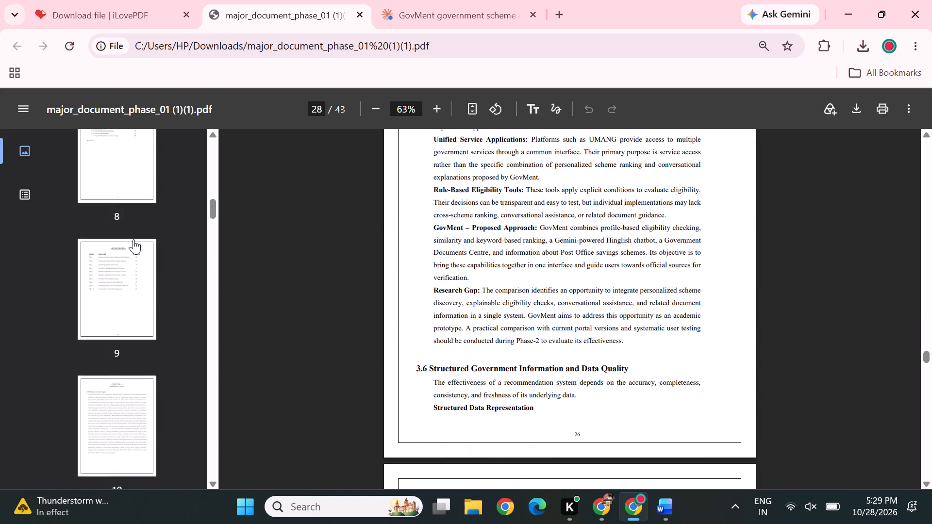
scroll(133, 239, "up", 2)
left_click(121, 243)
scroll(578, 418, "down", 1)
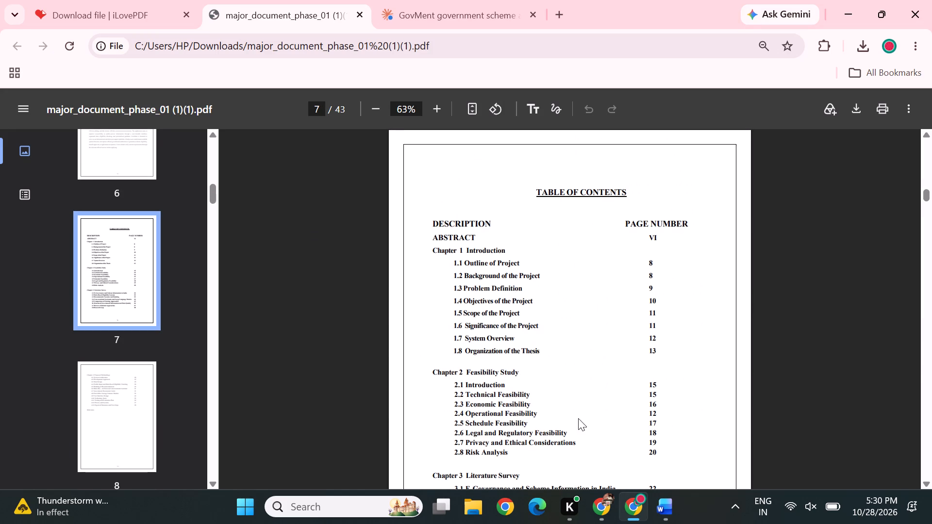
scroll(578, 418, "down", 1)
scroll(515, 453, "down", 1)
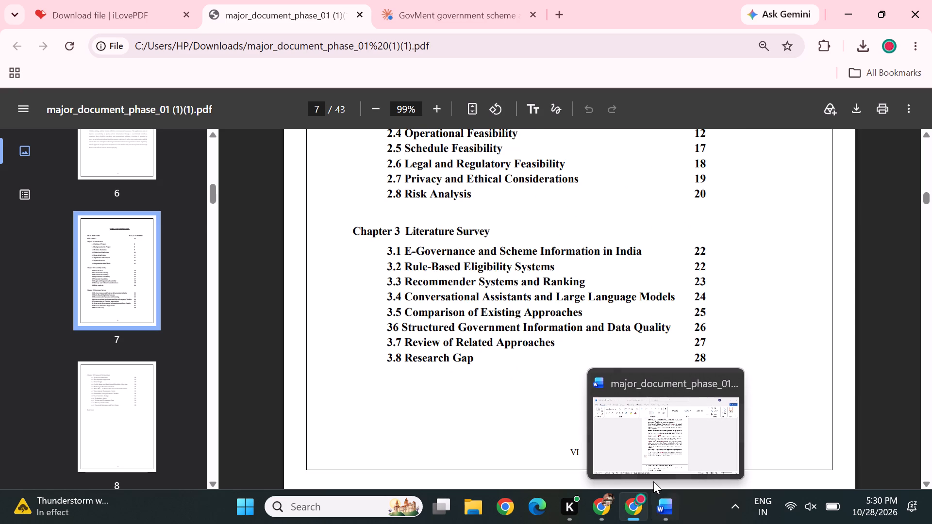
Return to the Word document and review the remaining Chapter 3 headings and the Chapter 3 entries in the table of contents.
left_click(666, 422)
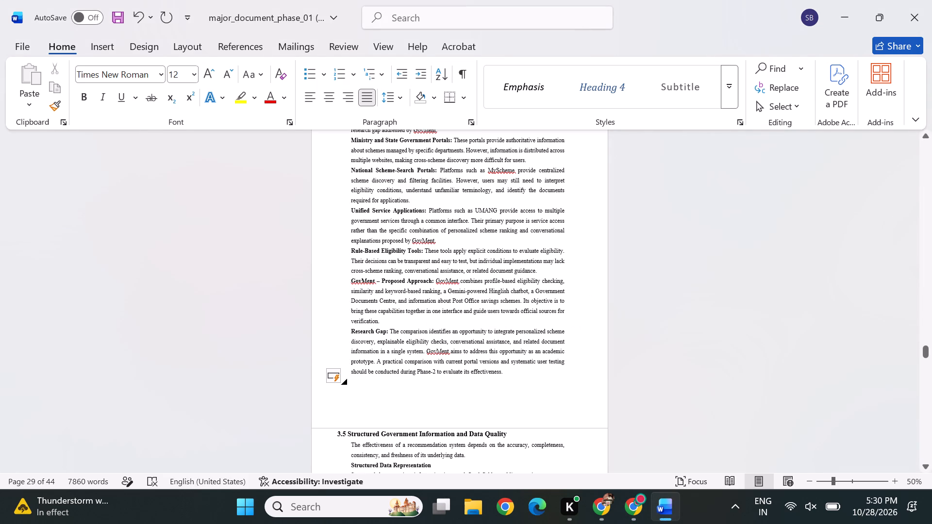
scroll(520, 407, "down", 2)
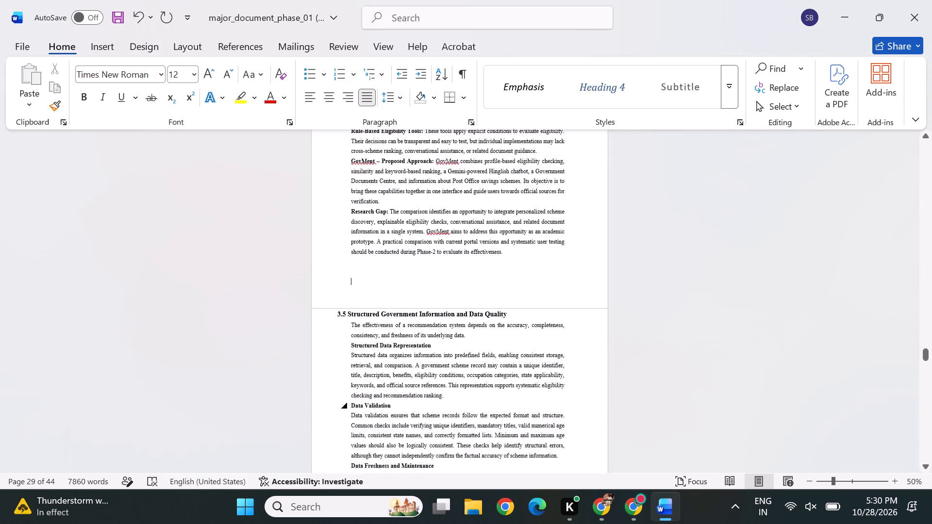
scroll(520, 407, "down", 1)
scroll(525, 350, "down", 2)
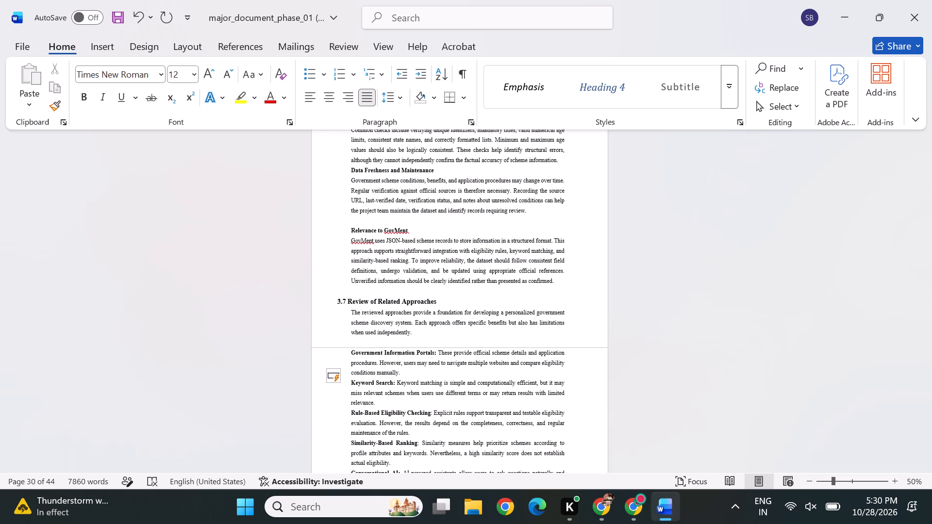
left_click_drag(926, 360, 899, 248)
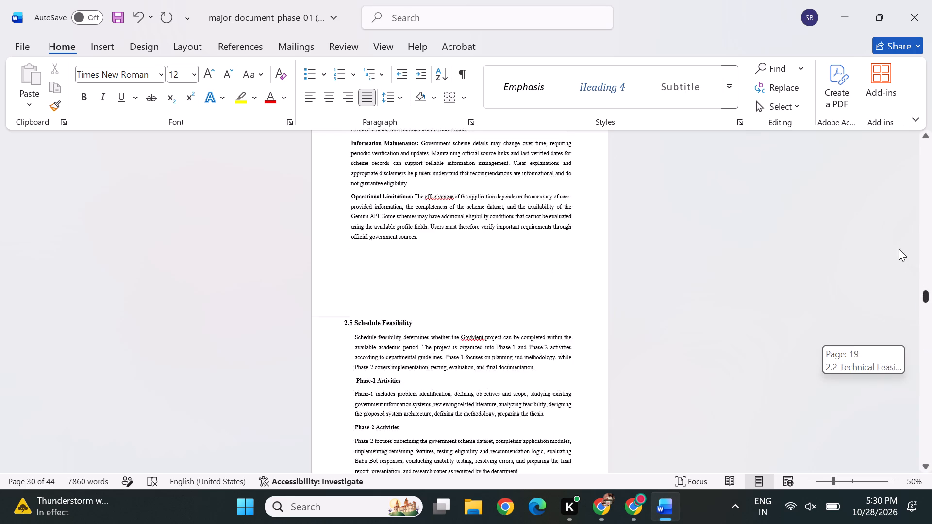
left_click_drag(899, 248, 917, 302)
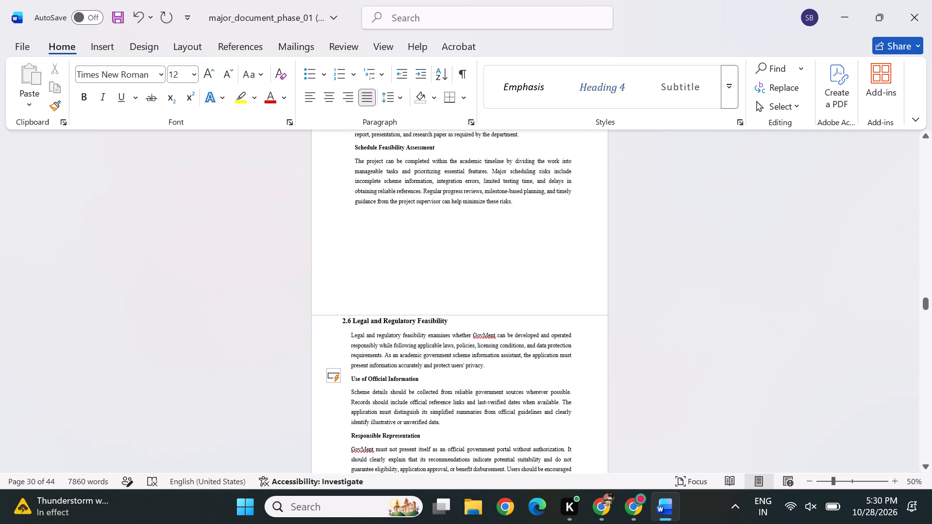
scroll(658, 284, "up", 4)
scroll(571, 308, "up", 3)
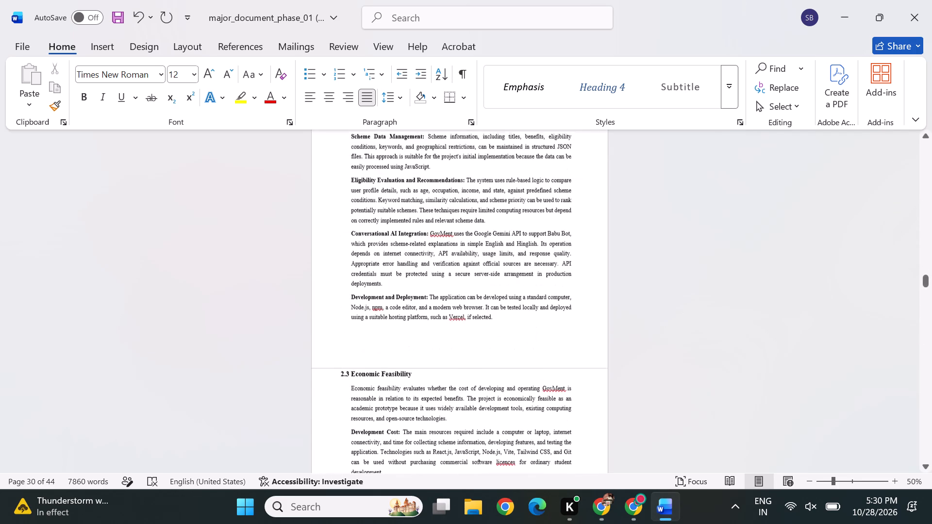
scroll(571, 308, "up", 3)
scroll(516, 318, "up", 3)
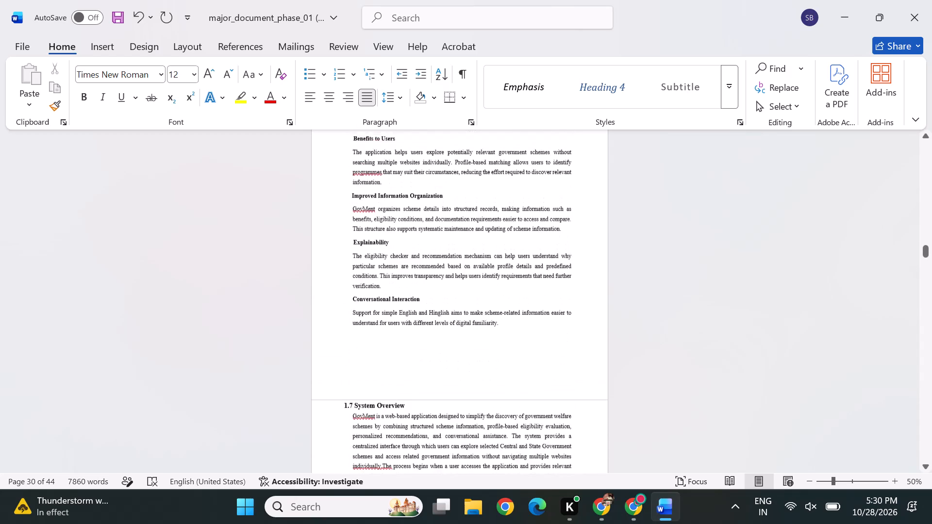
scroll(516, 318, "up", 7)
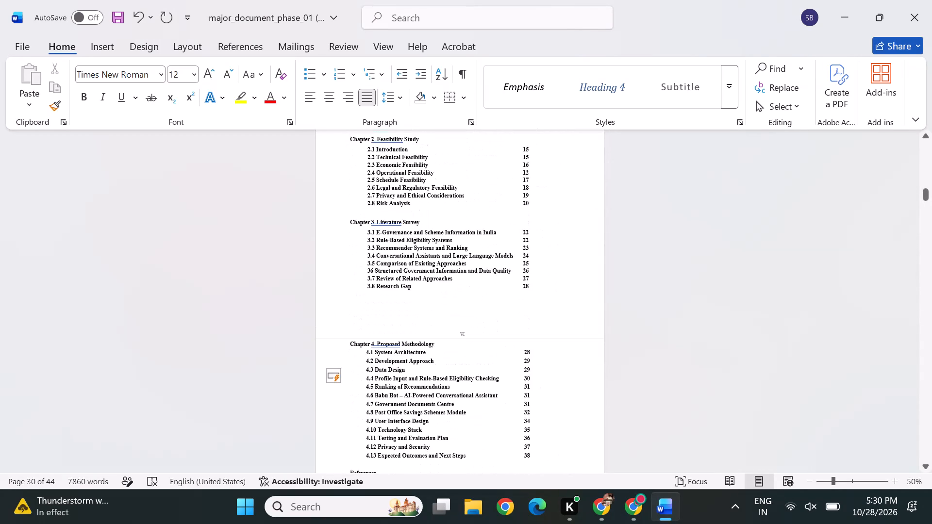
scroll(510, 318, "up", 1)
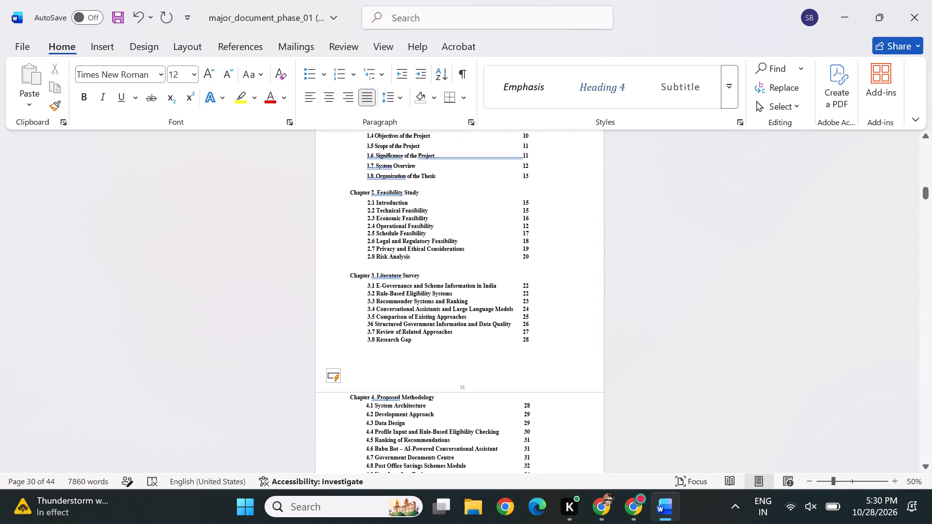
left_click_drag(487, 318, 378, 317)
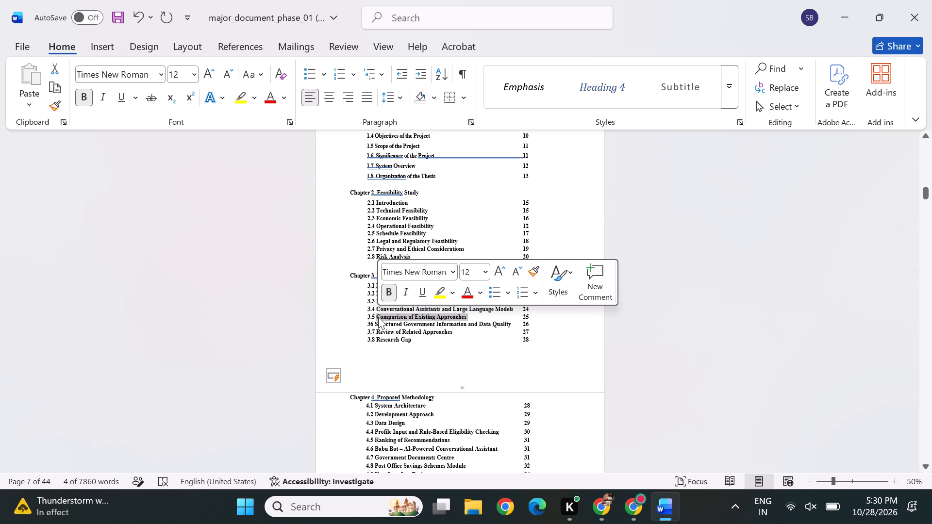
left_click(497, 372)
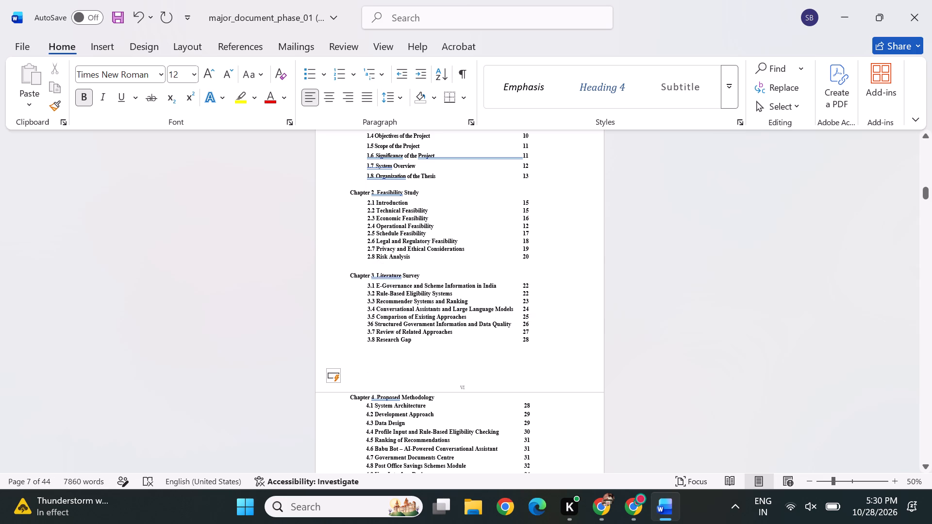
scroll(676, 326, "up", 1, "ctrl")
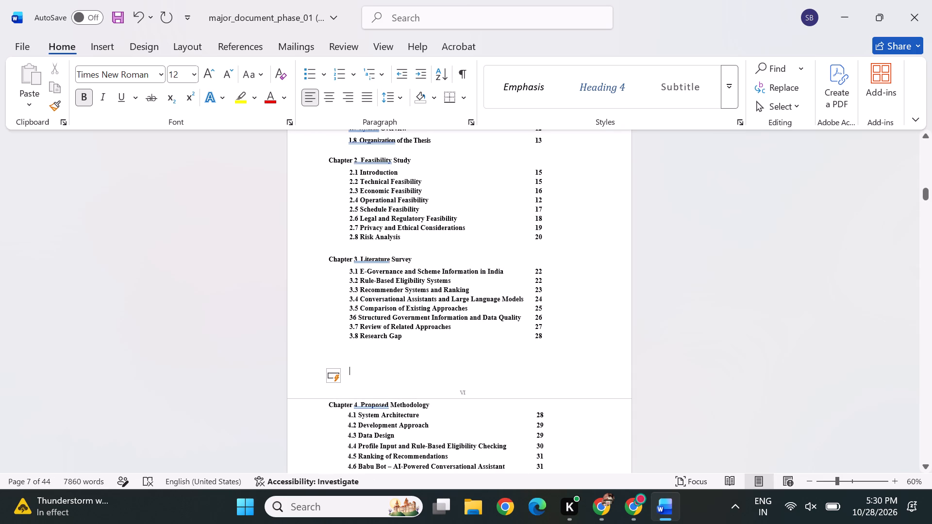
Check the Chapter 3 heading numbers and titles around sections 3.3 and 3.4 in the thesis PDF in Chrome.
left_click(634, 502)
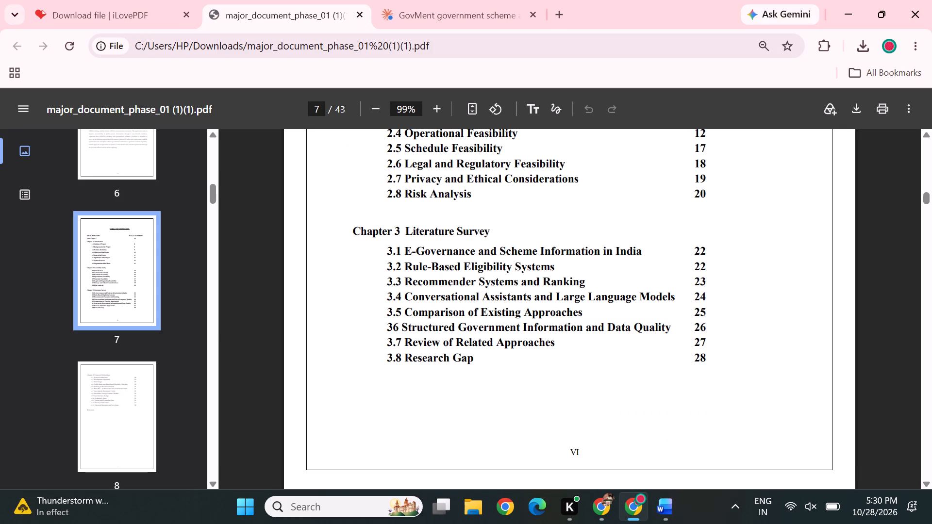
scroll(139, 404, "down", 10)
left_click(125, 334)
scroll(125, 334, "down", 11)
left_click(129, 308)
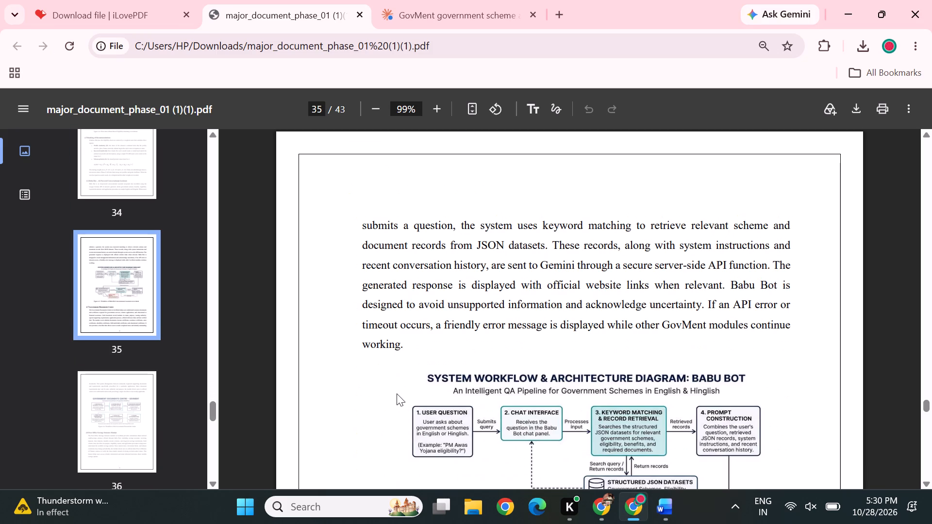
scroll(397, 393, "down", 1)
scroll(397, 393, "up", 14)
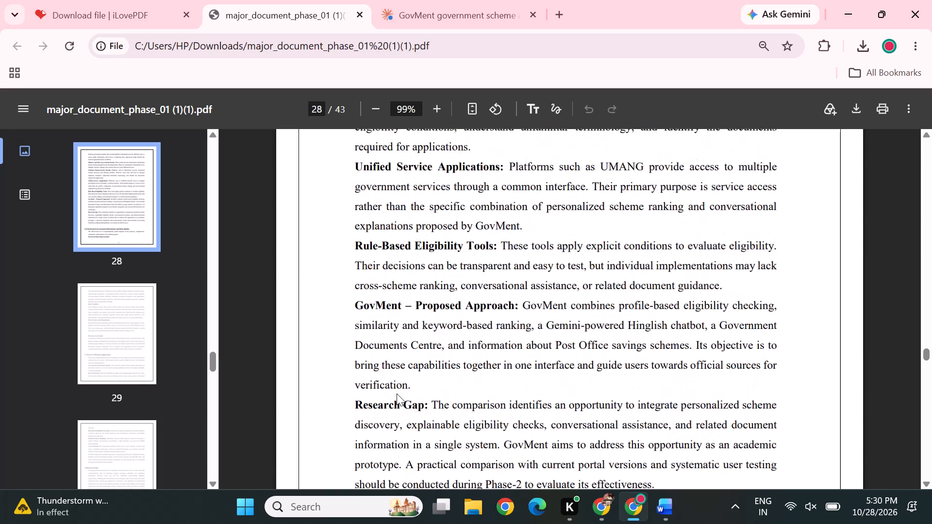
scroll(474, 312, "down", 1)
scroll(499, 305, "up", 2)
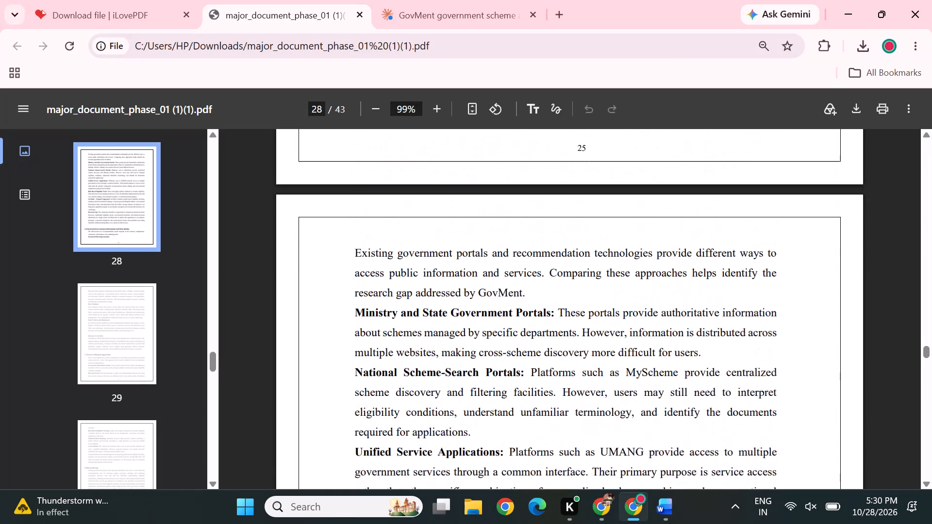
scroll(499, 305, "up", 2)
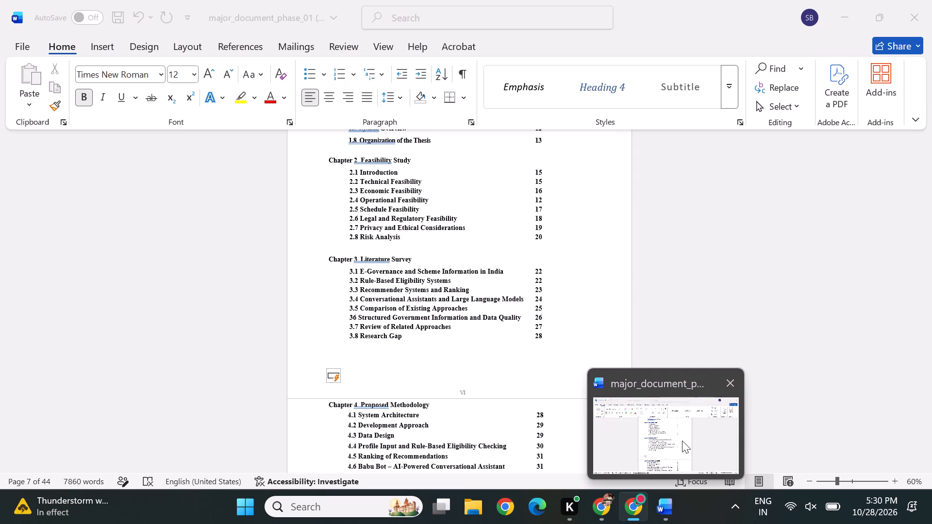
scroll(498, 239, "up", 3)
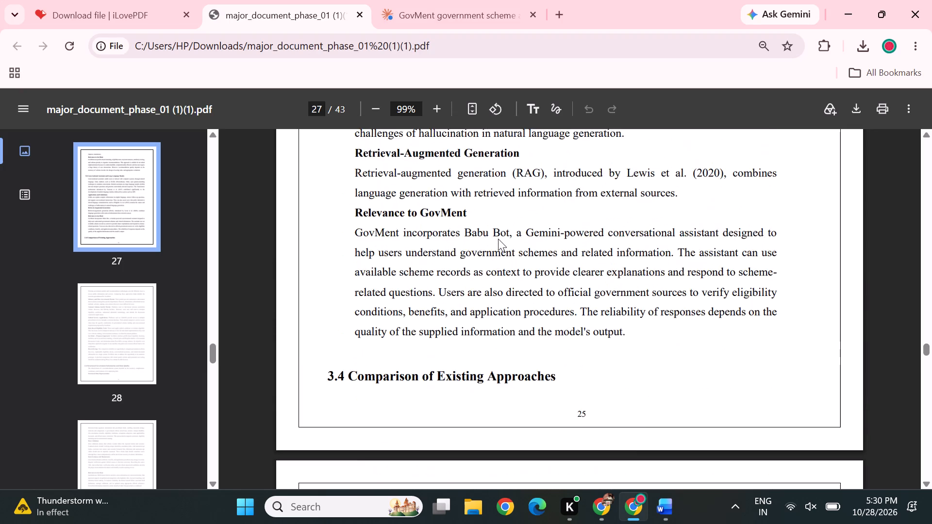
scroll(498, 239, "up", 2)
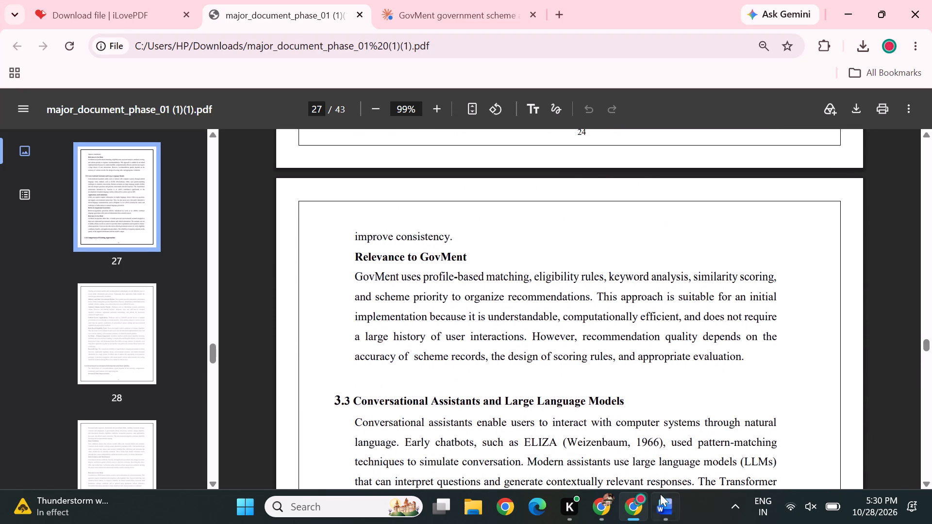
In the Word table of contents, replace the 3.3 entry's title with Conversational Assistants and Large Language Models, copied from the 3.4 entry.
left_click(665, 442)
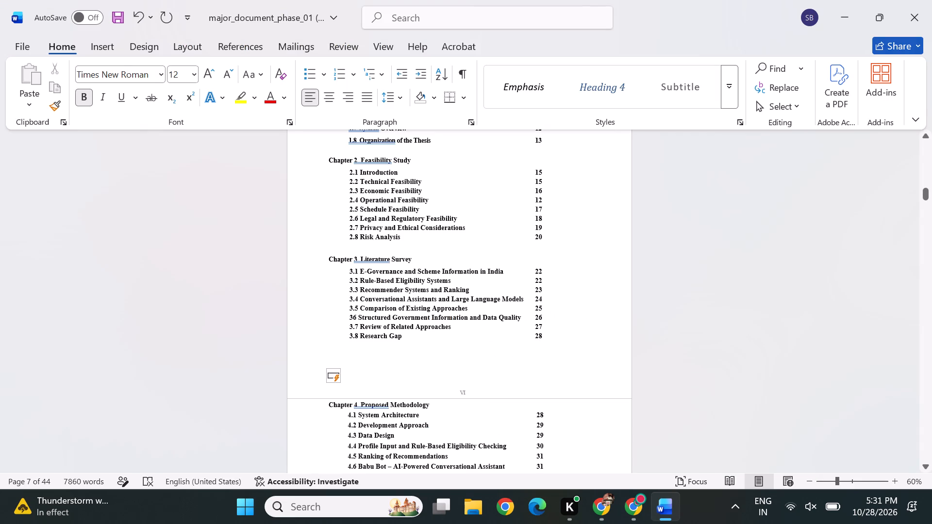
left_click_drag(475, 288, 390, 292)
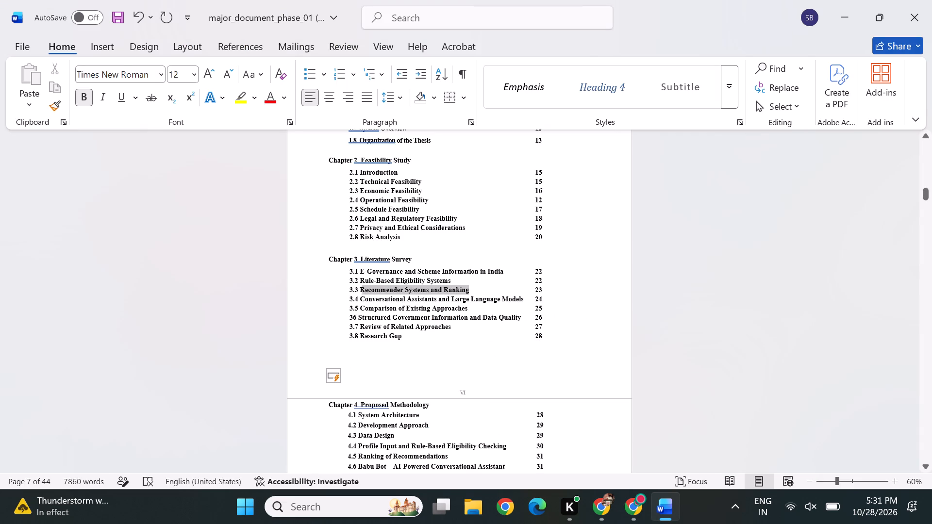
left_click_drag(390, 292, 372, 292)
key("Home")
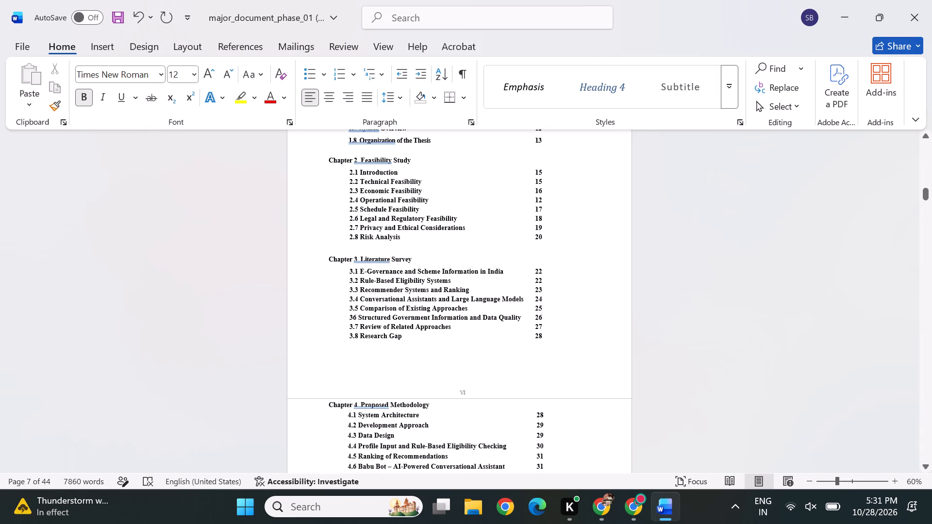
left_click_drag(502, 291, 393, 290)
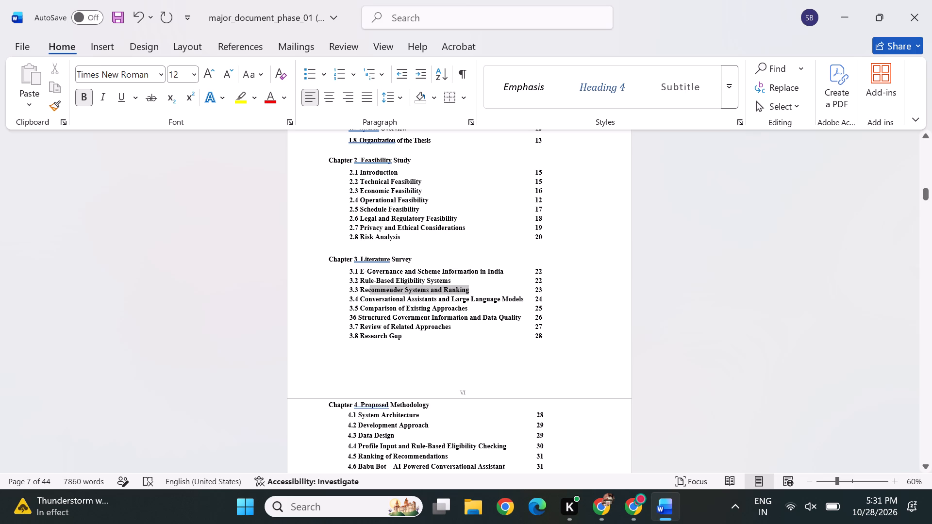
left_click_drag(393, 290, 367, 290)
key("Delete")
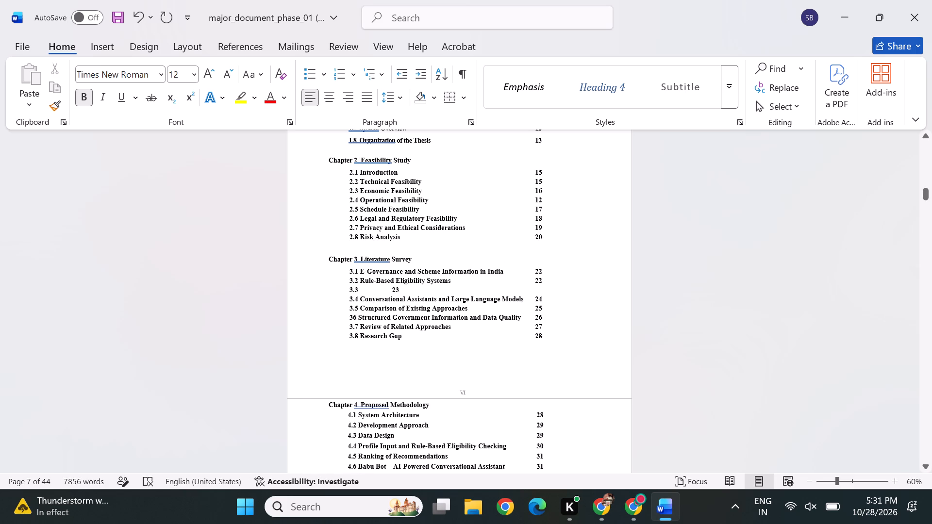
left_click_drag(527, 301, 380, 303)
key("ctrl+c")
left_click(366, 289)
key("ctrl+v")
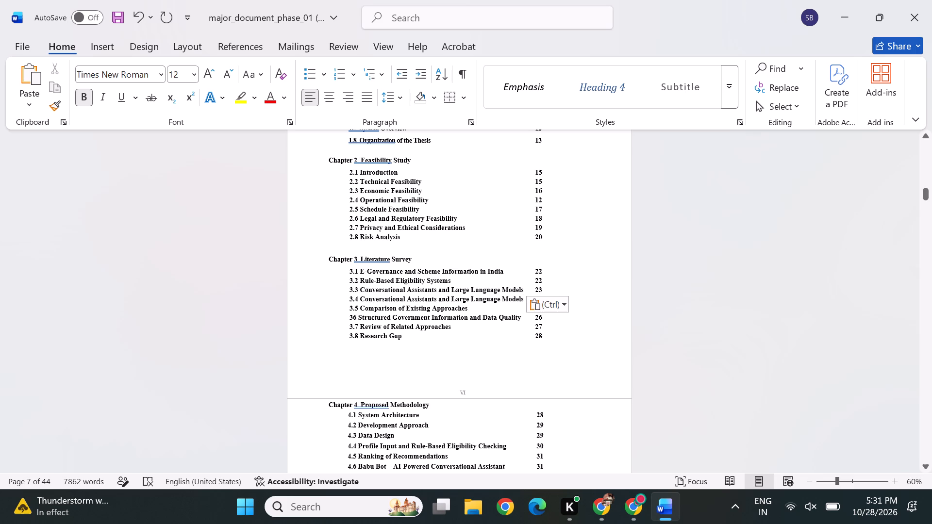
Check section 3.4 in the thesis PDF and replace the Word contents list's 3.4 title with Comparison of Existing Approaches, copied from the 3.5 entry.
left_click_drag(484, 308, 451, 360)
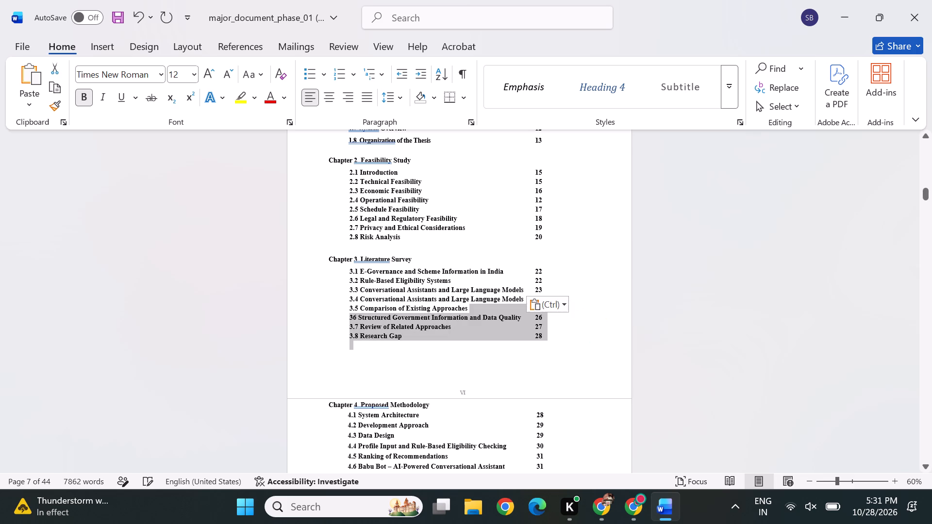
left_click(613, 440)
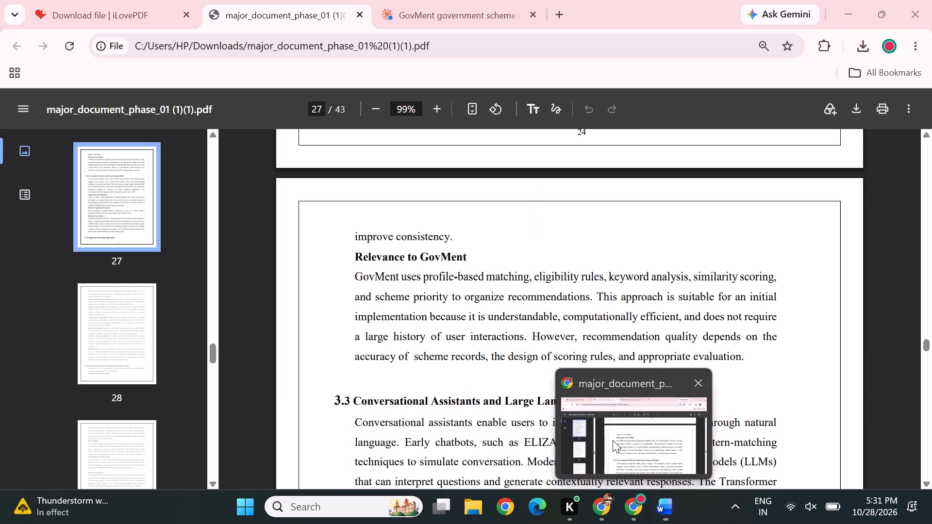
scroll(474, 341, "down", 3)
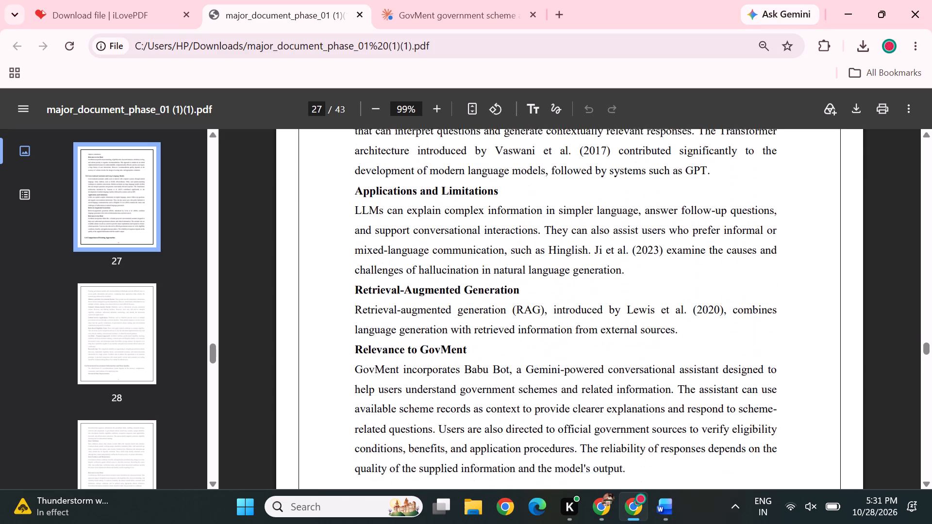
scroll(474, 341, "down", 2)
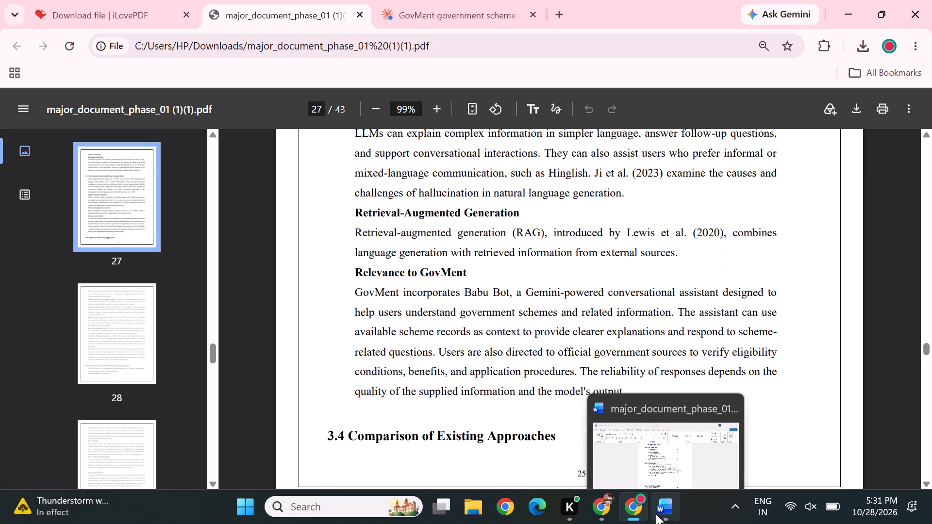
left_click(655, 433)
left_click(488, 341)
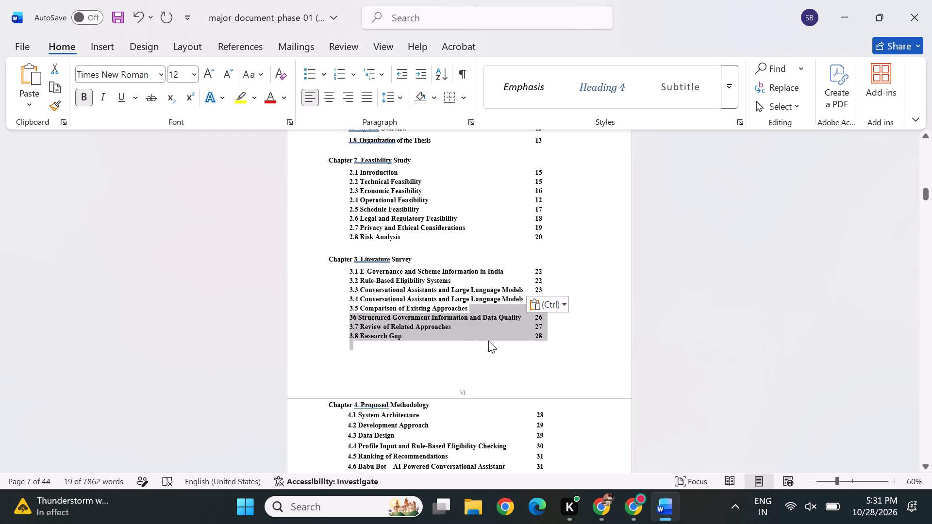
left_click_drag(480, 307, 374, 307)
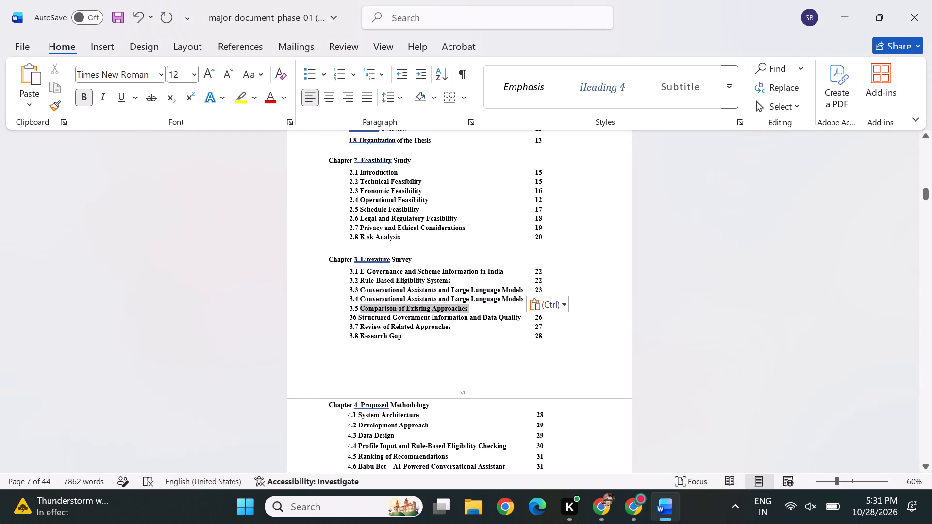
left_click_drag(374, 307, 367, 308)
key("ctrl+c")
left_click_drag(525, 299, 516, 299)
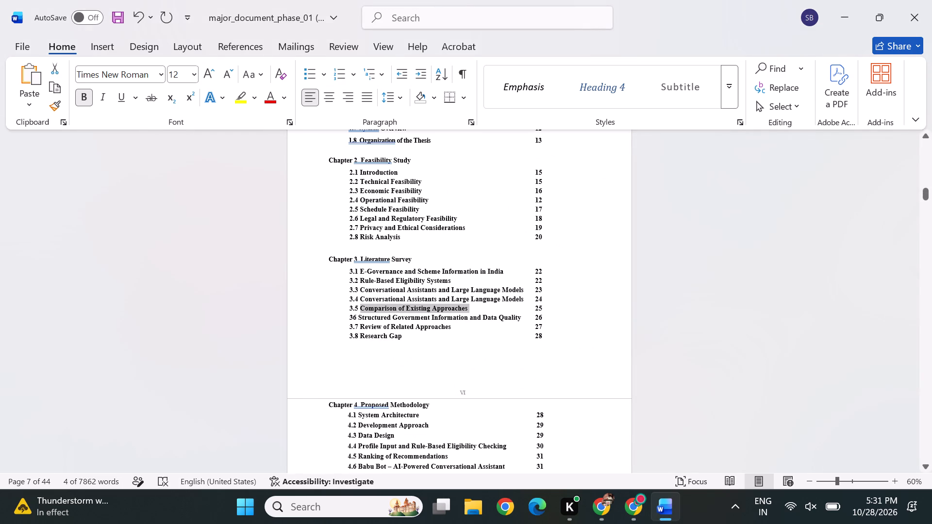
left_click_drag(516, 299, 379, 299)
key("ctrl+v")
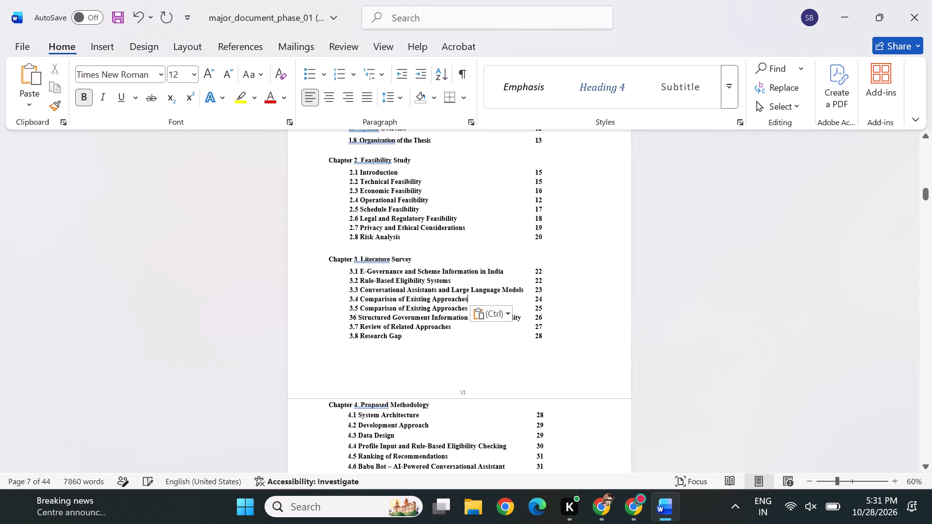
Check the following section headings in the PDF and replace the 3.5 contents entry's title with Structured Government Information, copied from the entry below.
left_click(644, 443)
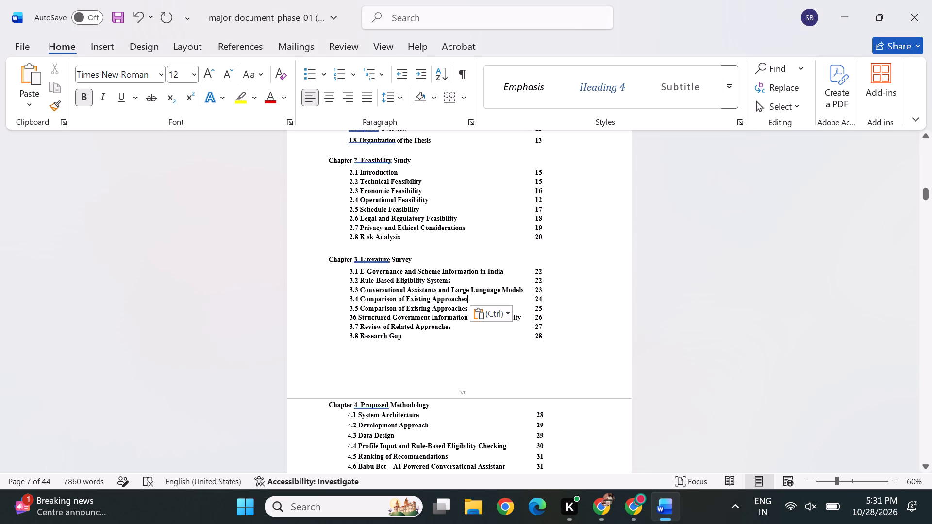
left_click(622, 465)
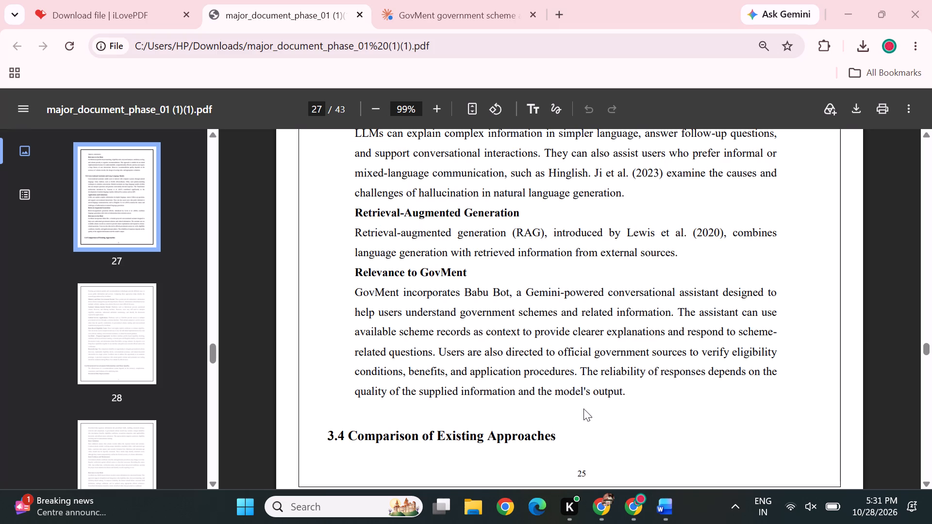
scroll(522, 381, "down", 4)
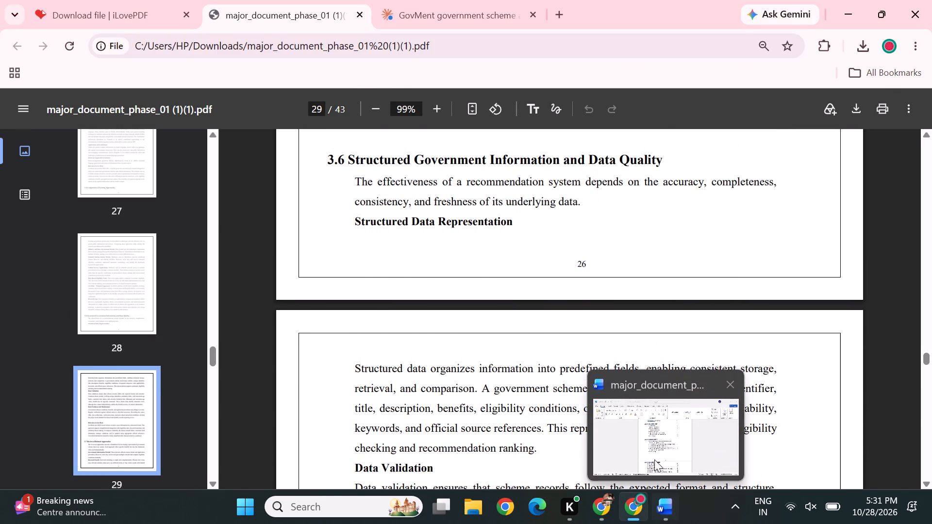
left_click(654, 459)
left_click(457, 338)
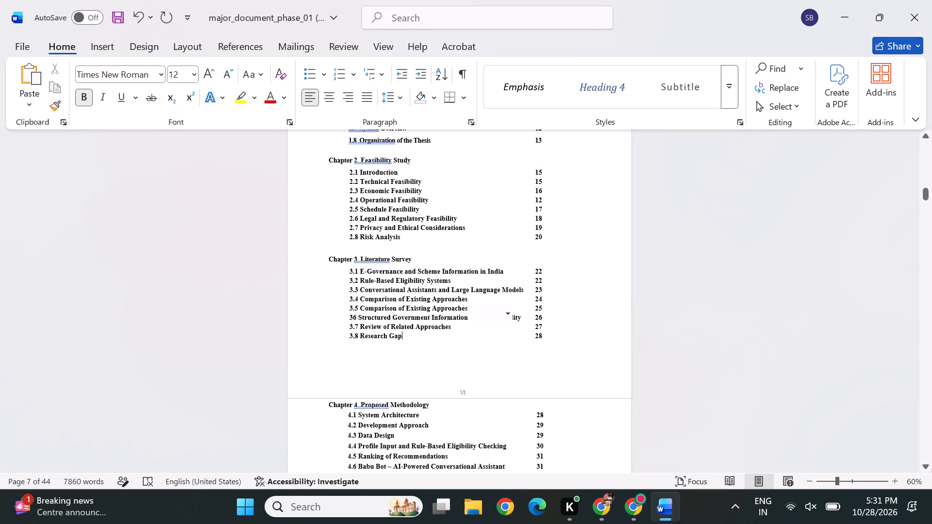
left_click_drag(468, 321, 366, 321)
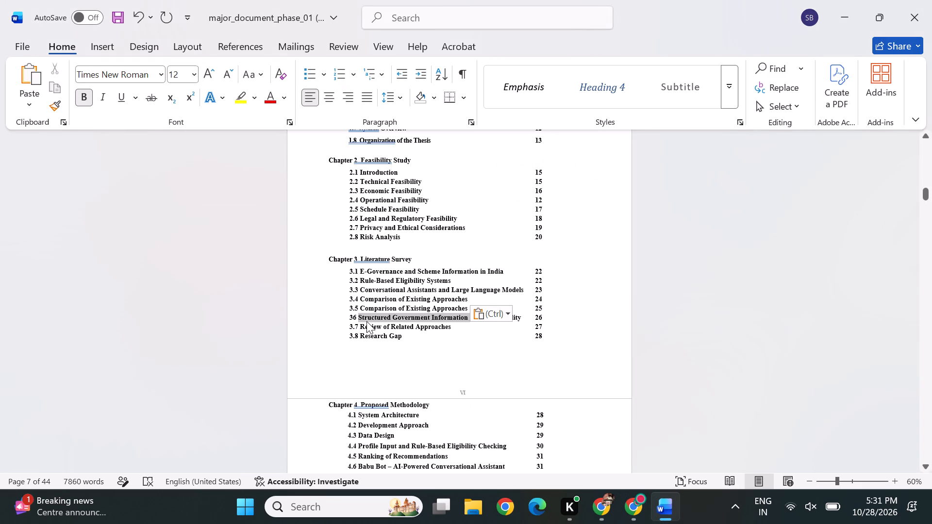
key("ctrl+c")
left_click_drag(487, 310, 413, 310)
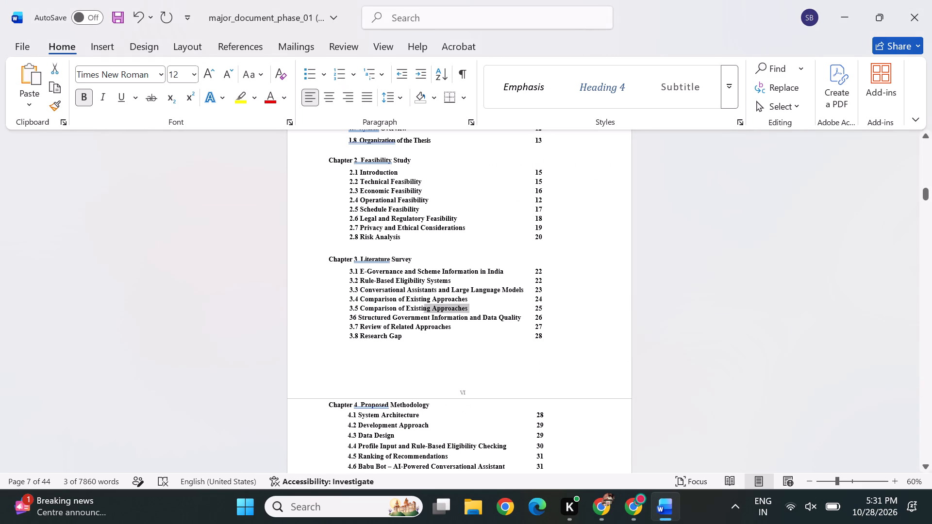
left_click_drag(413, 310, 374, 313)
left_click(450, 334)
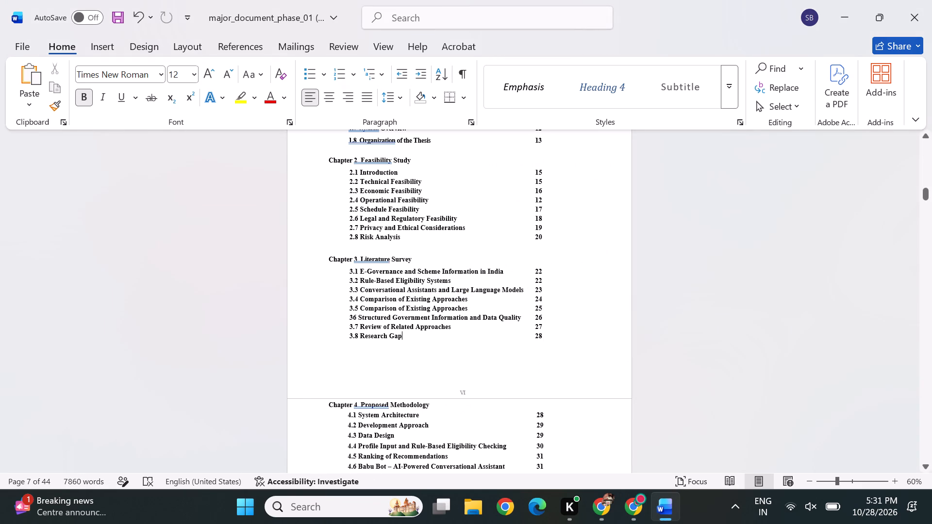
left_click_drag(482, 308, 362, 312)
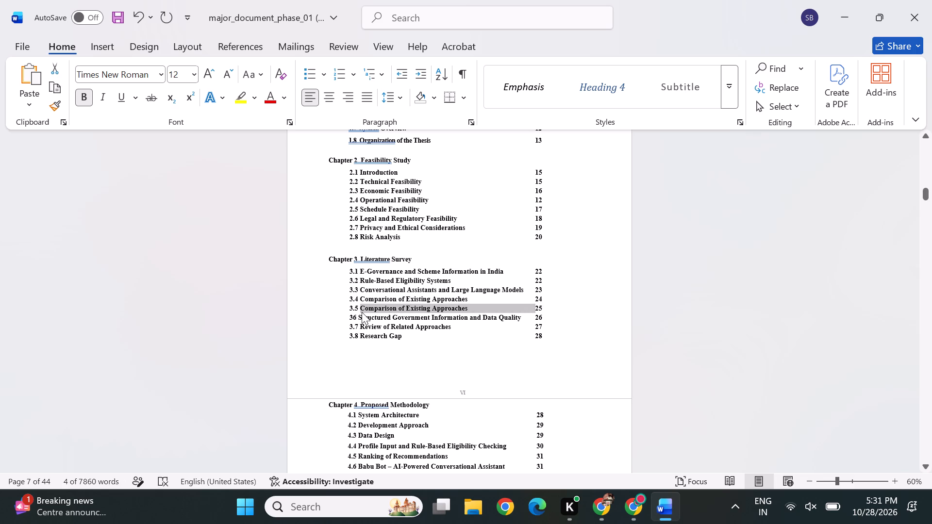
key("ctrl+v")
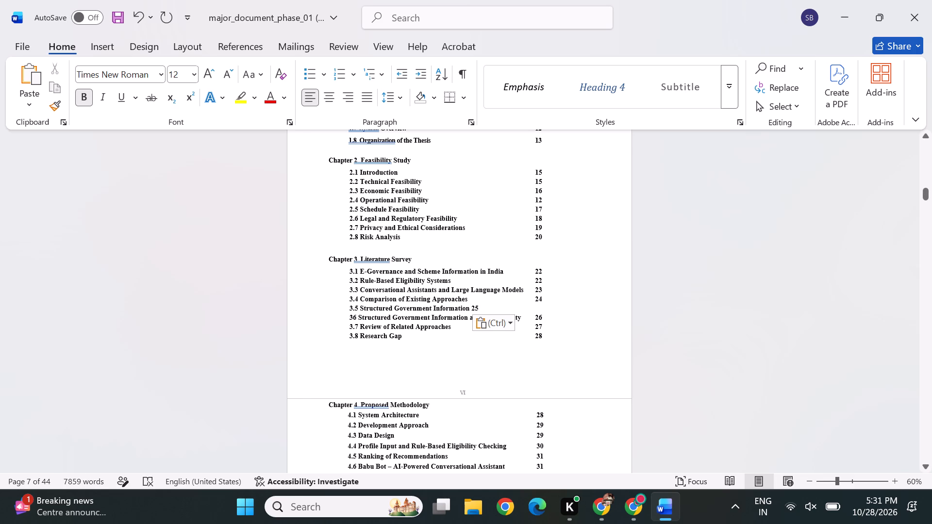
Replace the title of the contents entry numbered 36 with Review of Related Approaches, copied from the 3.7 entry.
left_click_drag(453, 326, 369, 327)
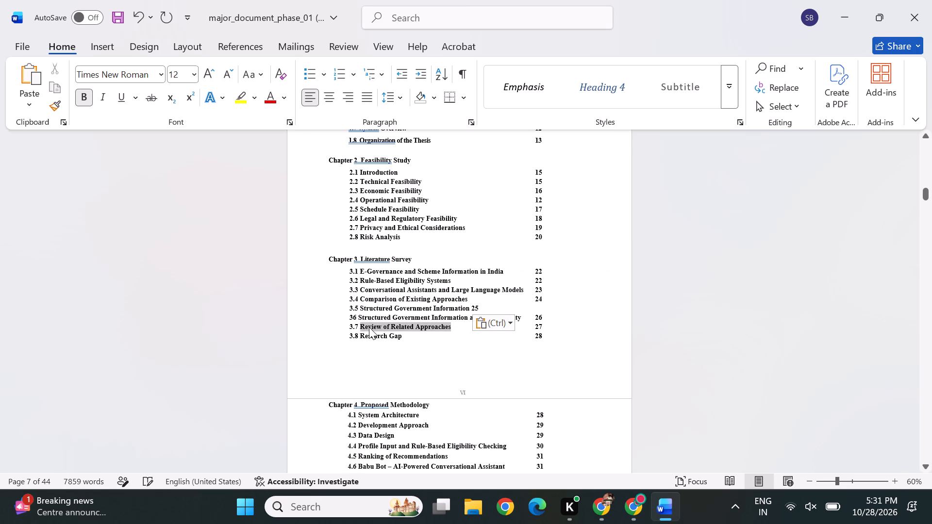
key("ctrl+v")
key("ctrl+z")
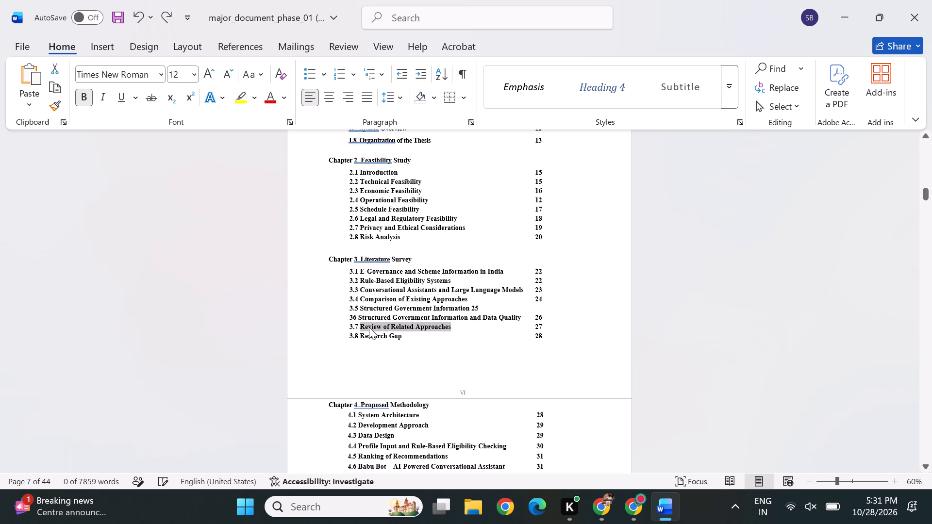
key("ctrl+c")
left_click_drag(524, 318, 479, 320)
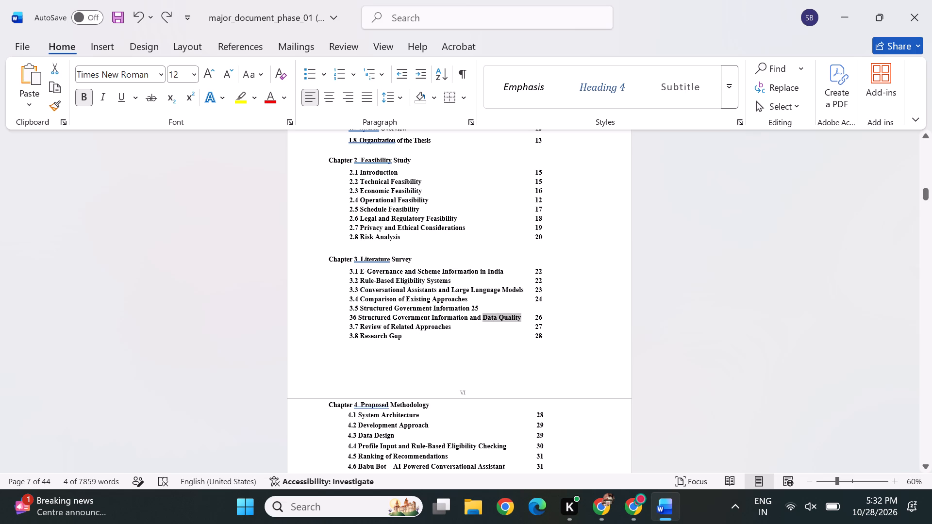
left_click_drag(479, 320, 367, 320)
key("ctrl+v")
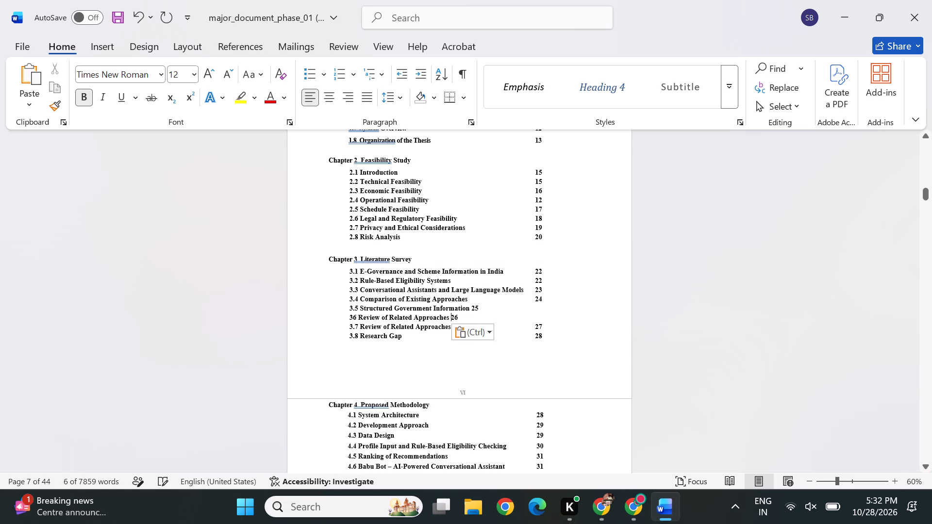
Replace the 3.7 contents entry's title with Research Gap, copied from the 3.8 entry, and remove the stray 8 before it.
left_click(426, 340)
left_click_drag(426, 340, 361, 340)
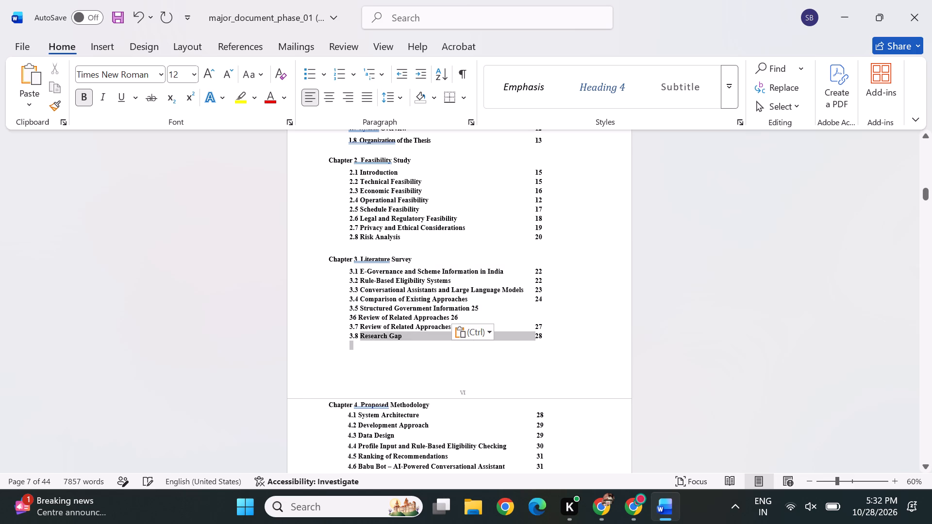
left_click_drag(361, 340, 357, 339)
key("ctrl+c")
left_click_drag(458, 325, 365, 330)
key("ctrl+v")
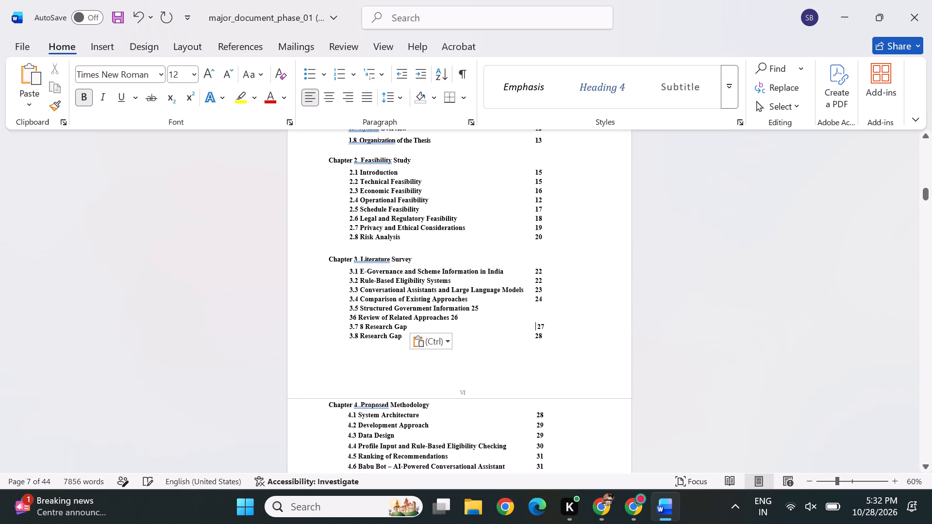
left_click(360, 328)
key("Delete")
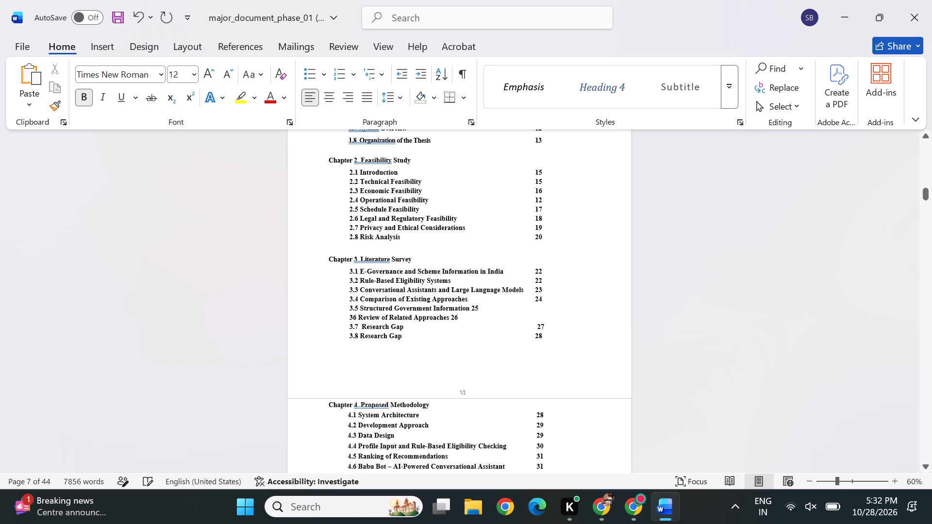
Delete the 3.8 Research Gap entry from the table of contents together with its page number 28.
left_click_drag(424, 339, 344, 337)
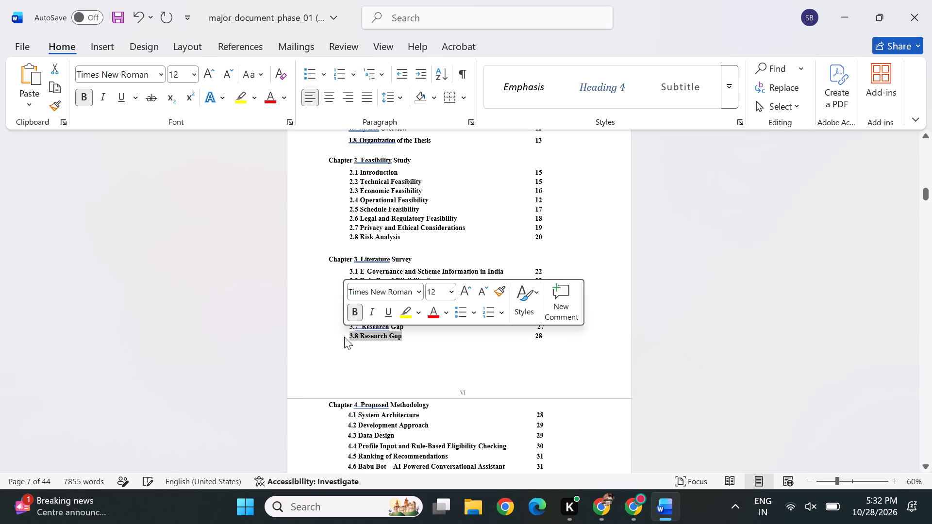
key("Delete")
left_click(559, 326)
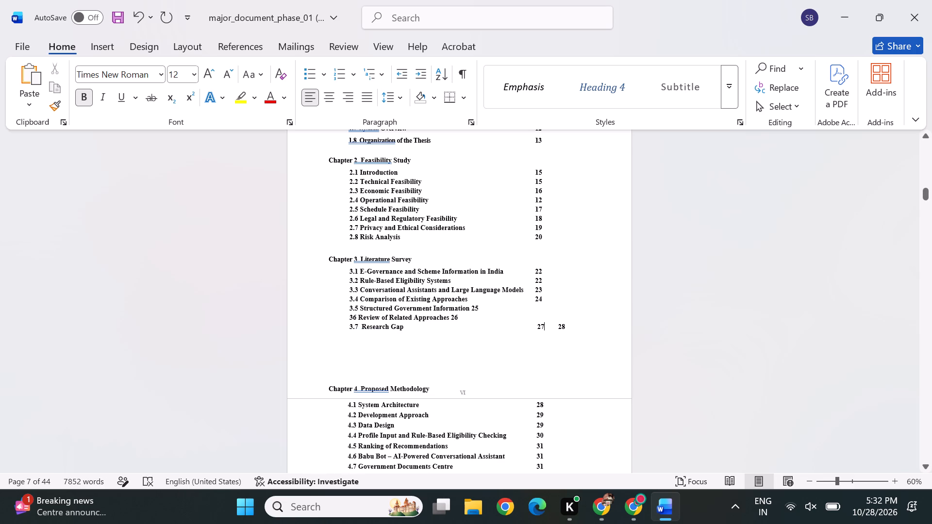
key("Delete")
key("Delete")
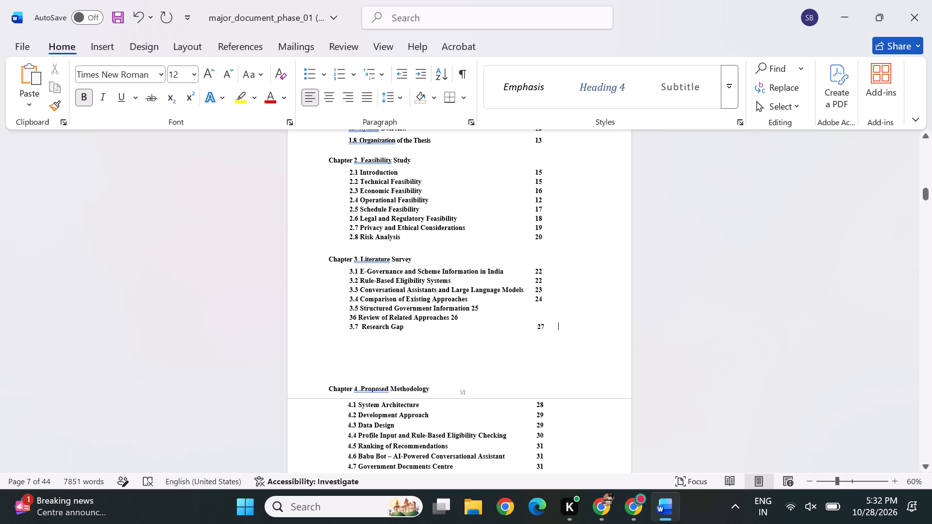
Align page numbers 25, 26 and 27 of the last three Chapter 3 contents entries with the page-number column.
left_click(470, 308)
key("Tab")
left_click(451, 320)
key("Tab")
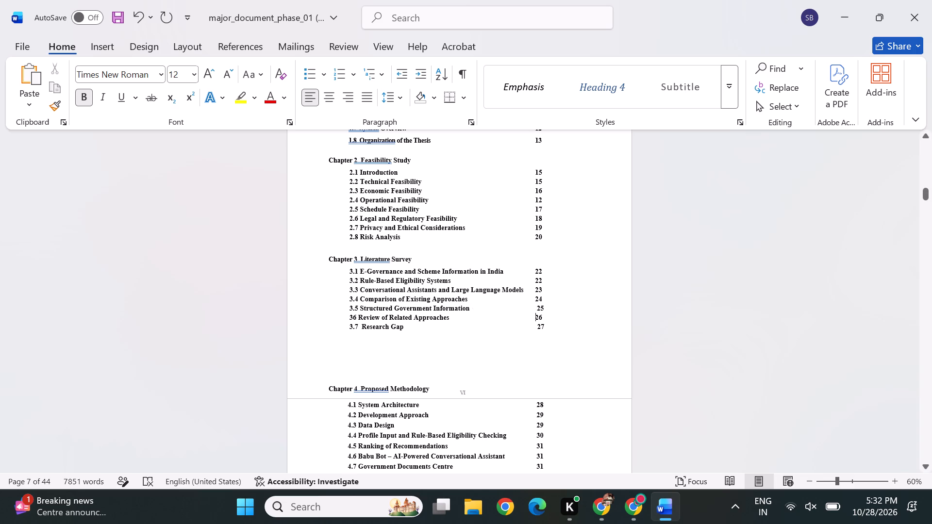
left_click(534, 311)
key("Delete")
left_click(534, 327)
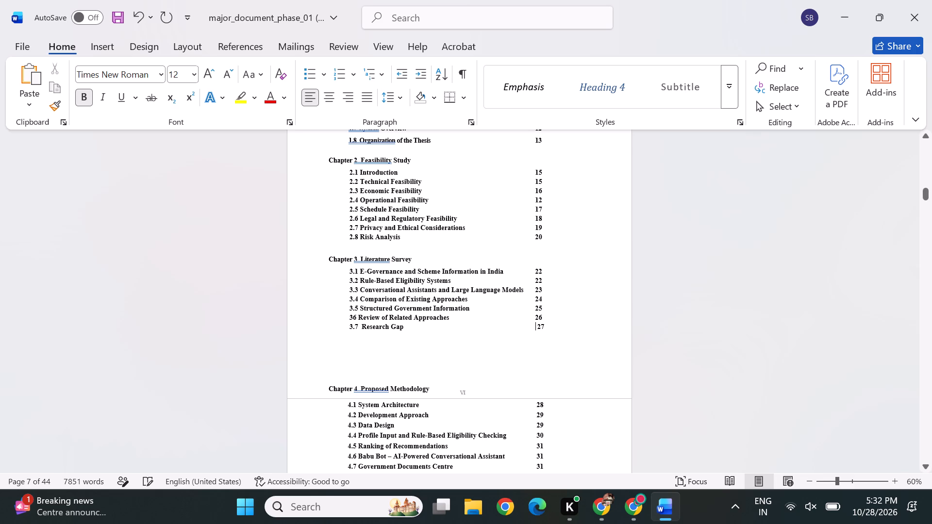
key("Delete")
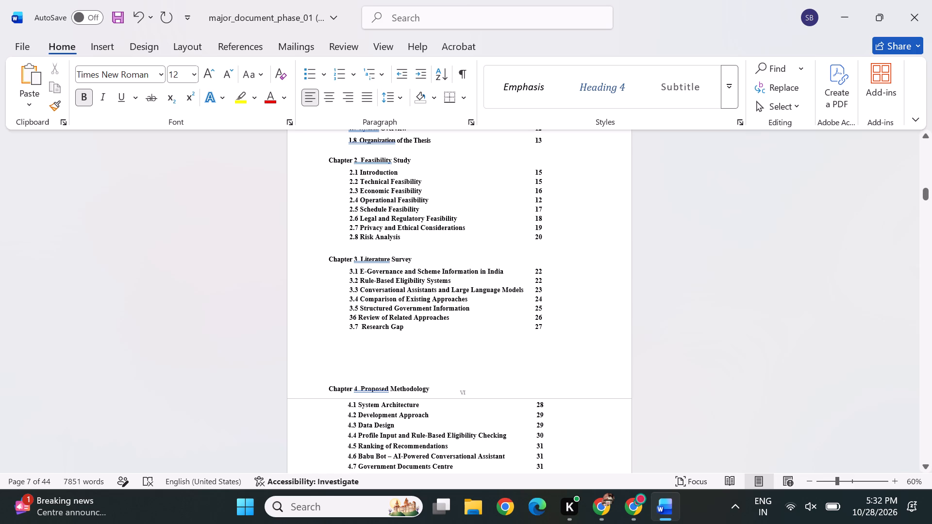
Add a blank line below the Chapter 3 contents entries so that the Chapter 4 heading starts on the next page.
left_click(387, 366)
key("Return")
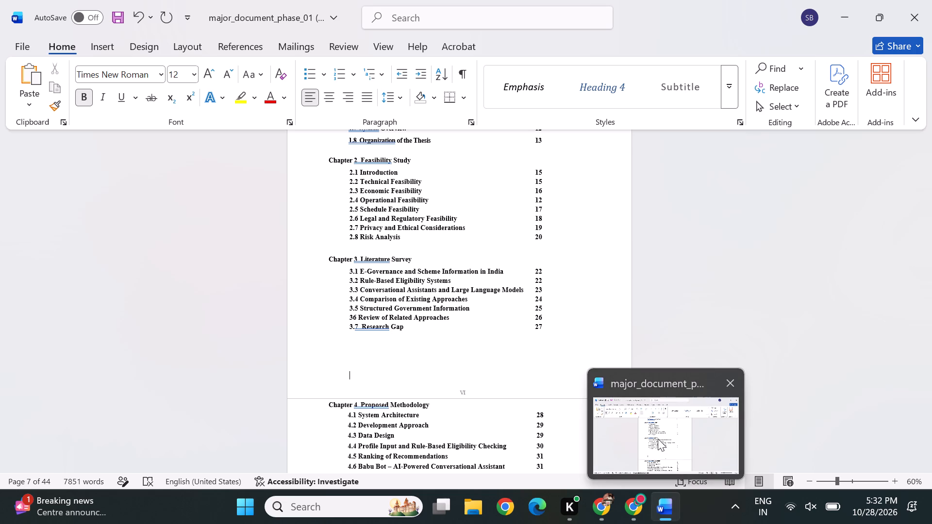
Renumber the Review of Related Approaches heading in the Chapter 3 body text as 3.6.
left_click(658, 439)
scroll(537, 383, "down", 20)
scroll(537, 383, "down", 20)
scroll(537, 383, "down", 20)
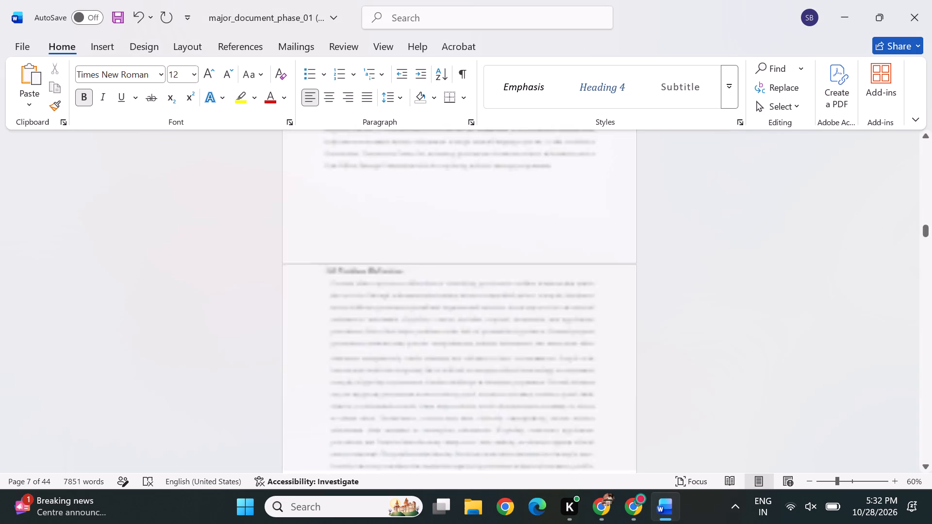
scroll(537, 383, "down", 20)
scroll(537, 383, "down", 20)
scroll(537, 383, "down", 20)
scroll(528, 316, "up", 6)
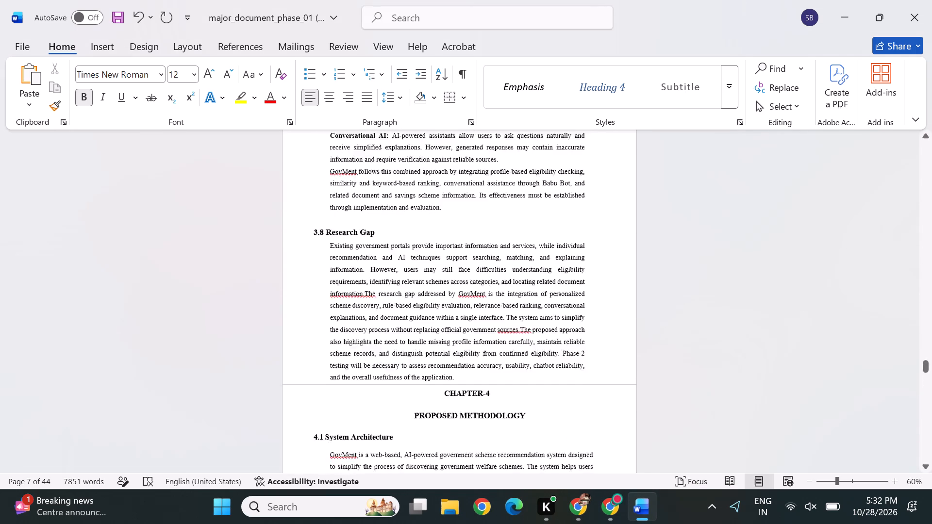
scroll(528, 316, "up", 1)
scroll(520, 248, "up", 1)
scroll(401, 376, "down", 1)
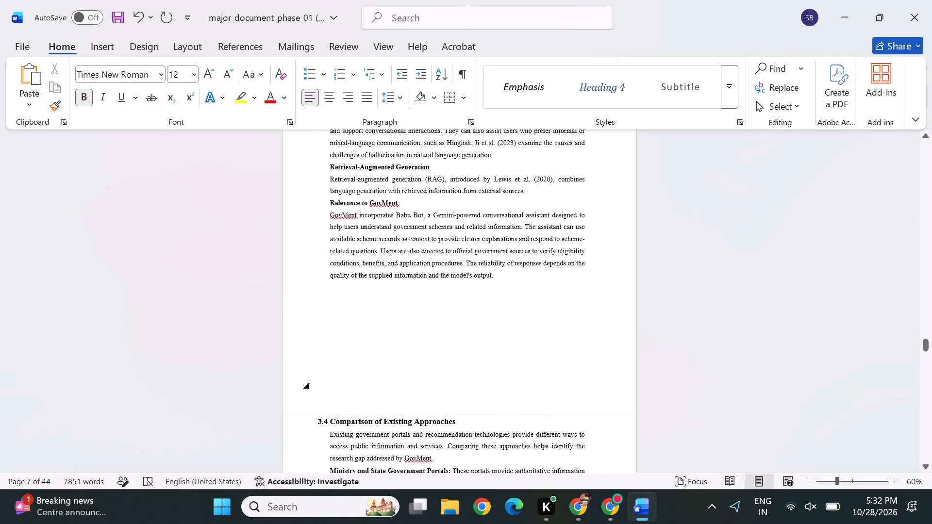
scroll(401, 376, "down", 1)
scroll(445, 332, "up", 1)
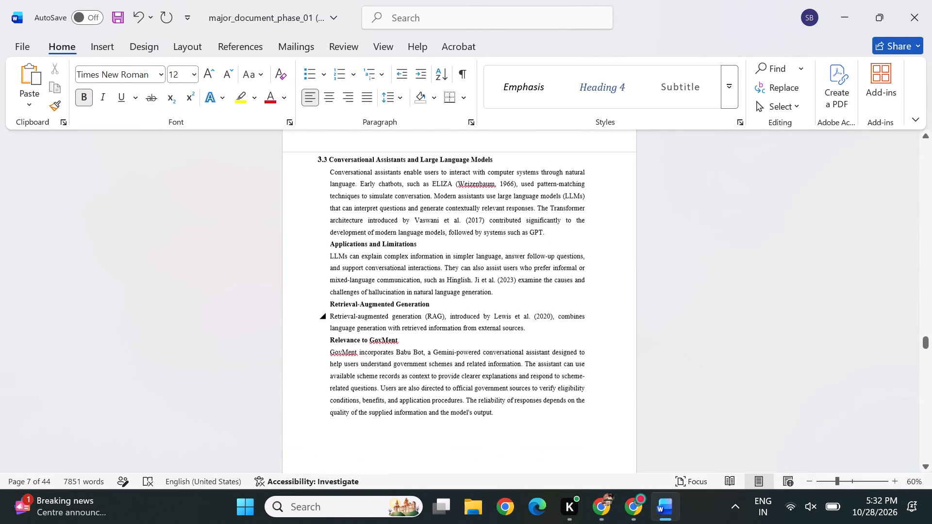
scroll(445, 332, "up", 1)
scroll(445, 332, "down", 3)
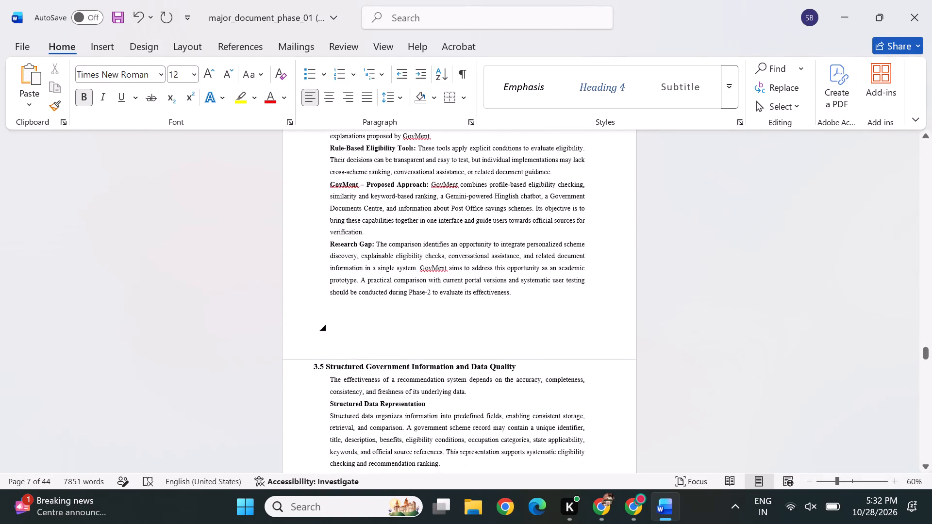
scroll(444, 428, "down", 2)
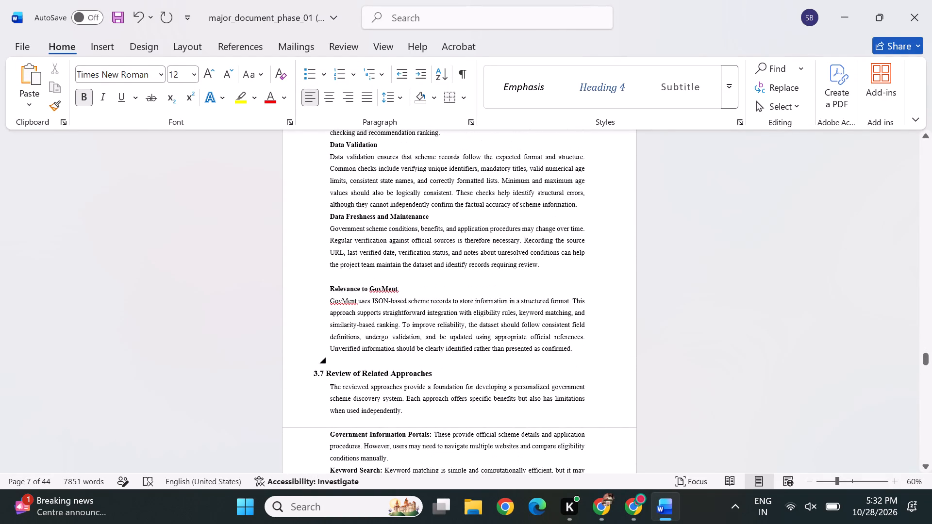
left_click(323, 372)
key("Left")
key("Delete")
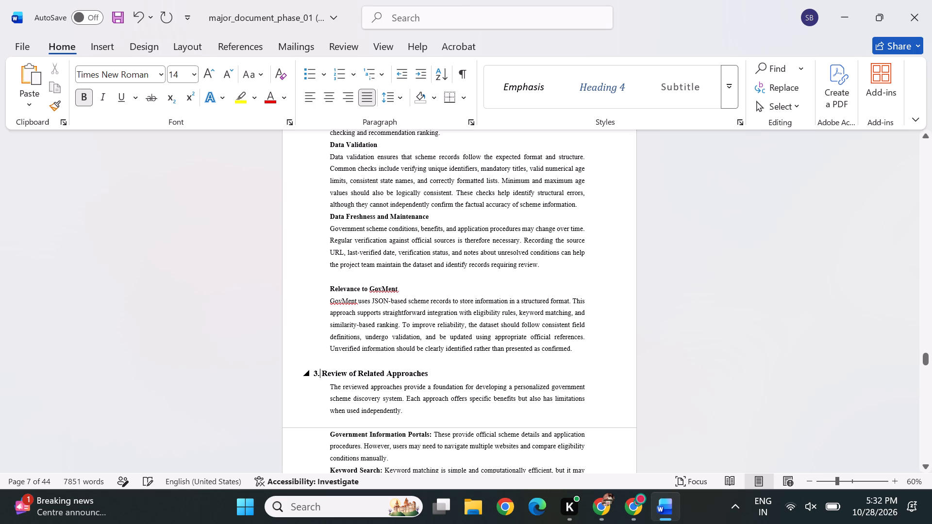
key("6")
Add four blank lines above the 3.6 Review of Related Approaches heading so that it starts on the next page.
left_click(416, 361)
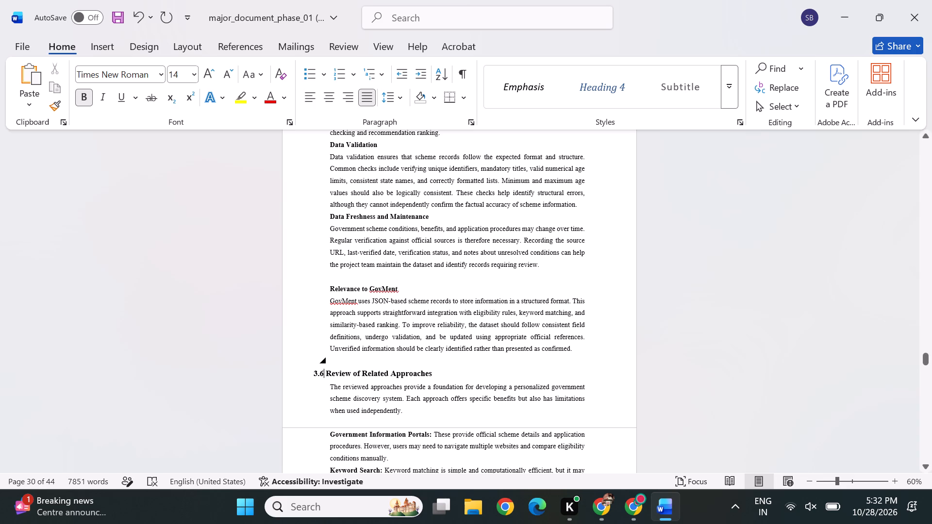
key("Return")
key("Return")
key("Return")
key("Return")
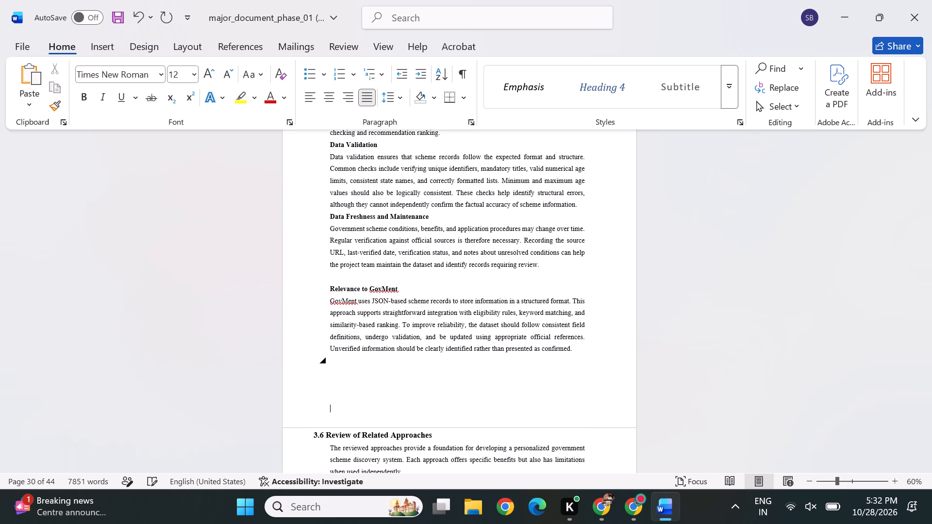
Renumber the Research Gap heading in the Chapter 3 body text as 3.7.
scroll(528, 377, "down", 1)
scroll(632, 365, "down", 2)
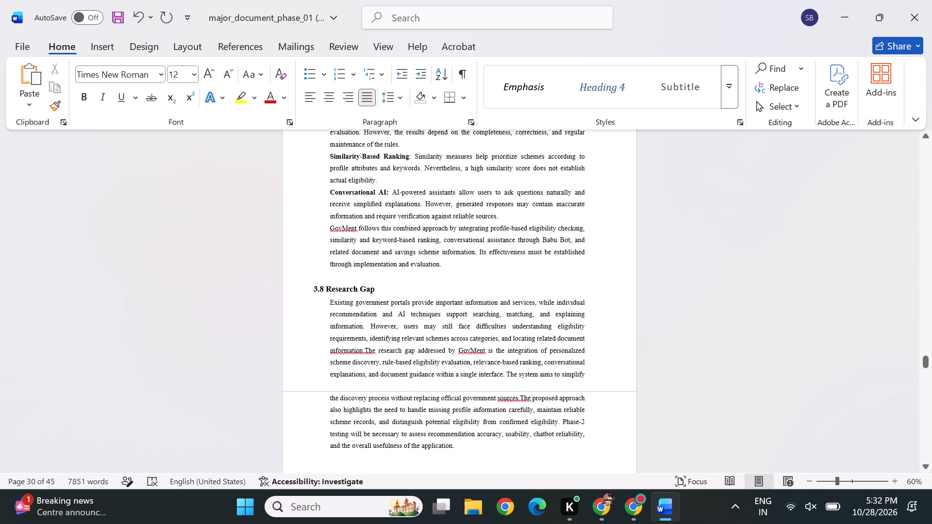
left_click(318, 284)
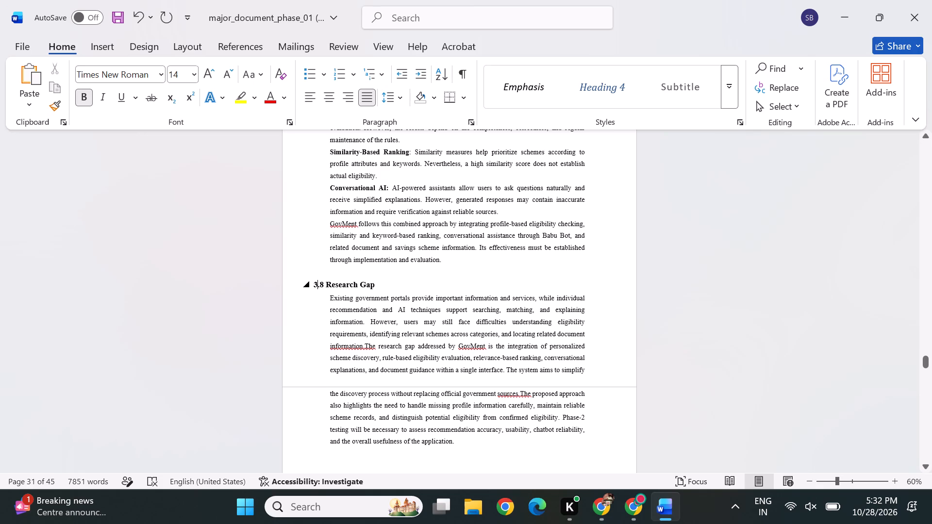
key("Right")
key("Delete")
key("7")
left_click(455, 257)
key("Return")
key("Return")
key("Return")
key("Return")
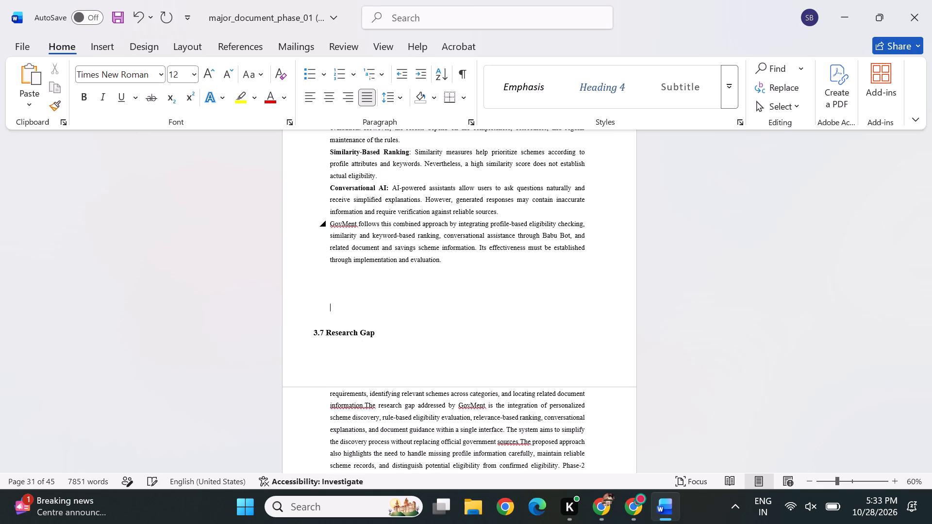
key("Return")
key("Return")
key("Return")
key("Return")
scroll(504, 285, "down", 1)
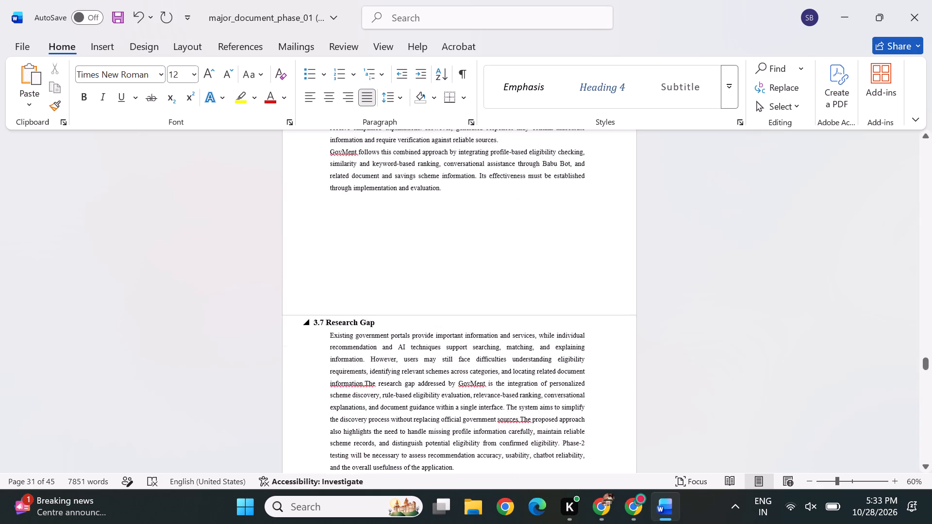
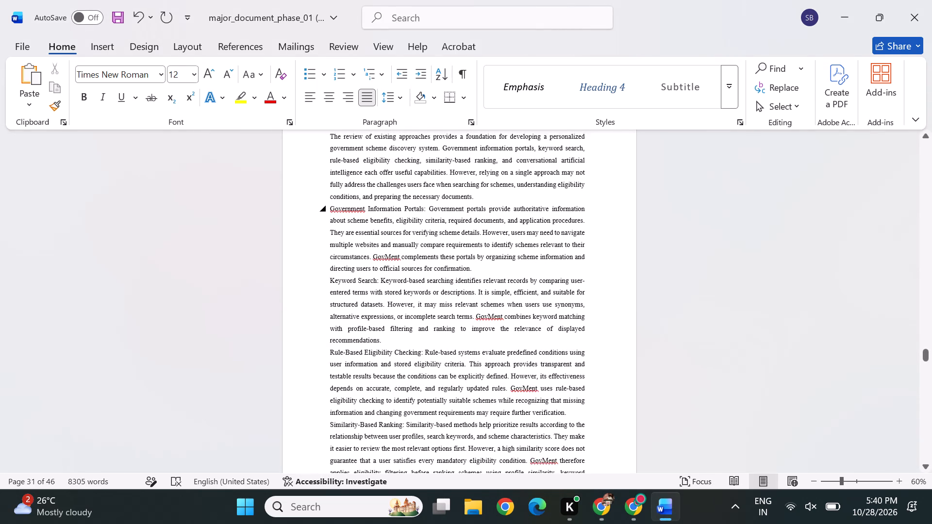
scroll(429, 203, "up", 1)
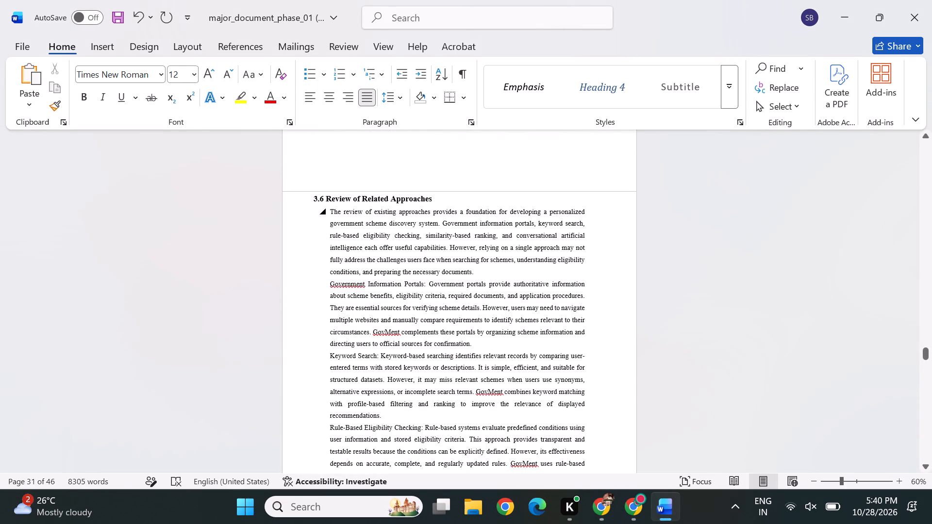
left_click_drag(330, 244, 526, 385)
key("Delete")
Paste the copied moderate-length text into section 3.6 directly after "conversational artificial".
scroll(519, 306, "up", 1)
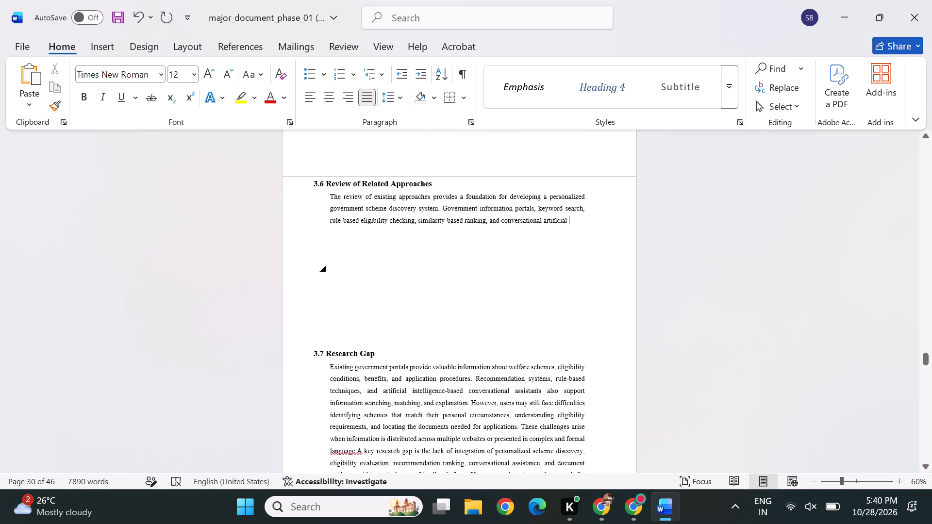
key("Left")
key("ctrl+v")
scroll(475, 367, "down", 1)
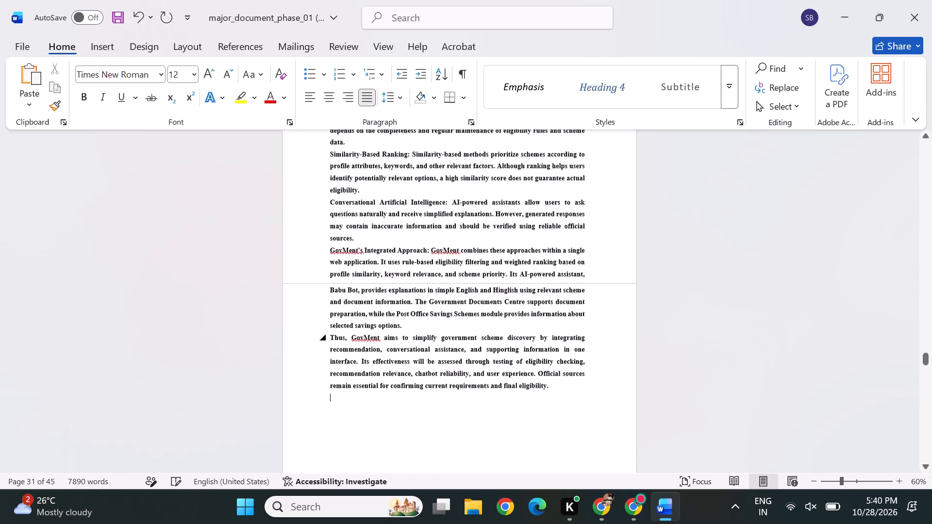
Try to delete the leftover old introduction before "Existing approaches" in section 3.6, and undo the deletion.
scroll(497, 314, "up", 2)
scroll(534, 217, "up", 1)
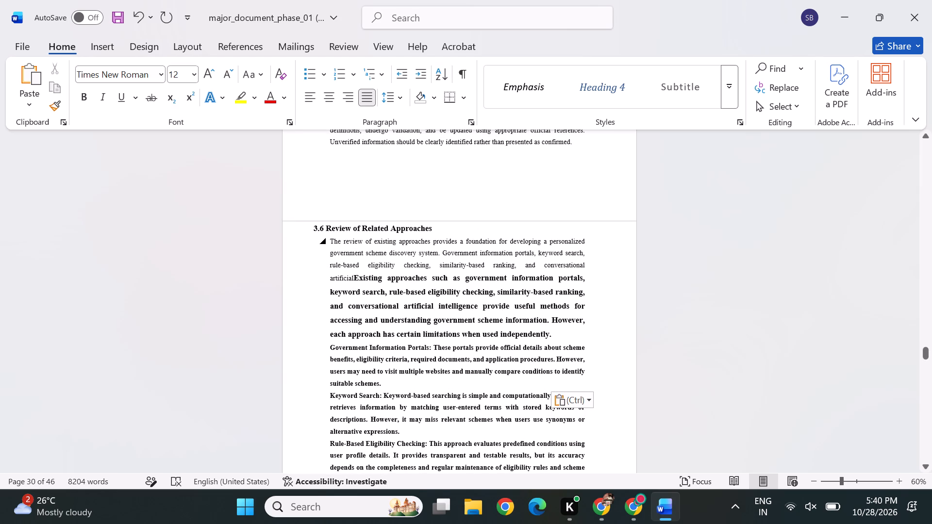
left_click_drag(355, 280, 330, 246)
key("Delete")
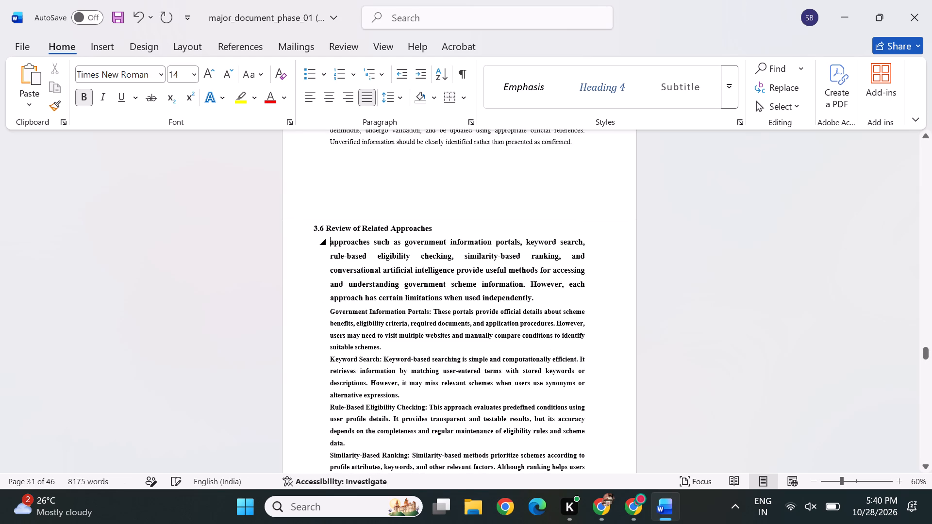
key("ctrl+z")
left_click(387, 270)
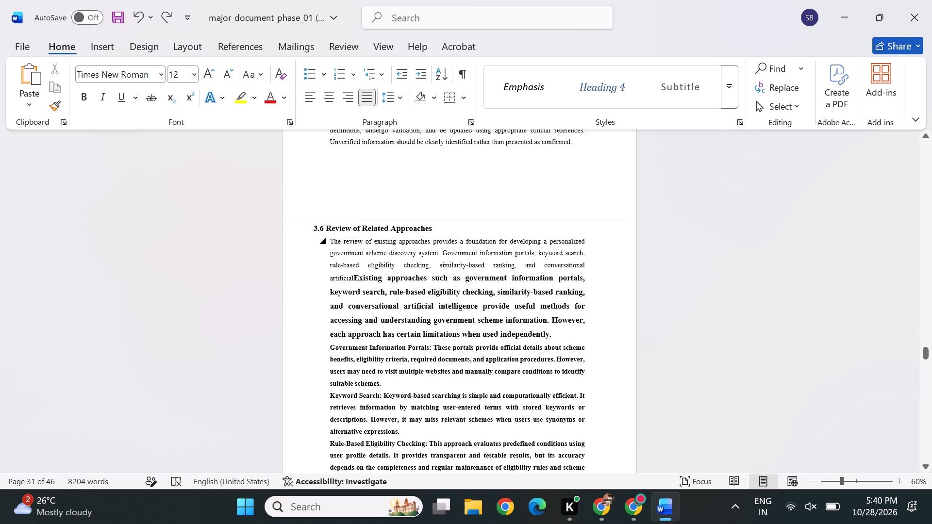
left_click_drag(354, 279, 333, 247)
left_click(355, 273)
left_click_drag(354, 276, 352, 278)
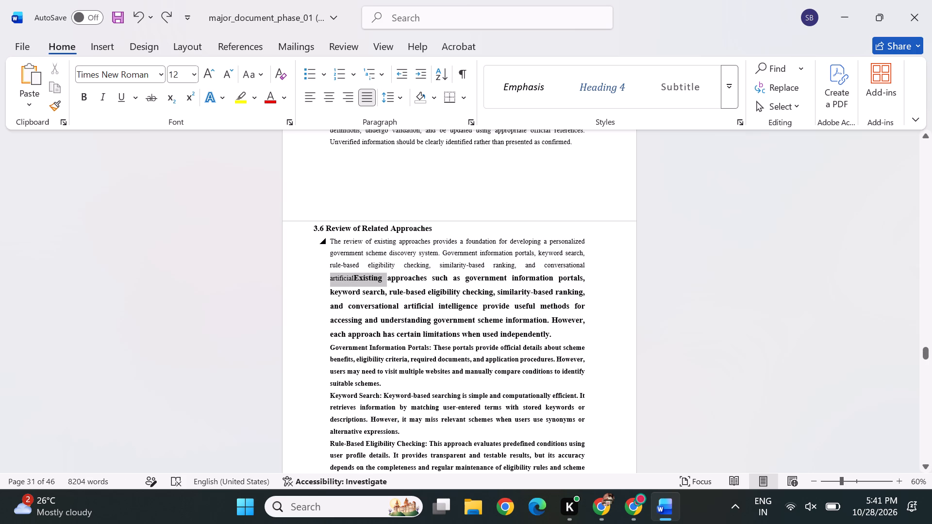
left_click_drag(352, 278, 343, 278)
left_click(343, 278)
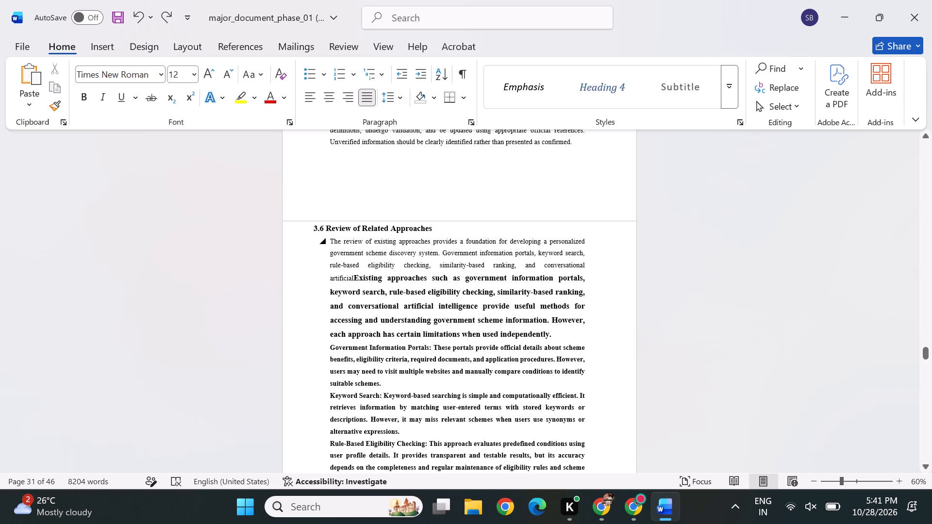
Delete the leftover old introduction, from "The review of existing approaches" through "artificial", so section 3.6 starts with "Existing approaches".
left_click_drag(331, 241, 348, 277)
key("Delete")
key("Delete")
key("Delete")
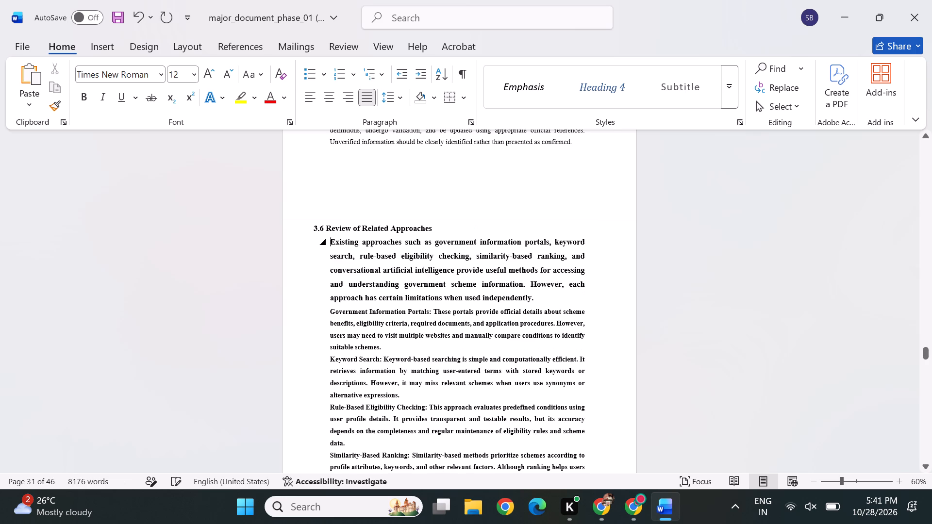
Remove the bold formatting from all pasted body text of section 3.6, leaving the heading alone.
left_click_drag(330, 244, 451, 475)
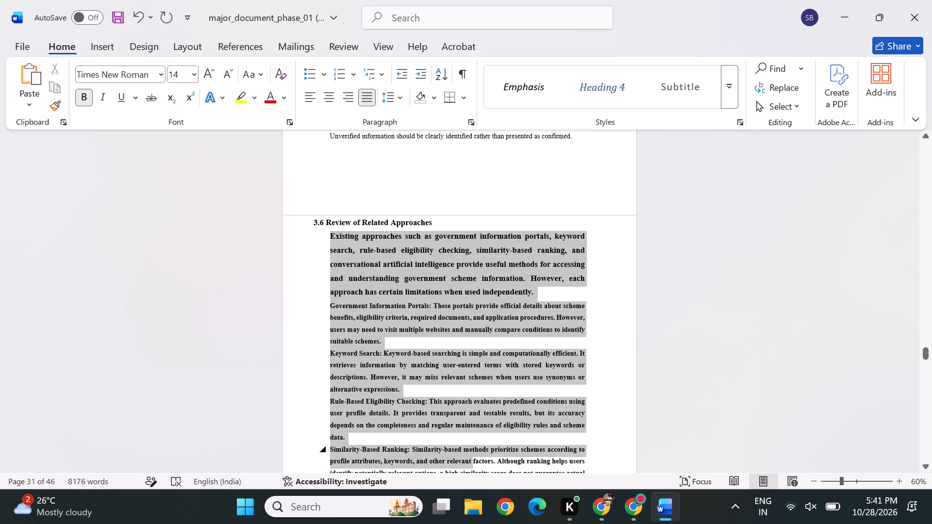
left_click_drag(451, 475, 539, 414)
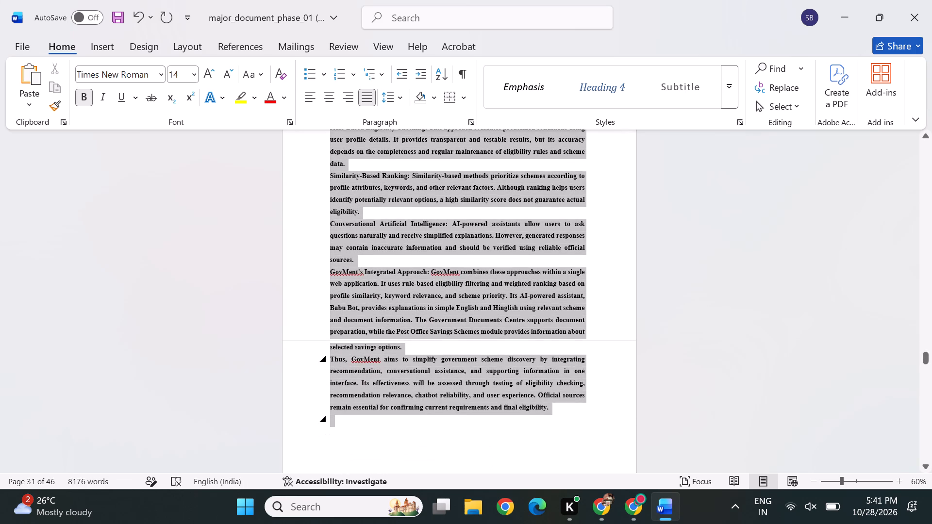
left_click_drag(539, 414, 552, 414)
left_click(567, 387)
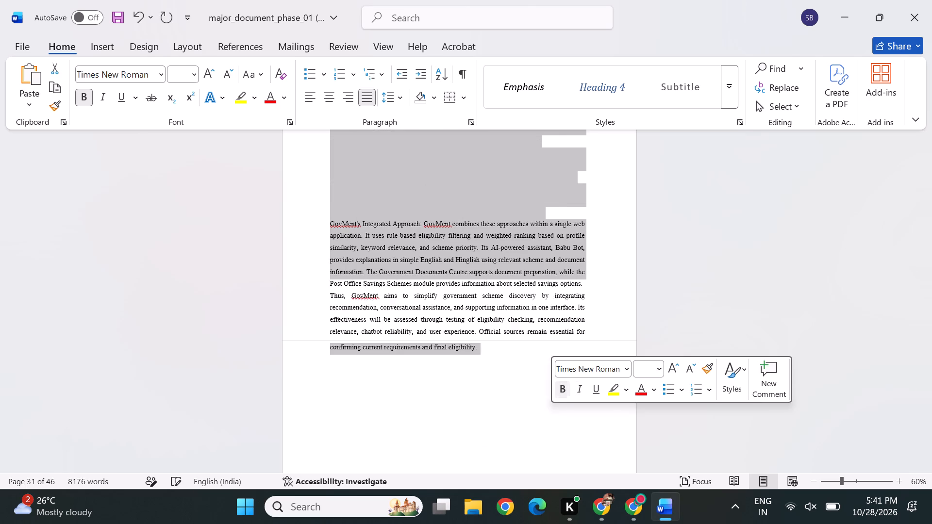
left_click(513, 414)
Set the font size of the entire section 3.6 body text to 10.
scroll(478, 335, "up", 2)
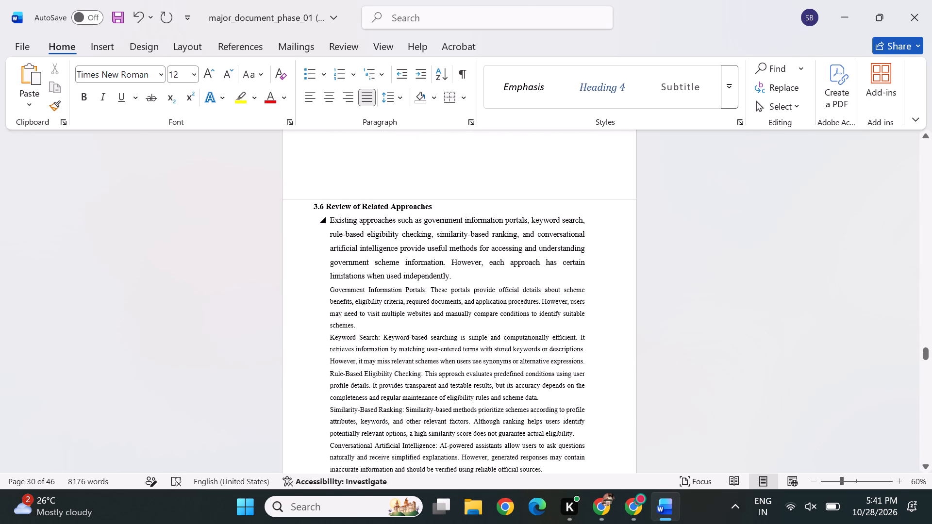
left_click_drag(330, 219, 487, 457)
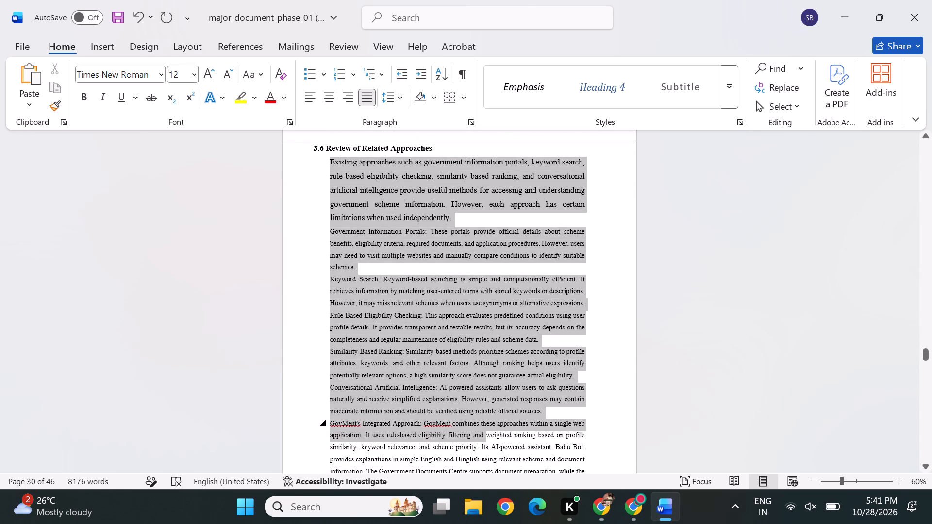
left_click_drag(487, 457, 480, 272)
left_click(193, 79)
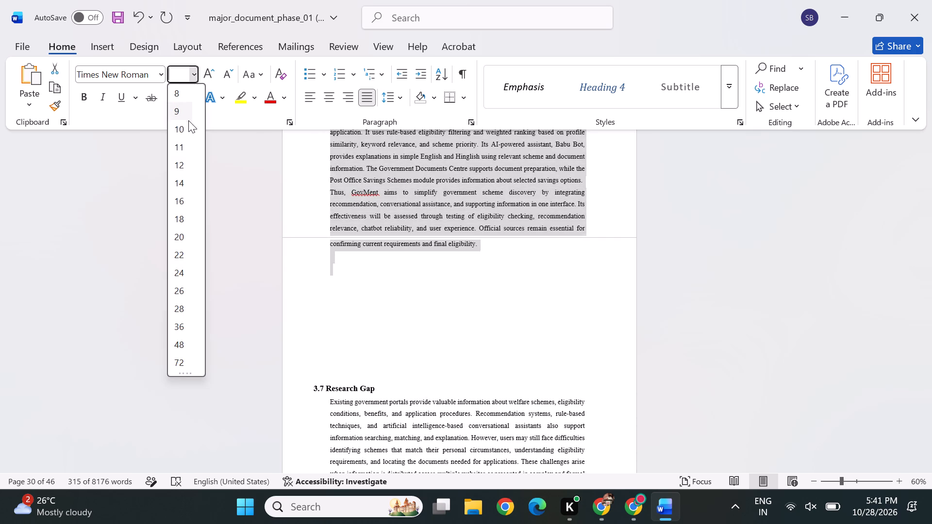
left_click(186, 137)
scroll(483, 266, "up", 1)
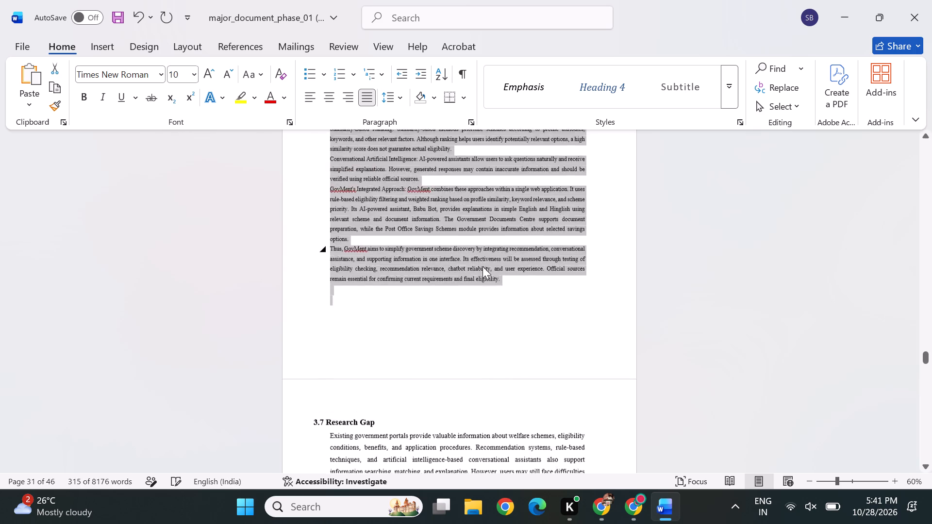
scroll(483, 266, "up", 1)
scroll(542, 347, "up", 1)
scroll(519, 186, "up", 1)
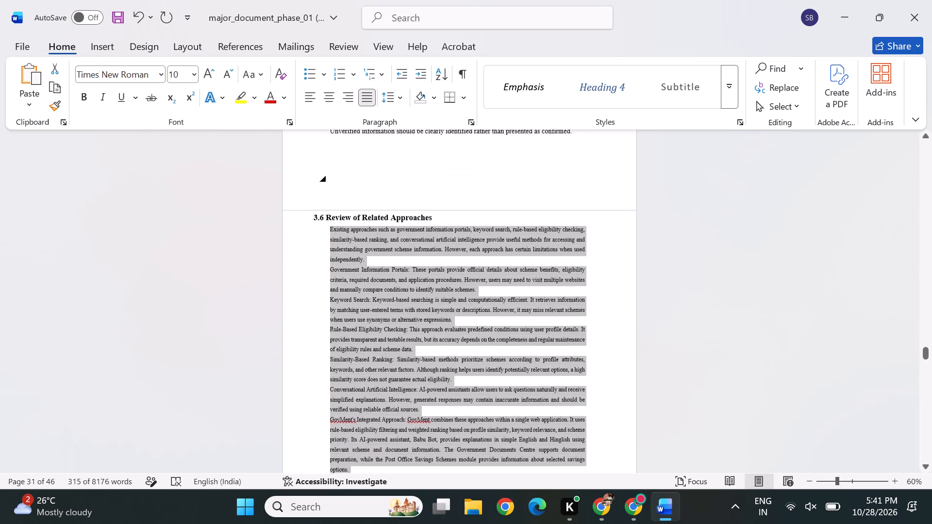
left_click(453, 220)
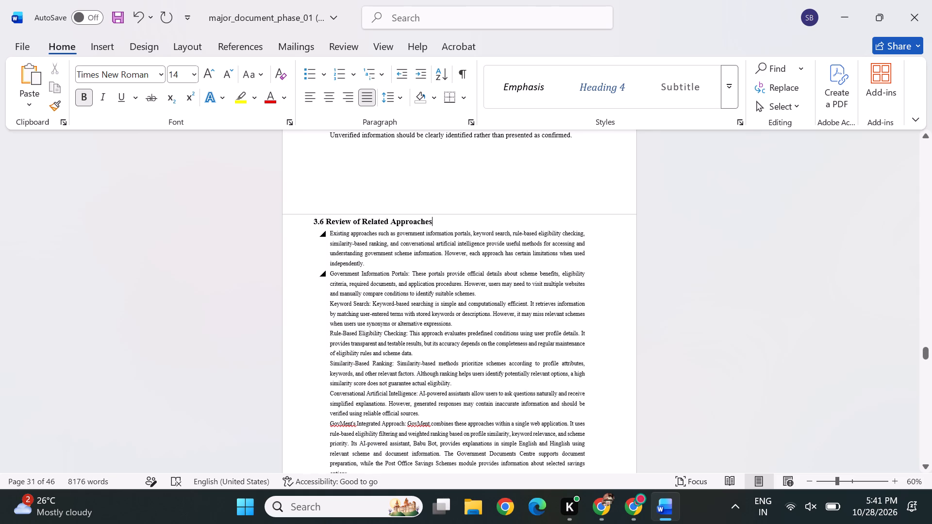
Bold the six run-in labels in section 3.6, from "Government Information Portals" through "GovMent's Integrated Approach".
left_click_drag(412, 272, 338, 276)
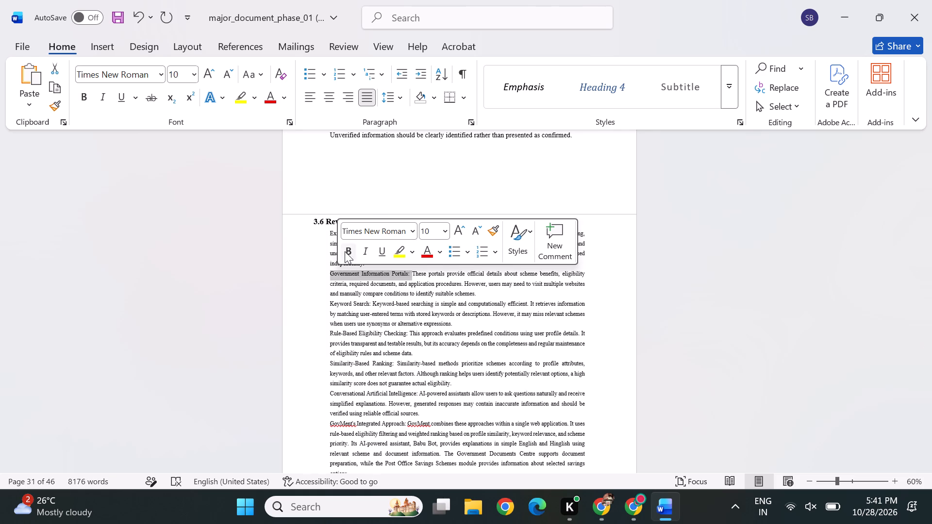
left_click(346, 251)
scroll(447, 343, "up", 1, "ctrl")
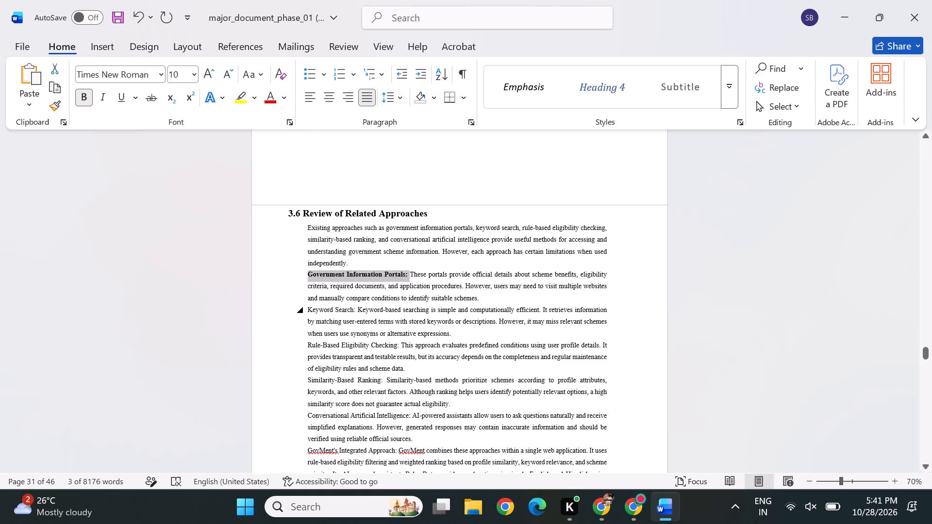
left_click_drag(354, 311, 311, 312)
left_click(326, 290)
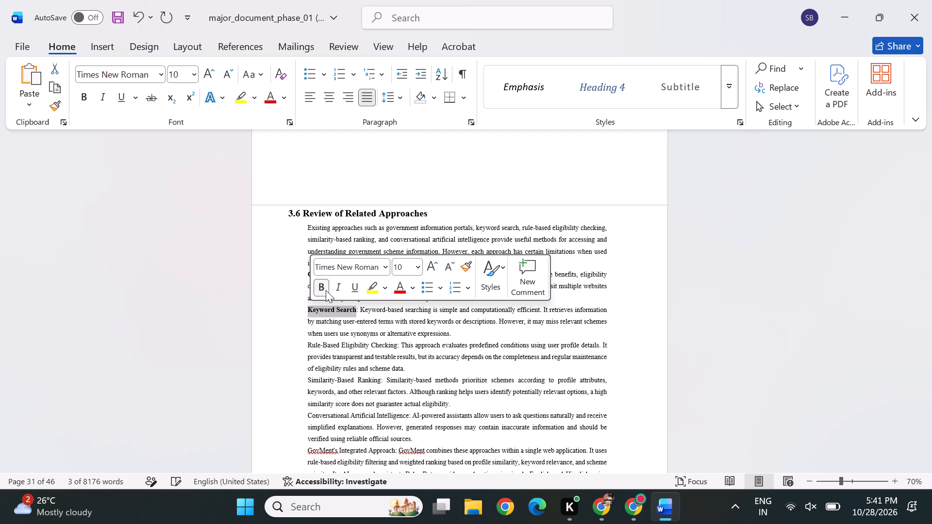
left_click_drag(400, 348, 311, 346)
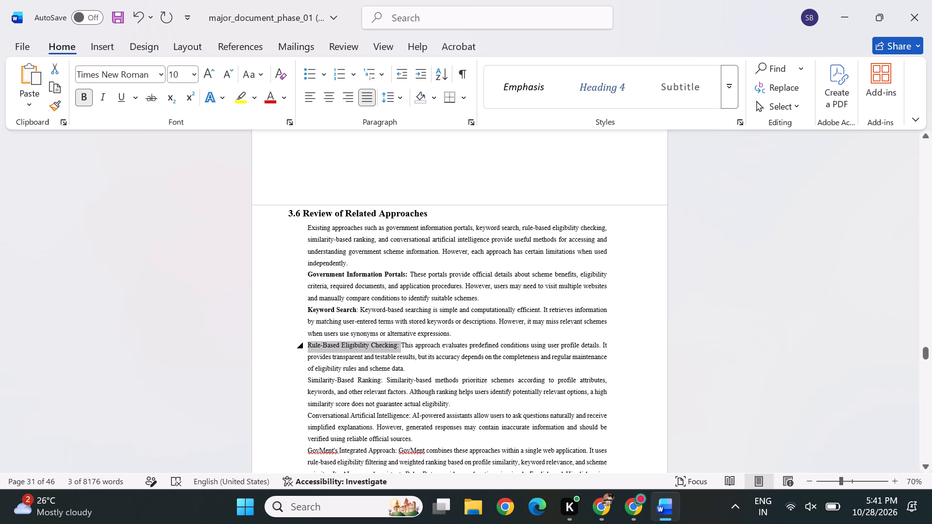
left_click(321, 326)
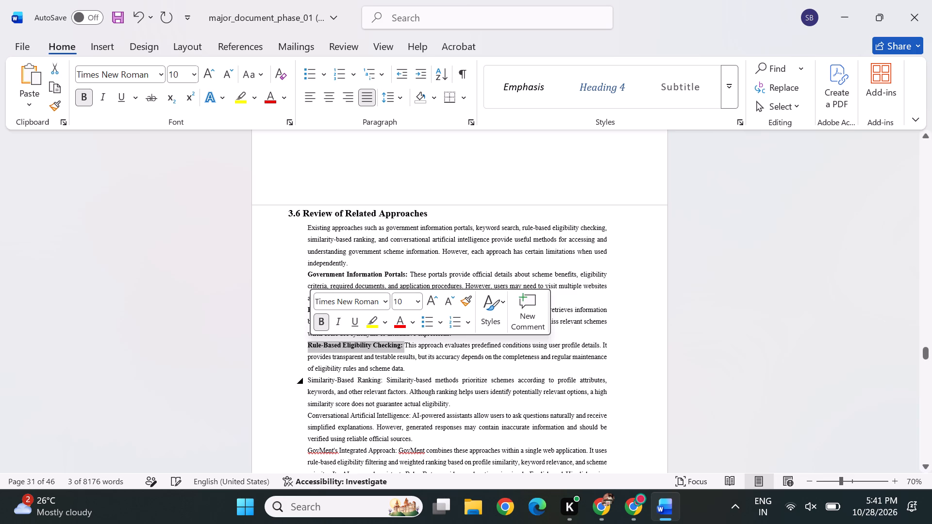
left_click_drag(384, 382, 317, 380)
left_click(324, 364)
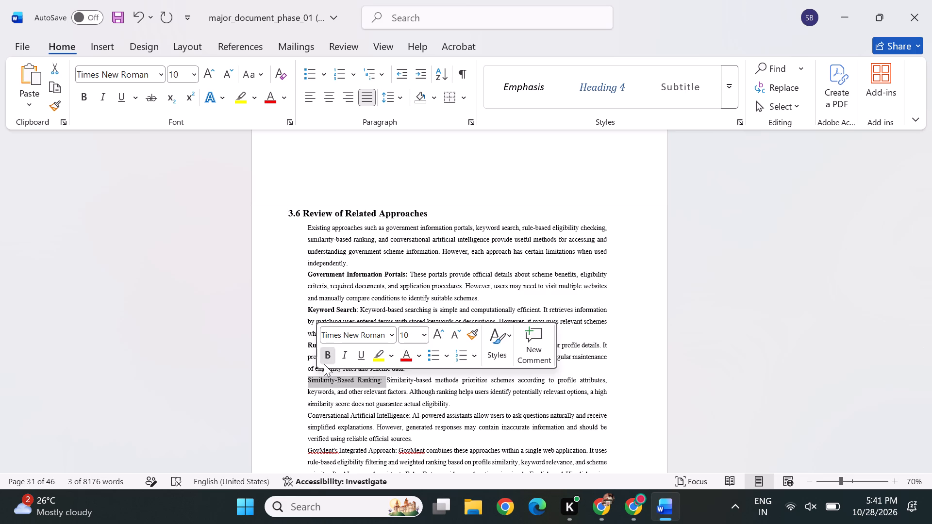
left_click_drag(410, 415, 320, 418)
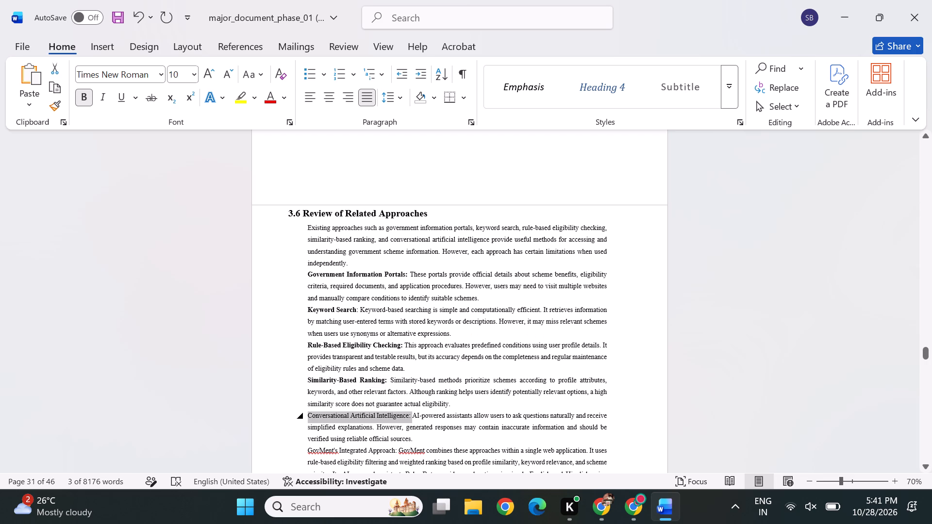
left_click_drag(320, 418, 311, 418)
left_click(317, 398)
scroll(366, 449, "down", 1)
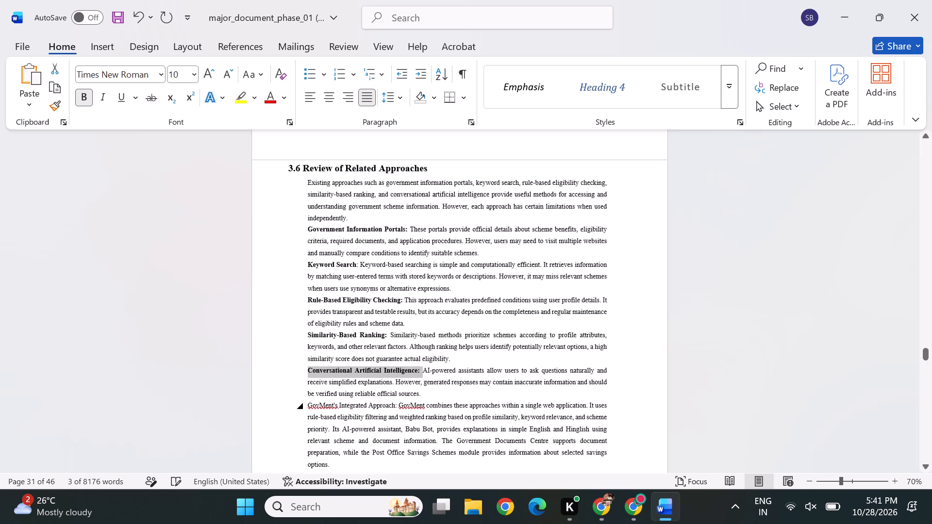
left_click_drag(398, 396, 308, 403)
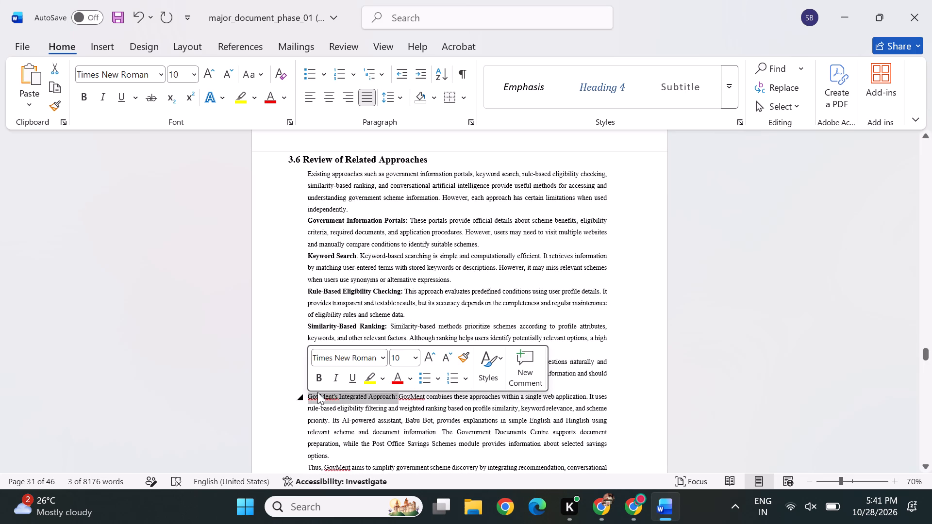
left_click(321, 378)
Delete the empty lines above the "3.7 Research Gap" heading so it starts at the top of its page.
scroll(413, 453, "down", 1)
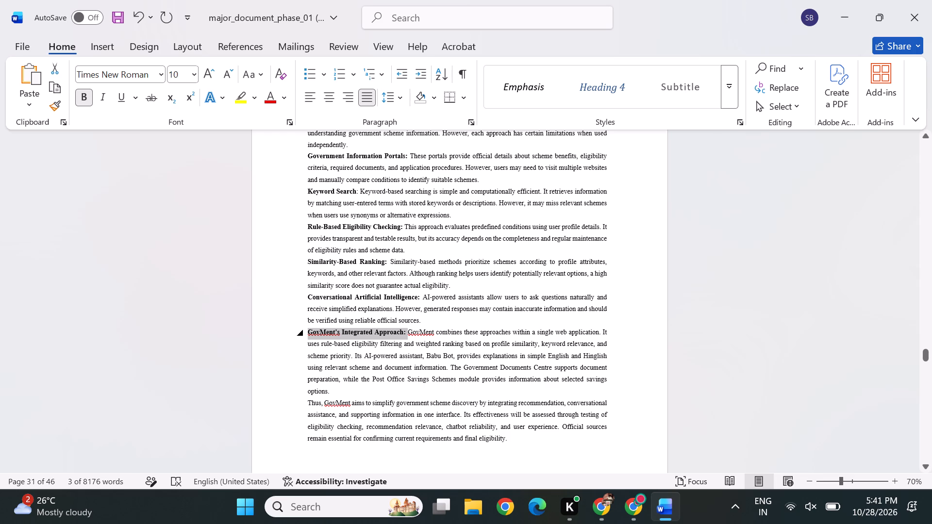
scroll(419, 399, "down", 1)
left_click(488, 423)
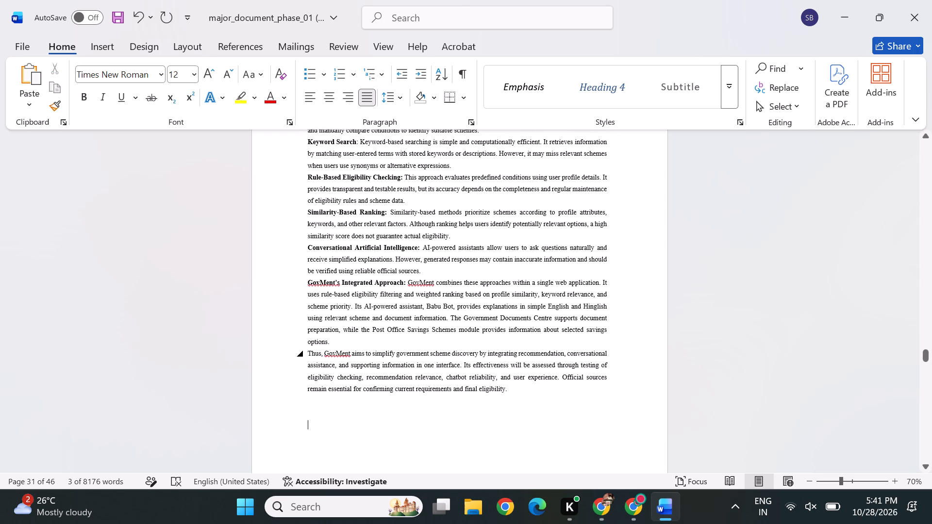
scroll(441, 353, "up", 1)
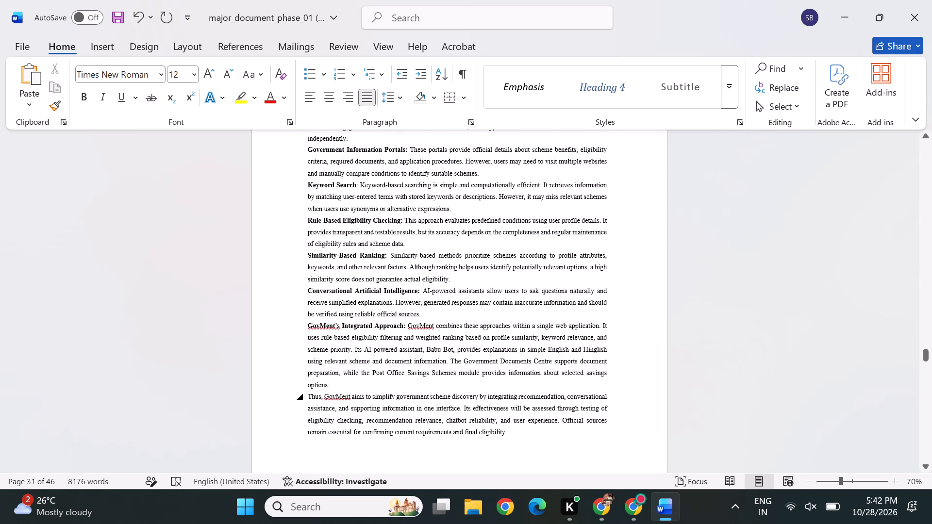
scroll(464, 348, "up", 1)
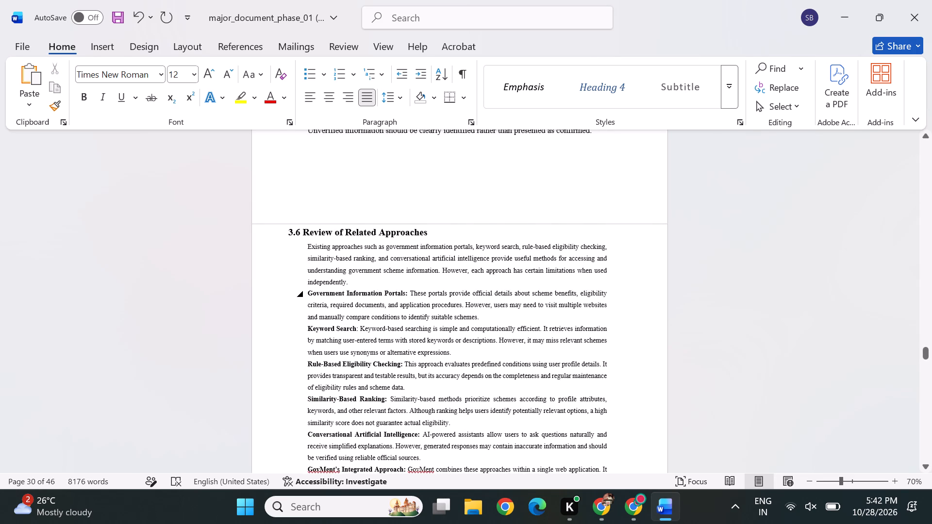
scroll(424, 348, "down", 2)
scroll(376, 227, "up", 1)
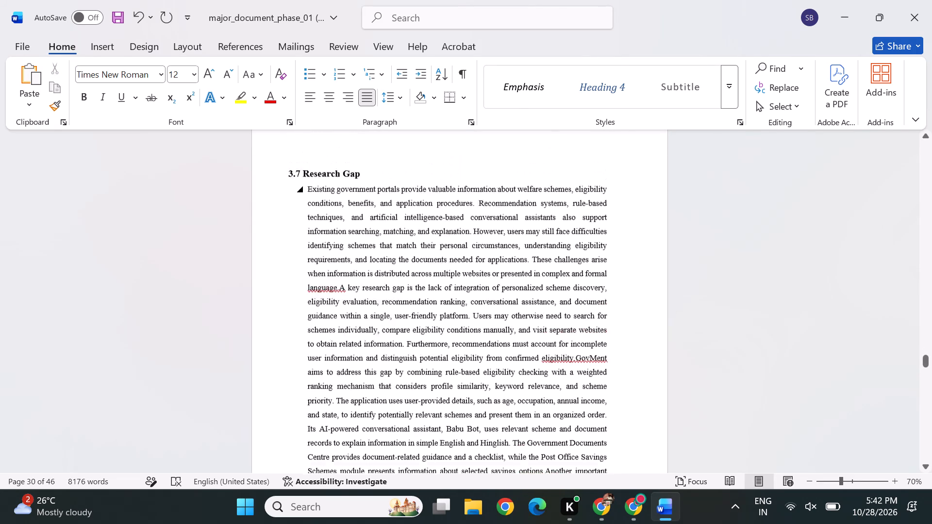
left_click(313, 177)
key("Delete")
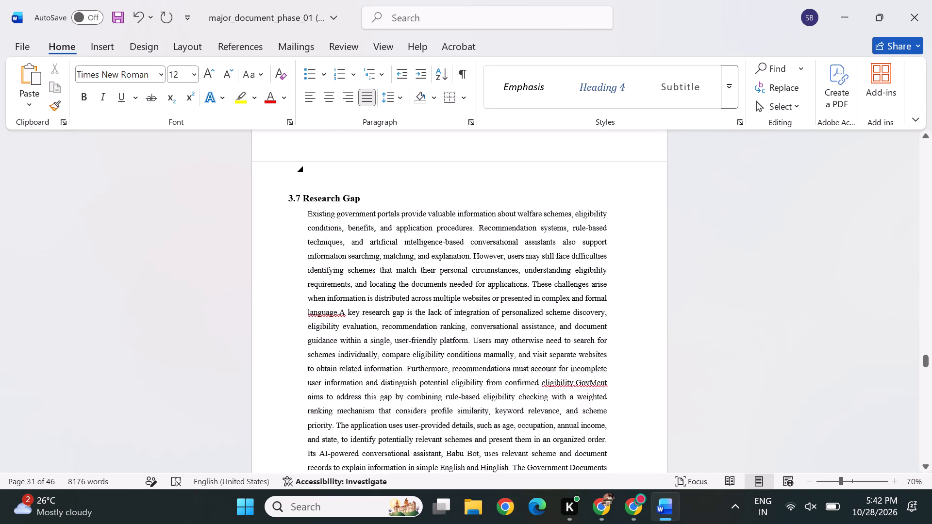
key("Delete")
key("Delete")
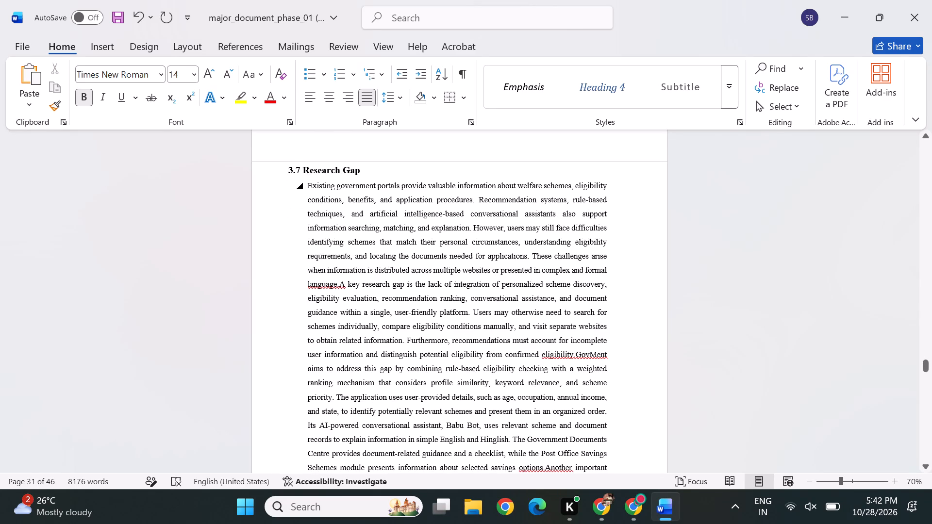
Insert two spaces before the "3.7 Research Gap" heading.
key("space")
key("space")
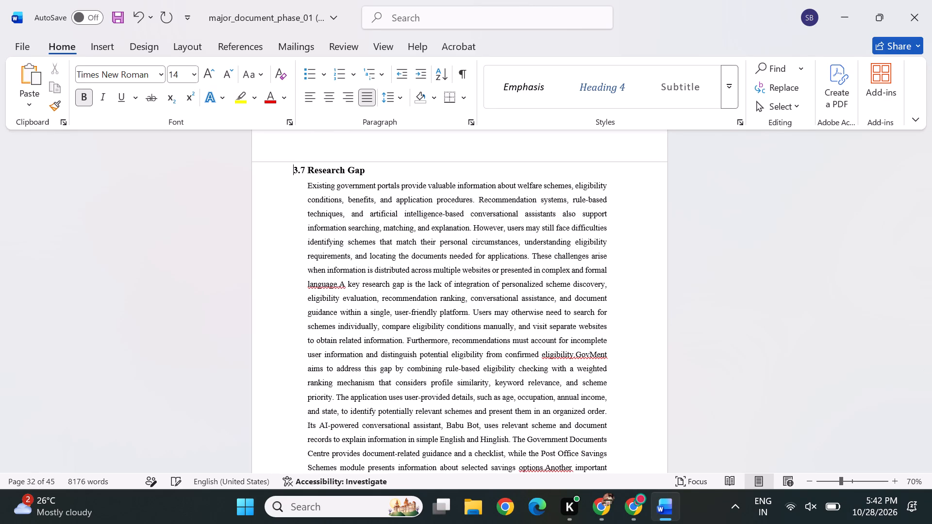
Delete the empty line above the "Relevance to GovMent" subheading in section 3.5.
scroll(289, 163, "up", 1)
scroll(327, 222, "up", 2)
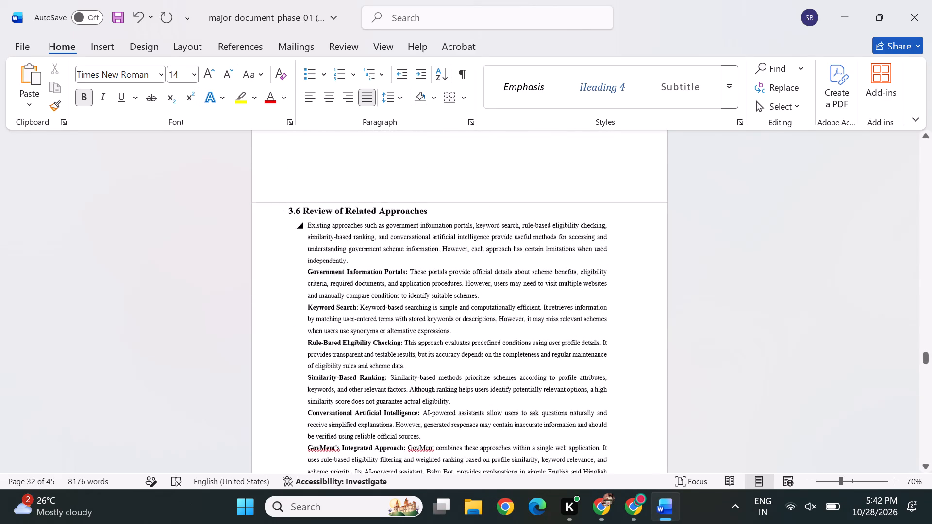
scroll(372, 260, "up", 3)
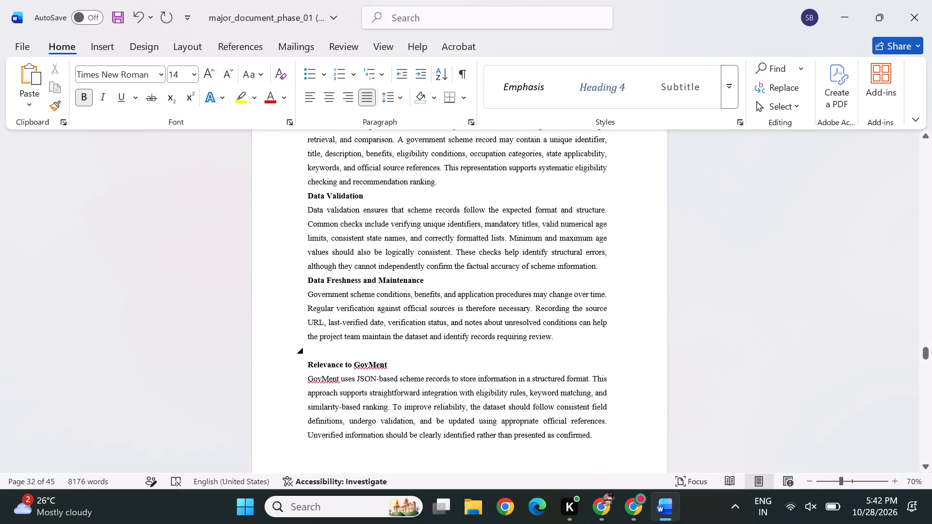
left_click(318, 350)
key("Delete")
Add an empty line above the "3.6 Review of Related Approaches" heading to push it onto a new page.
scroll(421, 370, "up", 1)
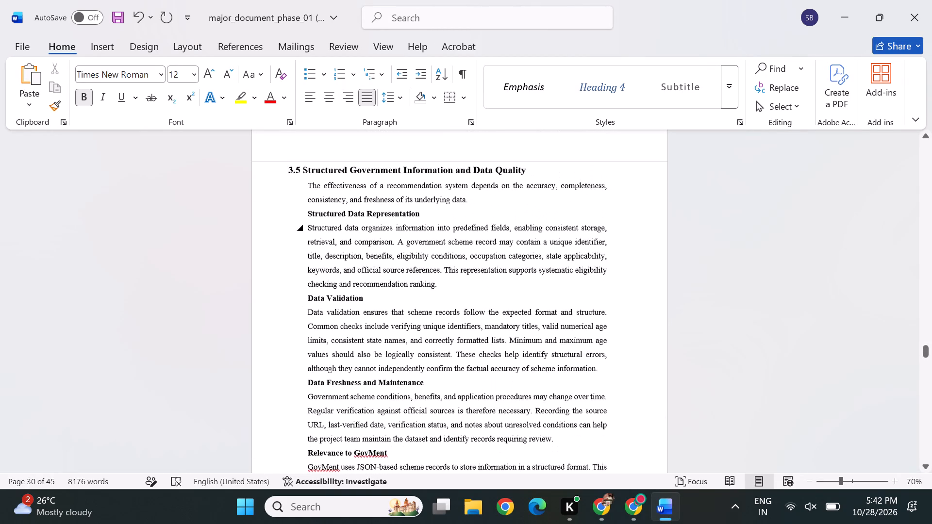
scroll(426, 377, "down", 2)
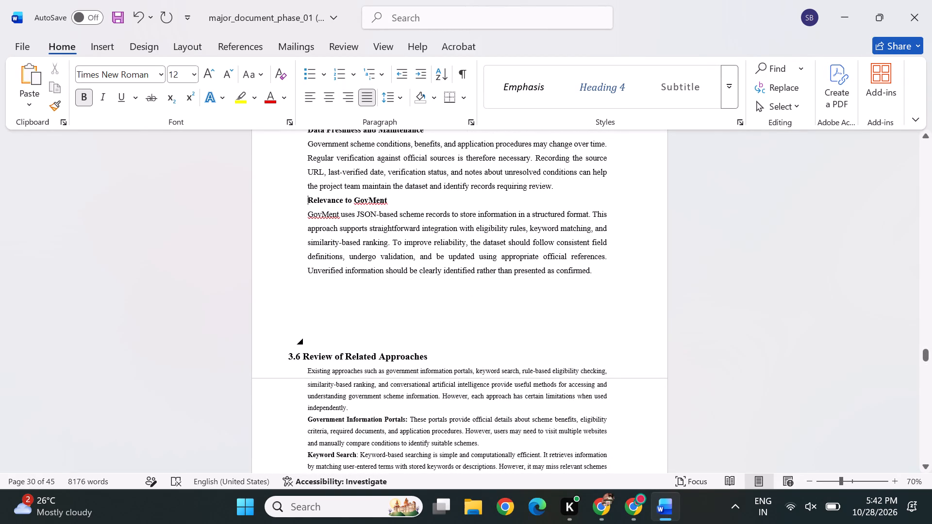
left_click(322, 342)
key("Return")
Set the font size of the entire section 3.6 body text to 12, leaving its heading alone.
scroll(322, 342, "up", 1)
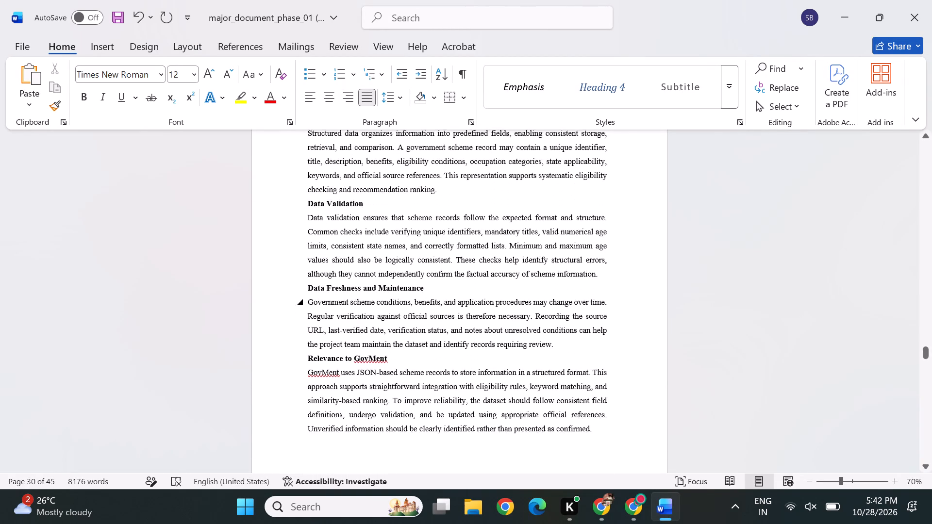
scroll(376, 304, "up", 2)
scroll(364, 249, "up", 2)
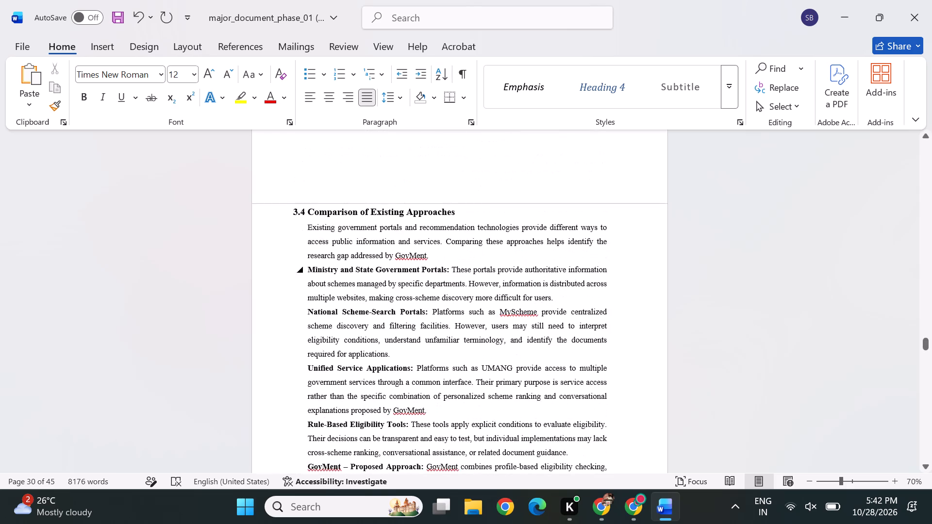
scroll(375, 315, "down", 2)
scroll(447, 313, "down", 2)
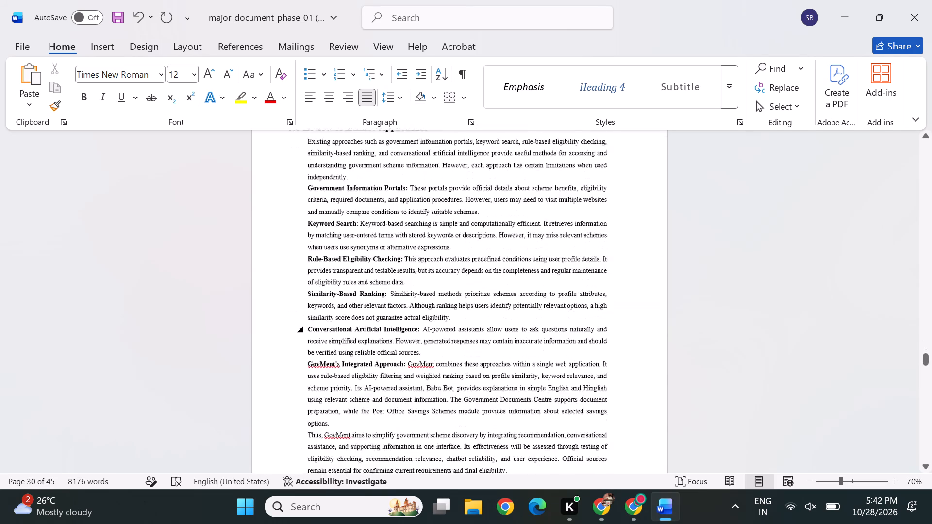
scroll(449, 312, "up", 2)
scroll(448, 347, "down", 1)
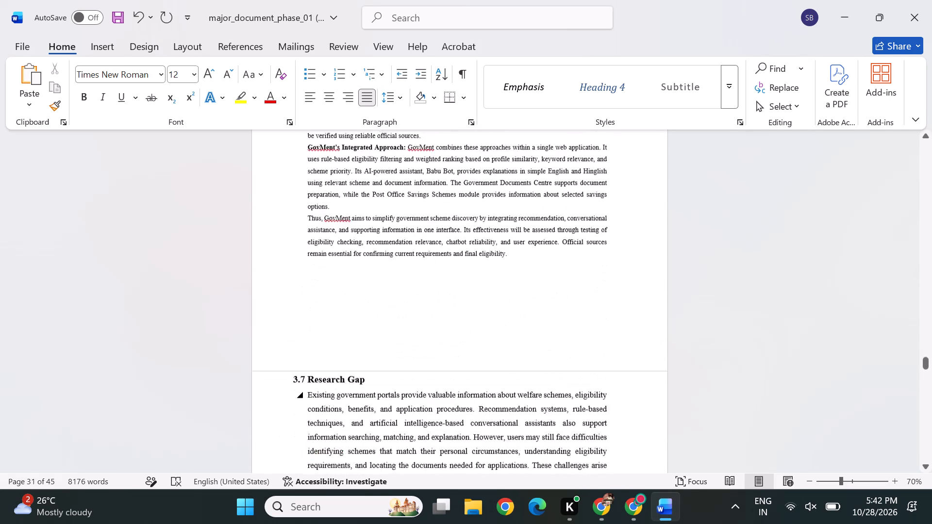
left_click_drag(487, 398, 387, 372)
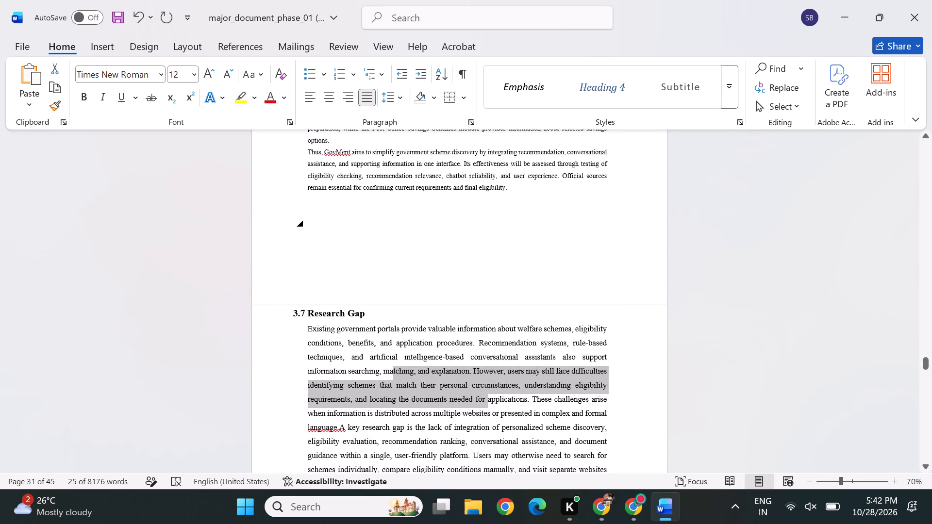
left_click(400, 223)
scroll(400, 223, "up", 1)
scroll(476, 252, "up", 1)
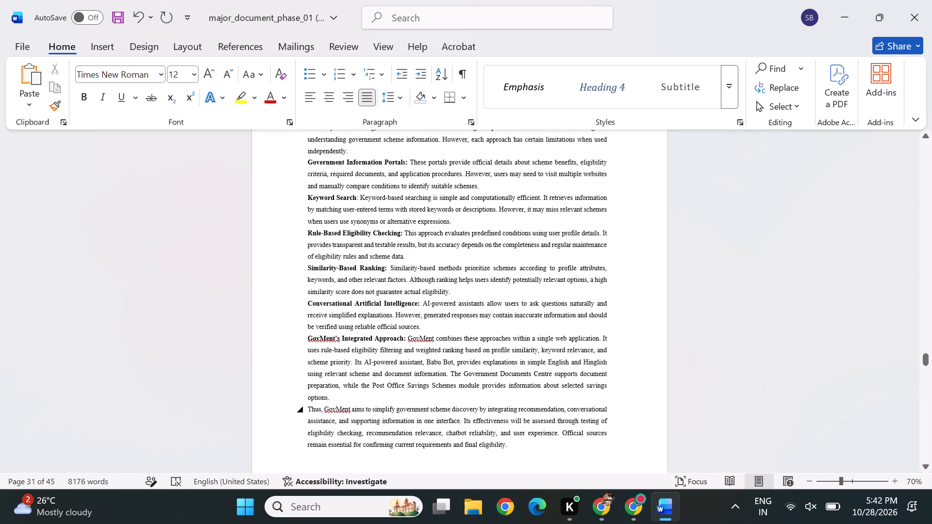
left_click_drag(514, 448, 299, 170)
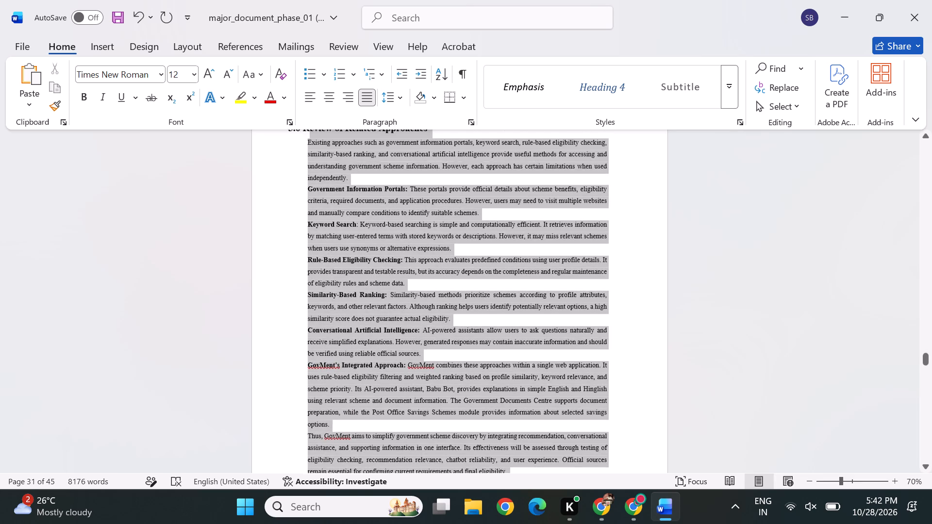
left_click_drag(299, 170, 297, 147)
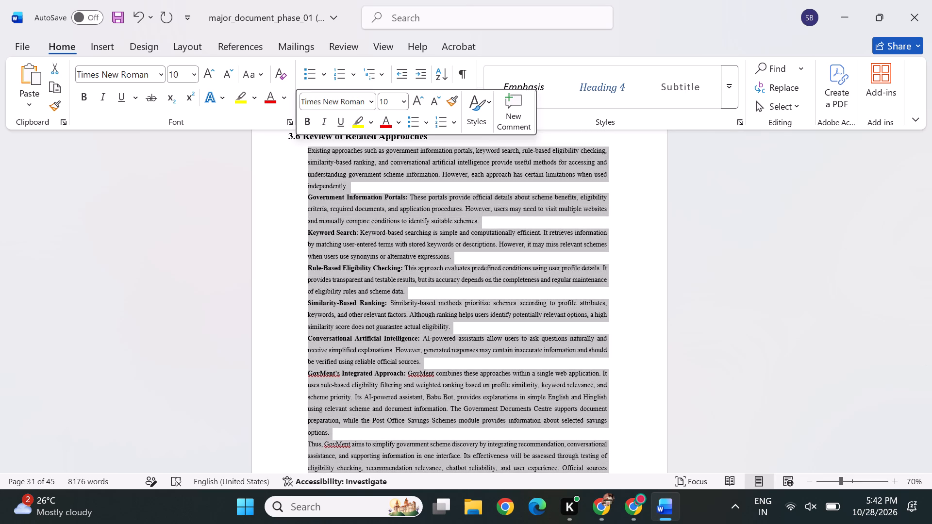
left_click(402, 104)
left_click(396, 187)
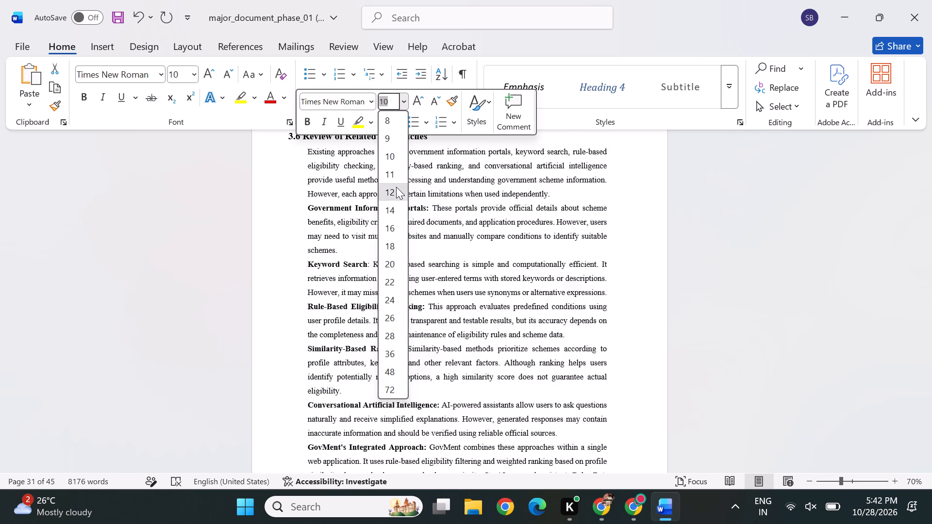
Delete the empty lines between the end of section 3.6 and the "3.7 Research Gap" heading.
scroll(566, 284, "down", 3)
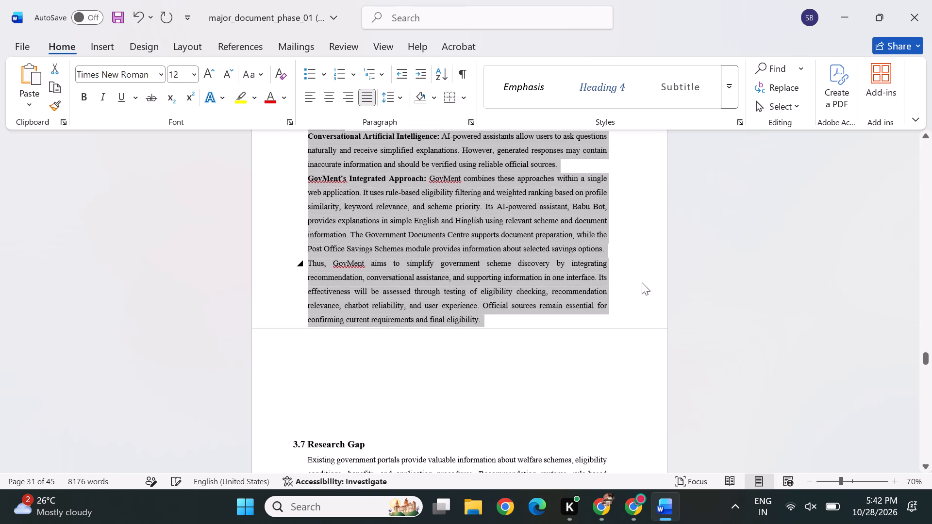
left_click(642, 282)
left_click(340, 347)
key("Delete")
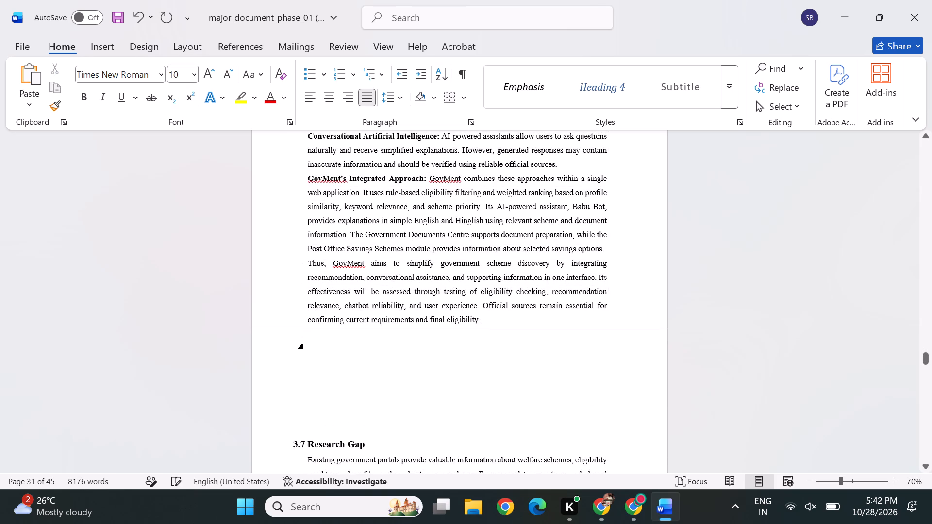
key("Delete")
key("Delete")
key("Delete")
key("Up")
key("Delete")
key("Delete")
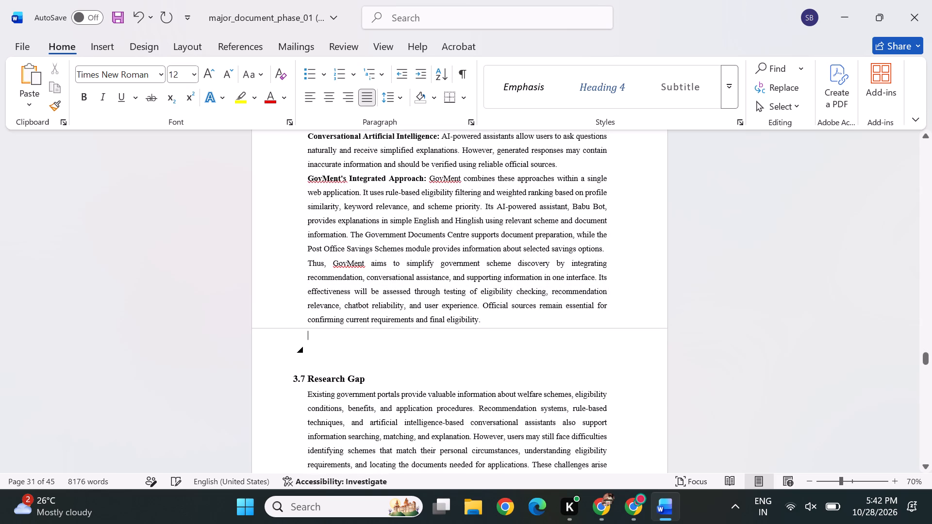
key("Delete")
key("Delete")
key("Delete")
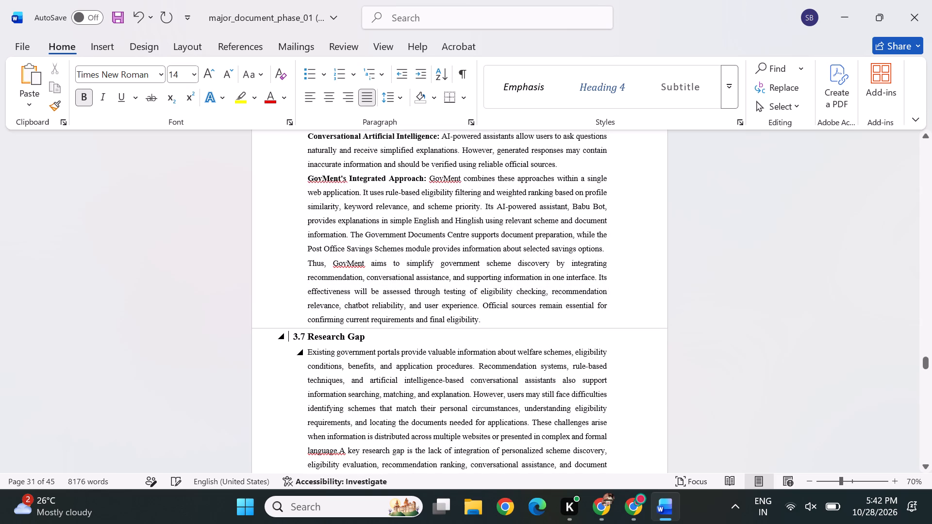
left_click(494, 325)
Delete the closing paragraph of section 3.6 that starts with "Thus, GovMent aims to simplify government scheme discovery".
left_click_drag(487, 322, 475, 321)
left_click_drag(475, 321, 475, 308)
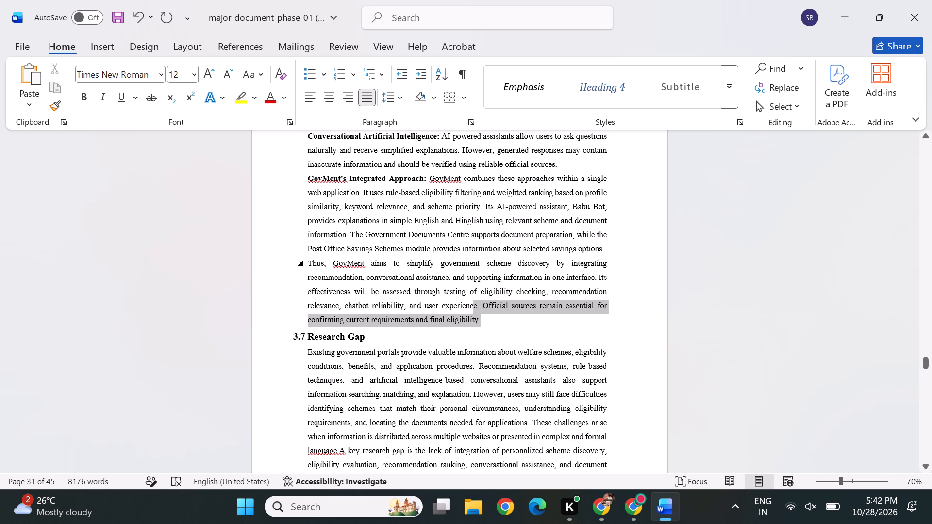
left_click_drag(475, 308, 482, 306)
left_click_drag(482, 306, 324, 273)
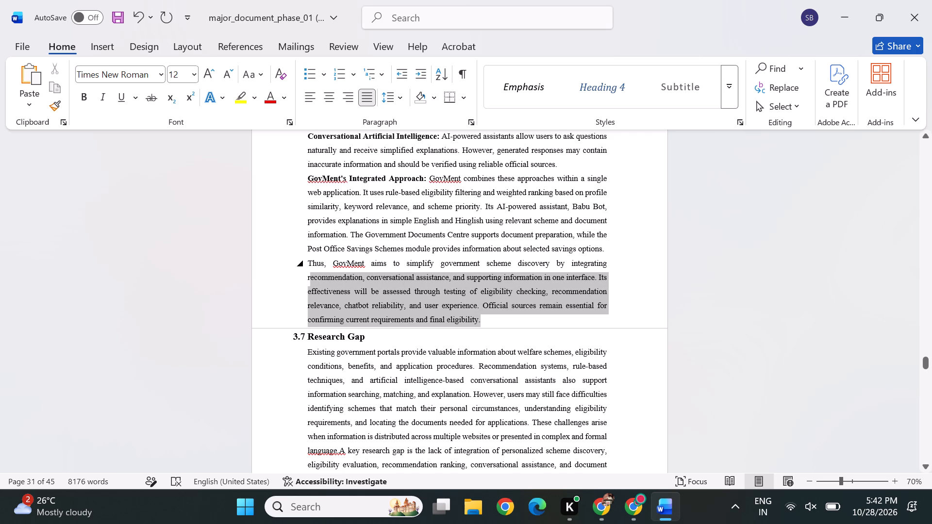
left_click_drag(324, 273, 315, 267)
key("Delete")
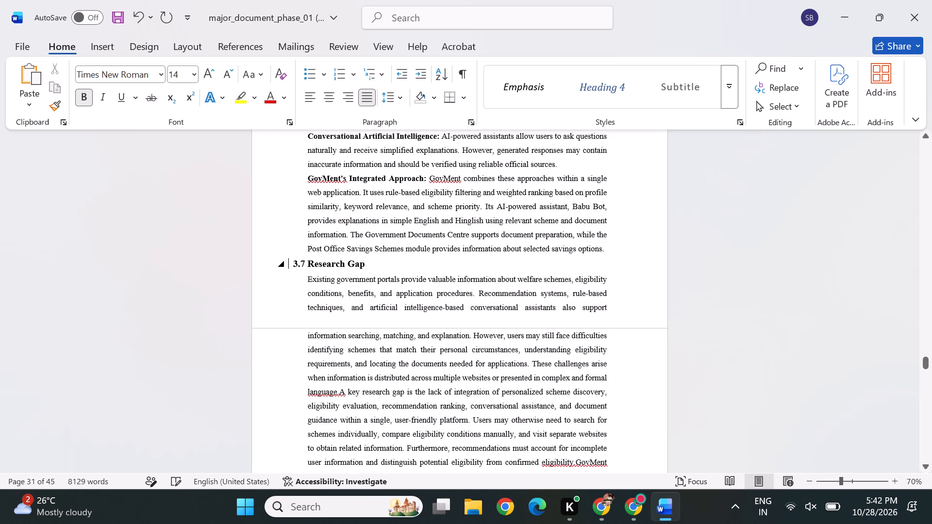
Add four empty lines above the "3.7 Research Gap" heading to push it onto a new page.
key("Return")
key("Return")
key("Return")
key("Return")
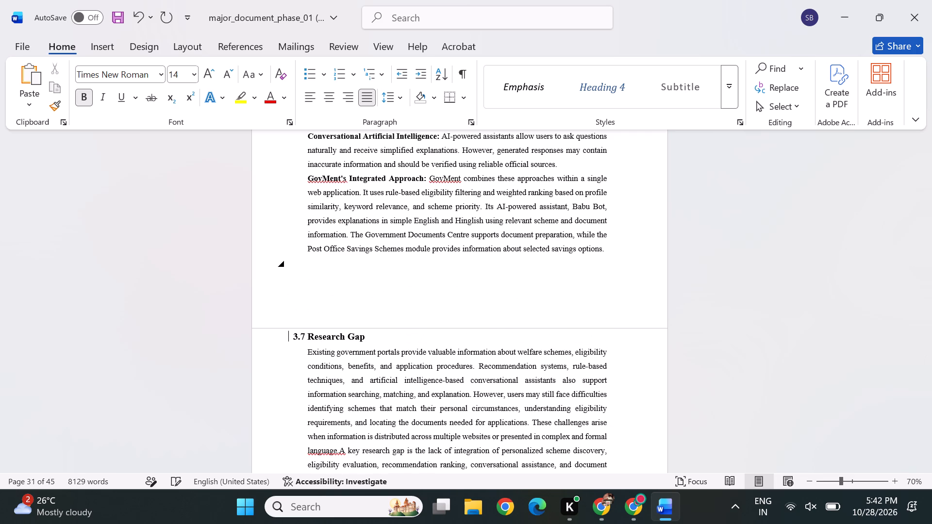
Add an empty line above the "CHAPTER-4" heading at the top of its page.
scroll(462, 230, "up", 1)
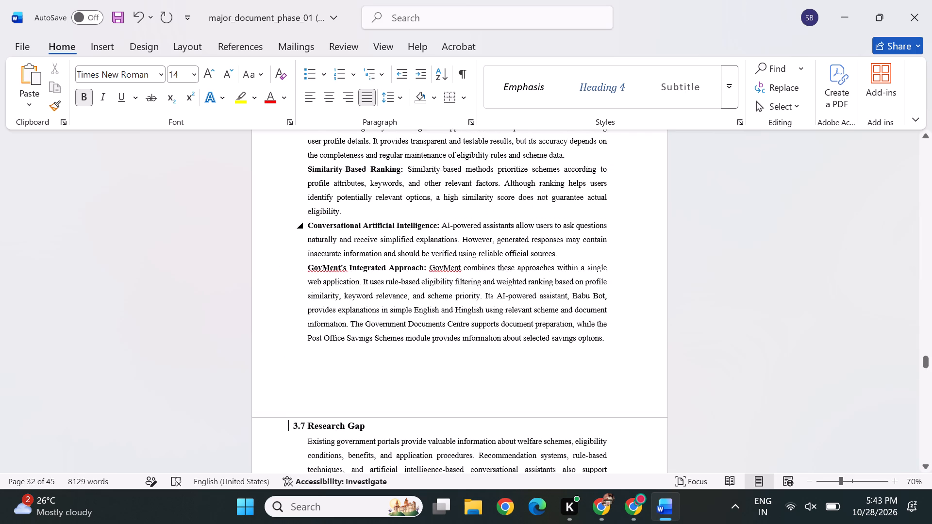
scroll(470, 384, "down", 3)
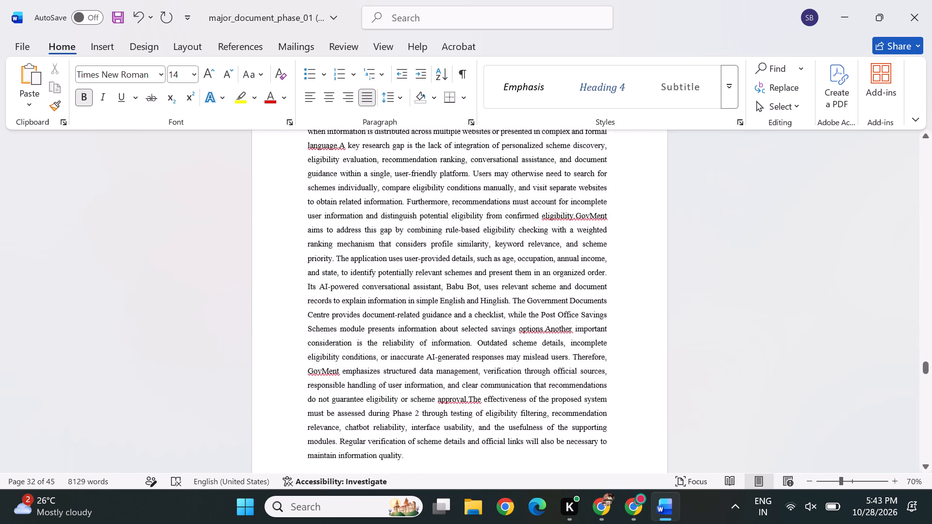
scroll(470, 384, "down", 1)
scroll(465, 358, "up", 2)
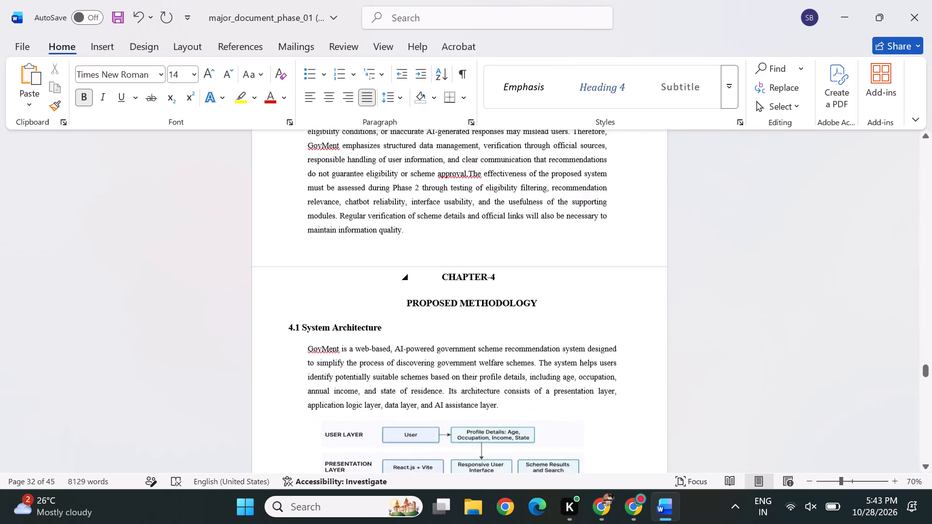
left_click(429, 289)
key("Return")
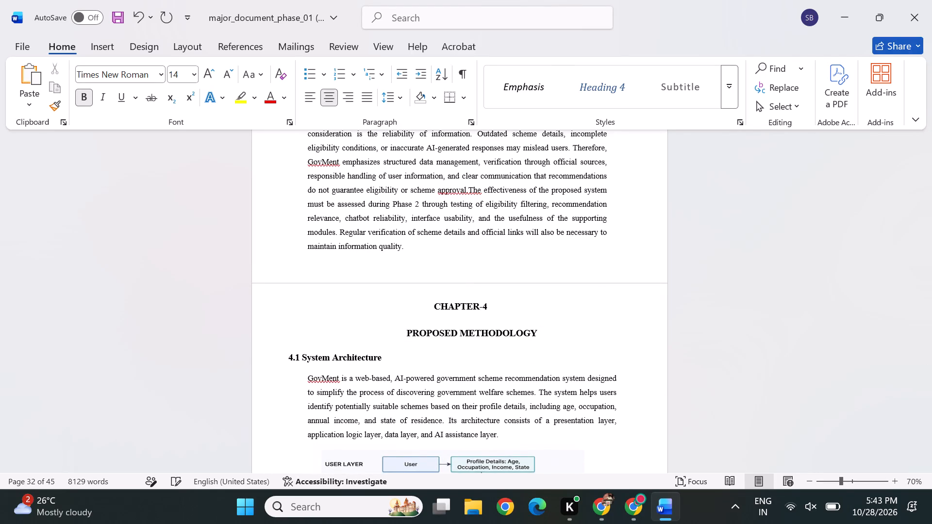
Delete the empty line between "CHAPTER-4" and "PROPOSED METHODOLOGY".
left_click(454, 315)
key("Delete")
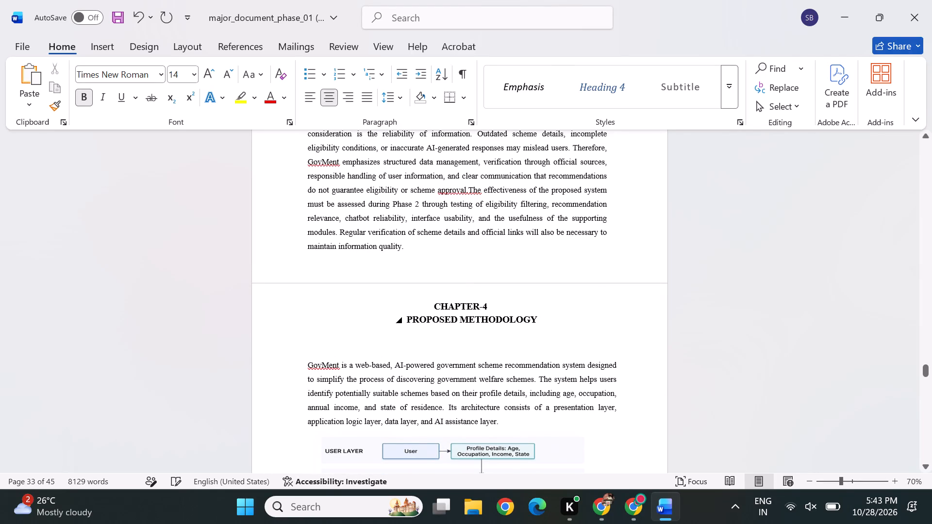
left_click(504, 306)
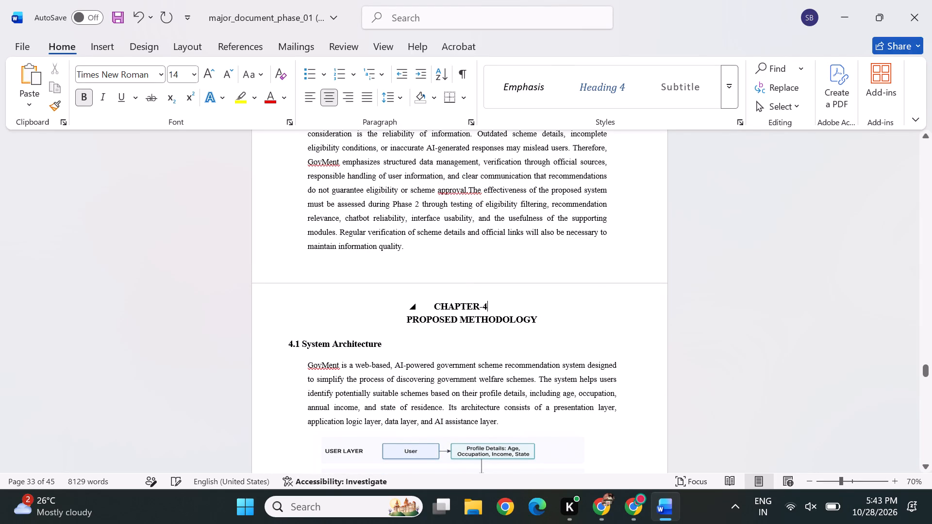
Switch to the PDF copy in Chrome and examine the heading spacing on the Chapter 4 opening page.
left_click(631, 507)
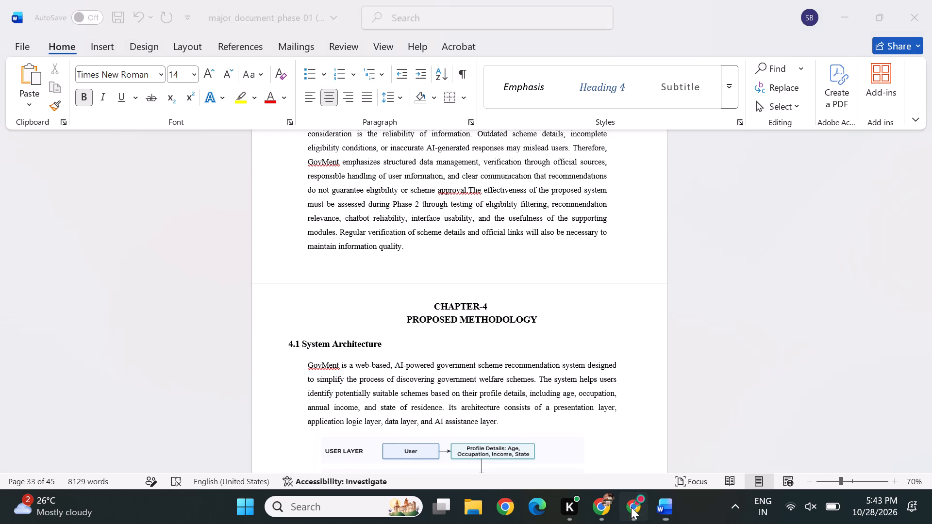
scroll(553, 347, "down", 4)
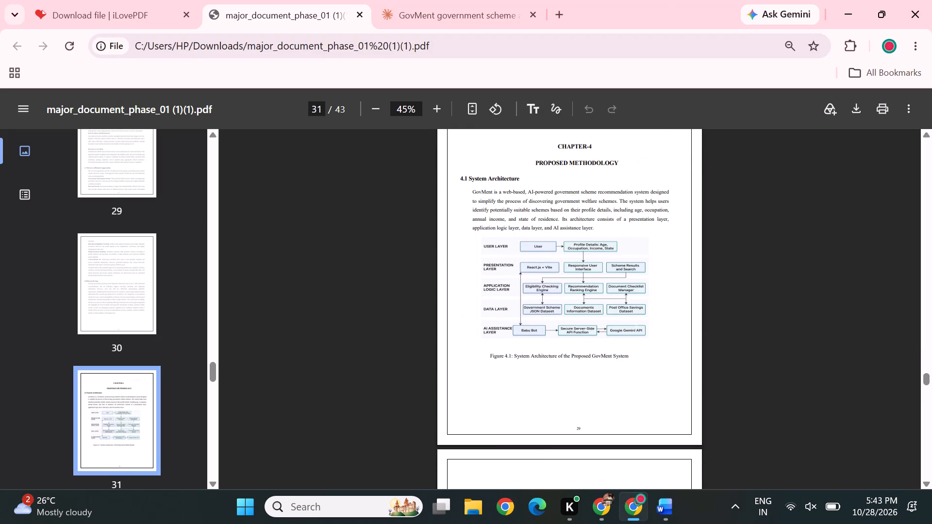
scroll(612, 210, "up", 1)
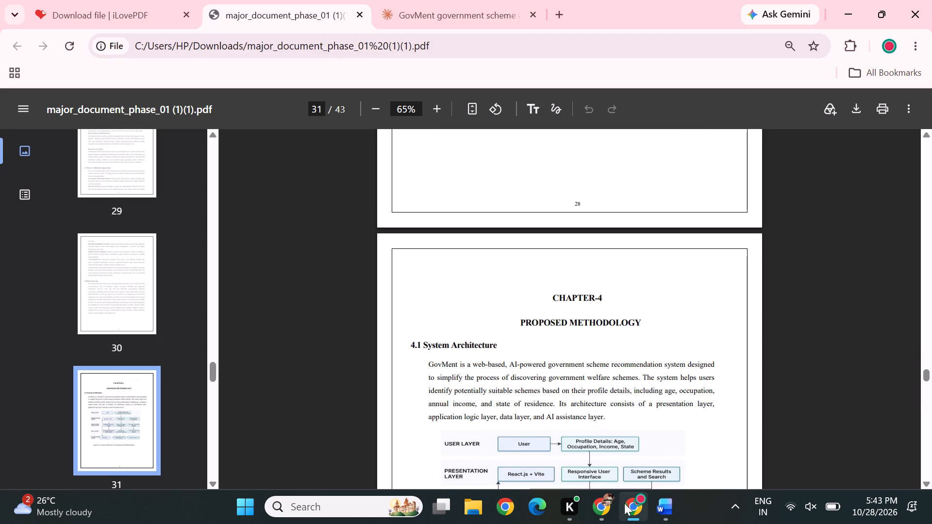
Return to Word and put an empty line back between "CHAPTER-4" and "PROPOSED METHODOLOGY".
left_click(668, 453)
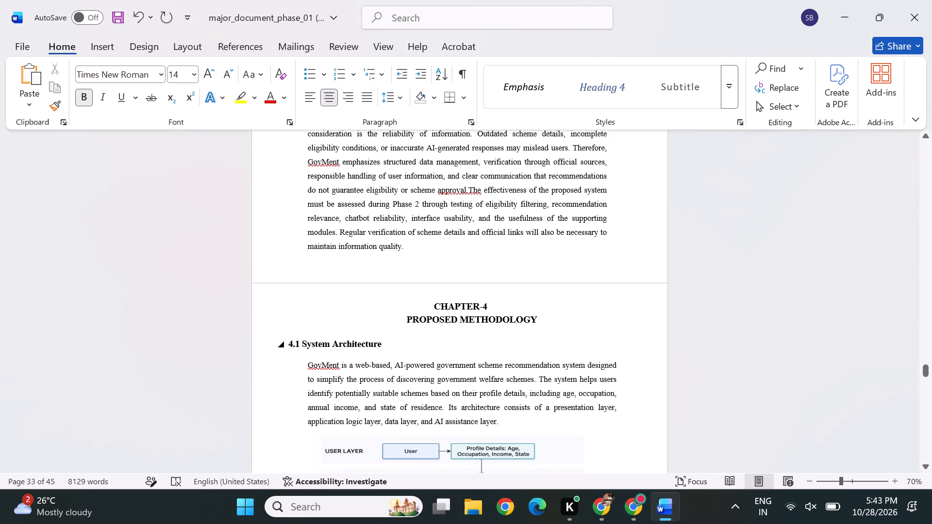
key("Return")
Insert a space on each side of the hyphen in the chapter heading so it reads "CHAPTER - 4".
key("Up")
key("Right")
key("Right")
key("Right")
key("Right")
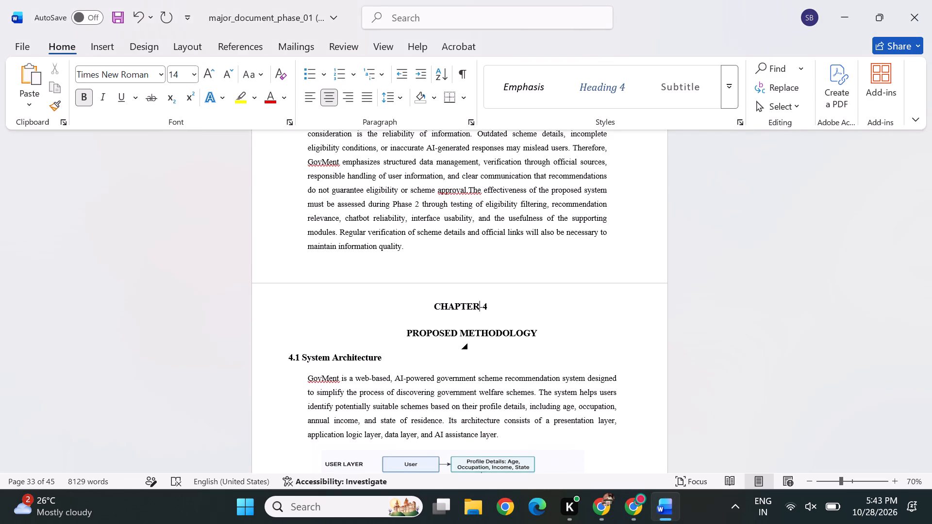
key("space")
key("Right")
key("space")
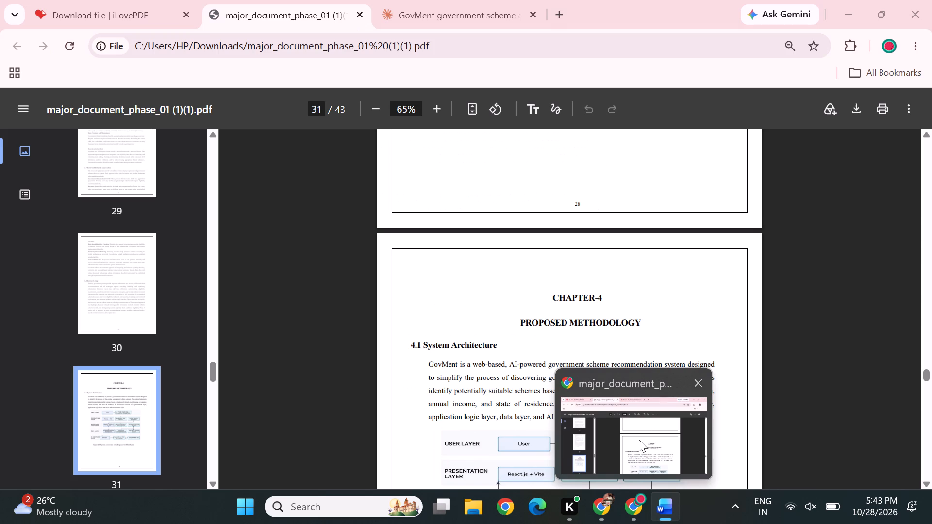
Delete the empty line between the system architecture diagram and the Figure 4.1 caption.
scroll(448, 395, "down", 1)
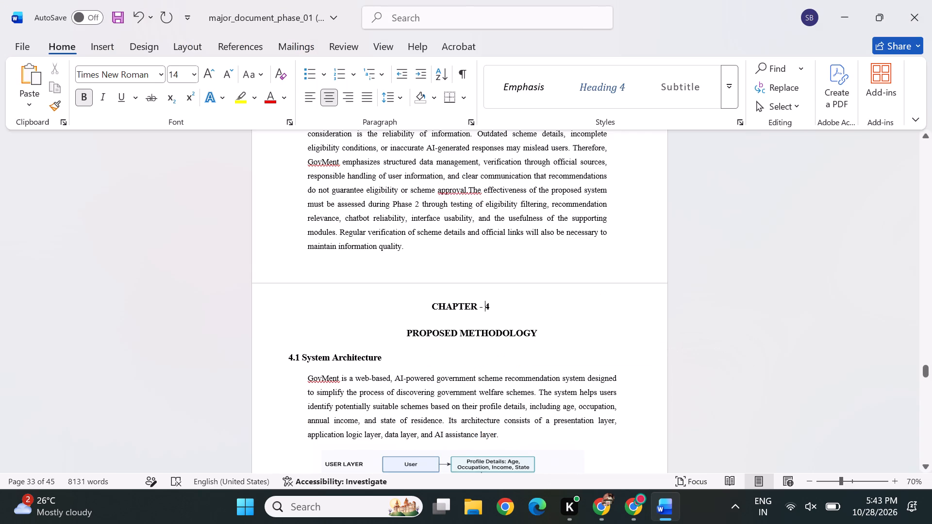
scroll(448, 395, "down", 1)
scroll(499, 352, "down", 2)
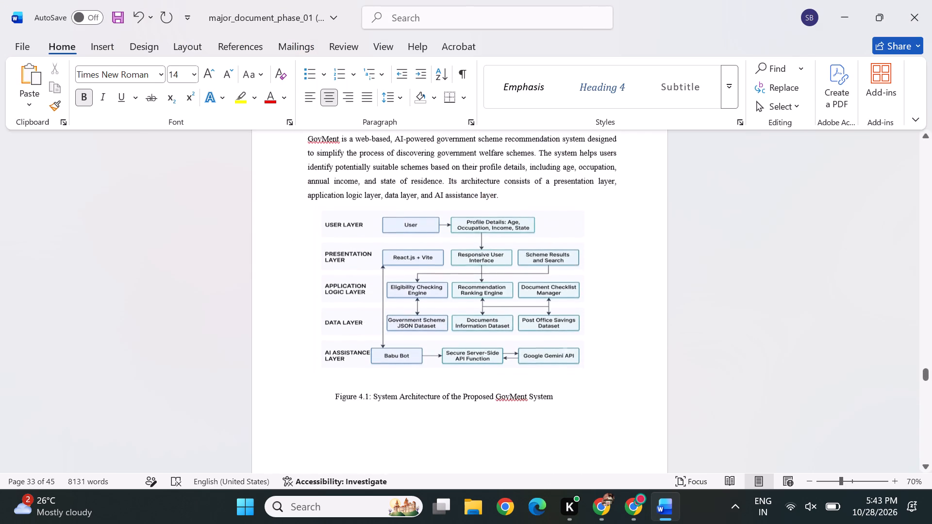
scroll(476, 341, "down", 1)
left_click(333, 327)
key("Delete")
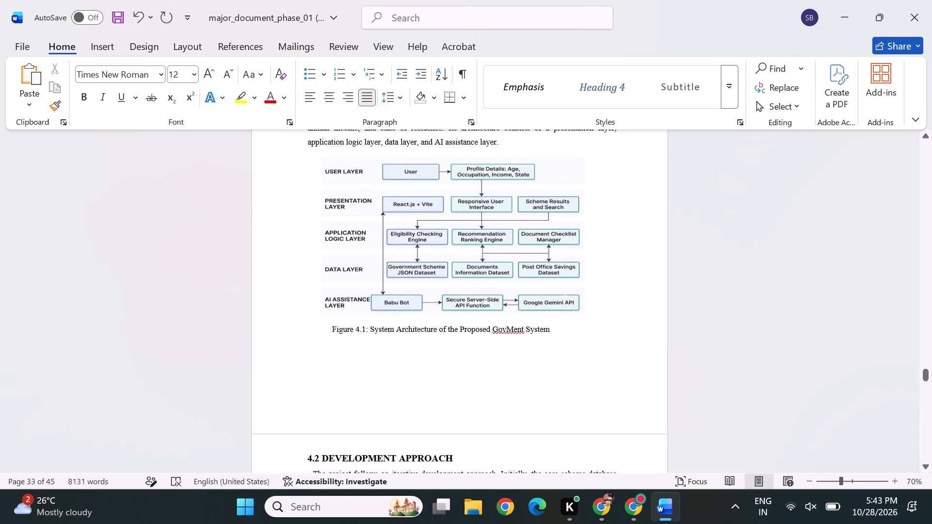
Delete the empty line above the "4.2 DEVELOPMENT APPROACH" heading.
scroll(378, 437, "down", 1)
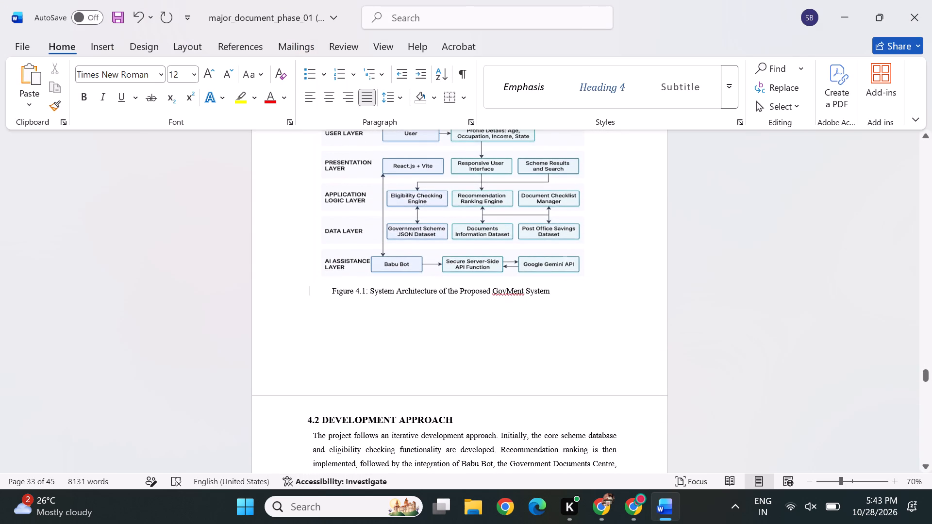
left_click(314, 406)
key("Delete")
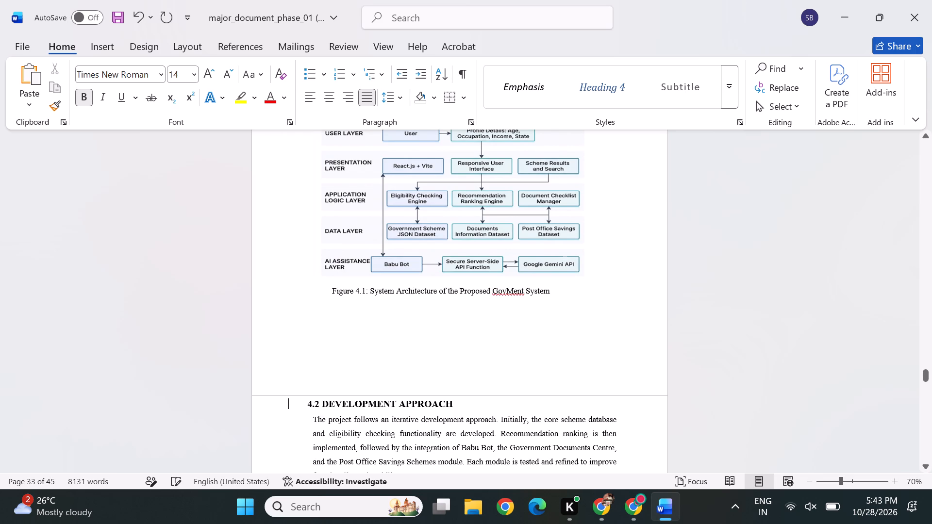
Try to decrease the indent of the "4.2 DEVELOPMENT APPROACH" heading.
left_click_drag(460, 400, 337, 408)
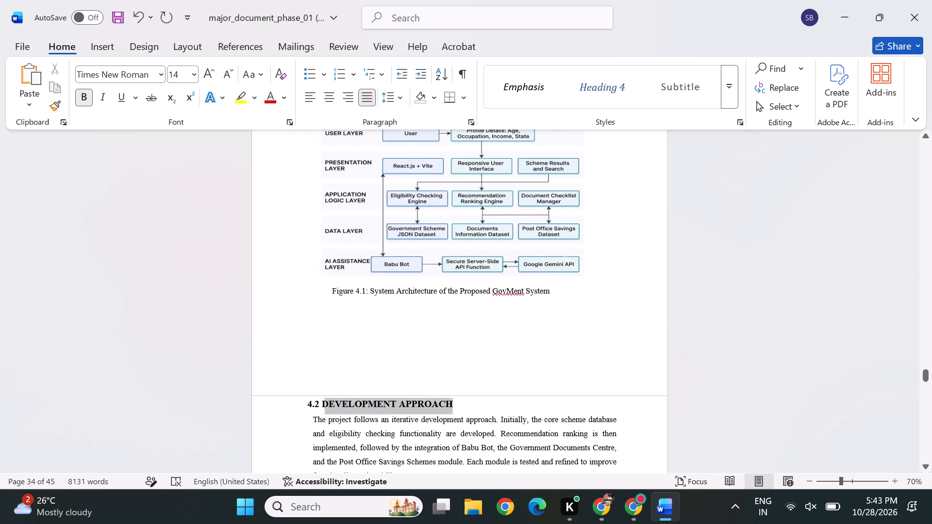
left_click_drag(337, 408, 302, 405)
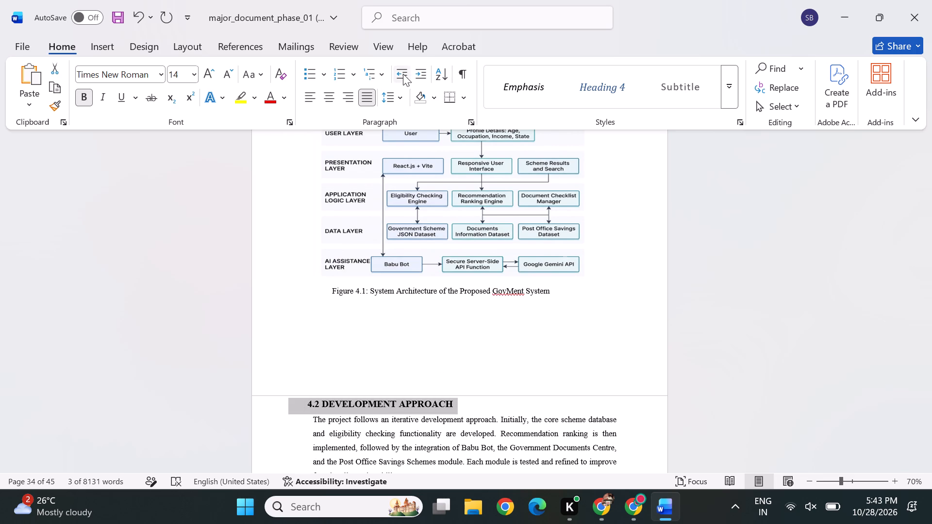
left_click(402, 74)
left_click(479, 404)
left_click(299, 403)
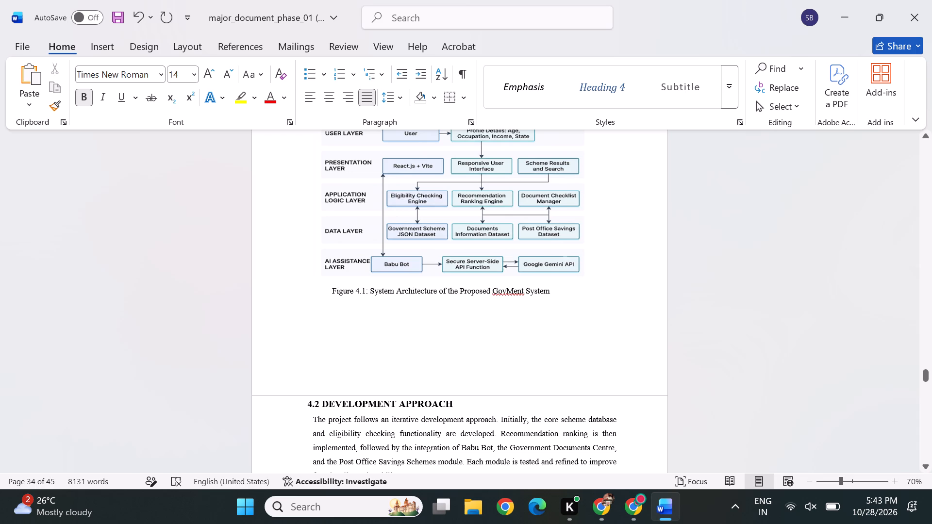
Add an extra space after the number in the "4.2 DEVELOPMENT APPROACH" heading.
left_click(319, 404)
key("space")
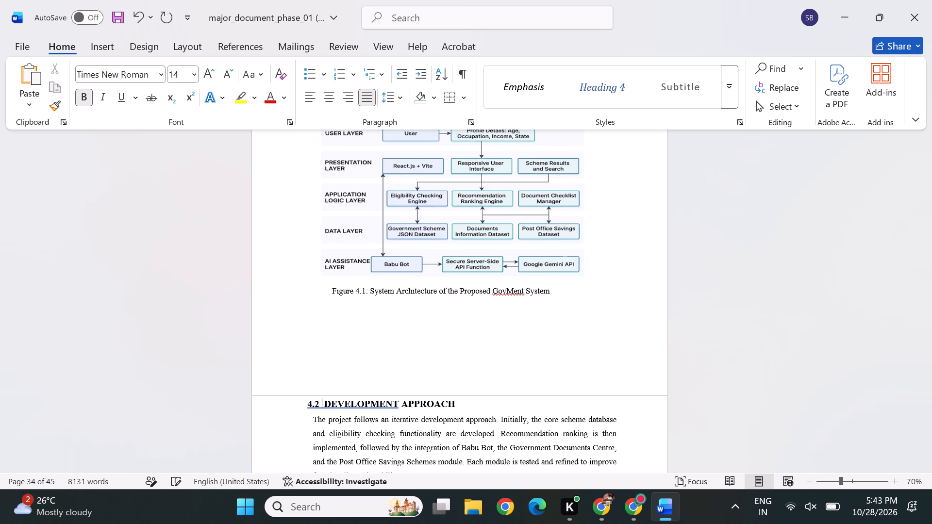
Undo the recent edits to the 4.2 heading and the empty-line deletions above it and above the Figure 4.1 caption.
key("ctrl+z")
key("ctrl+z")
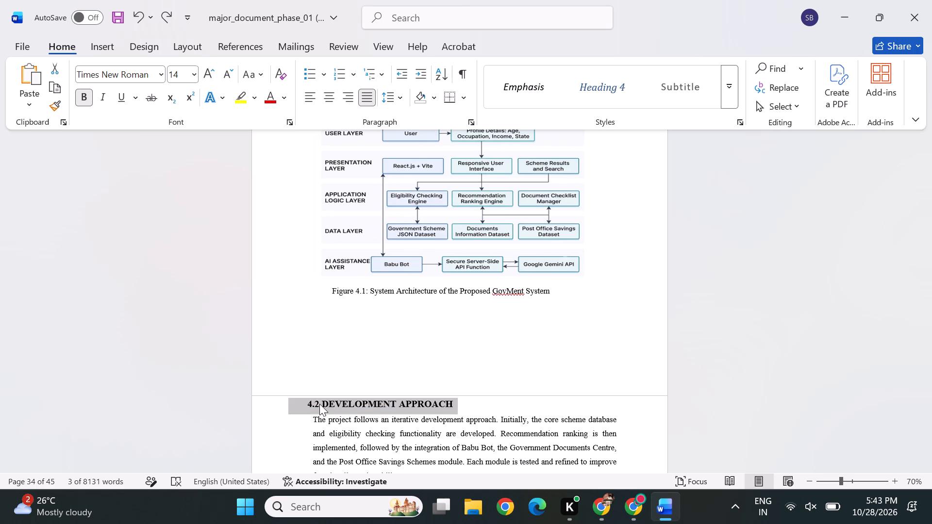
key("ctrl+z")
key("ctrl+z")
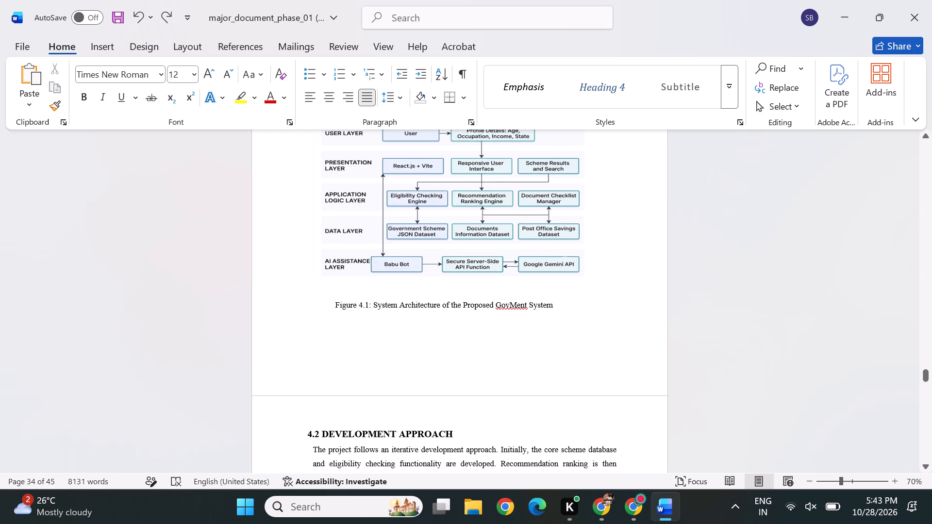
Delete the empty line above the Figure 4.1 caption.
key("Delete")
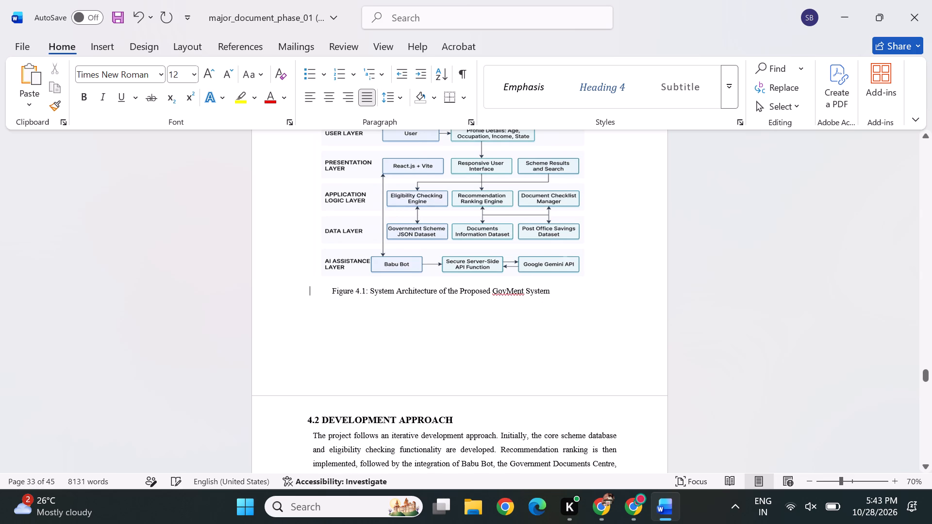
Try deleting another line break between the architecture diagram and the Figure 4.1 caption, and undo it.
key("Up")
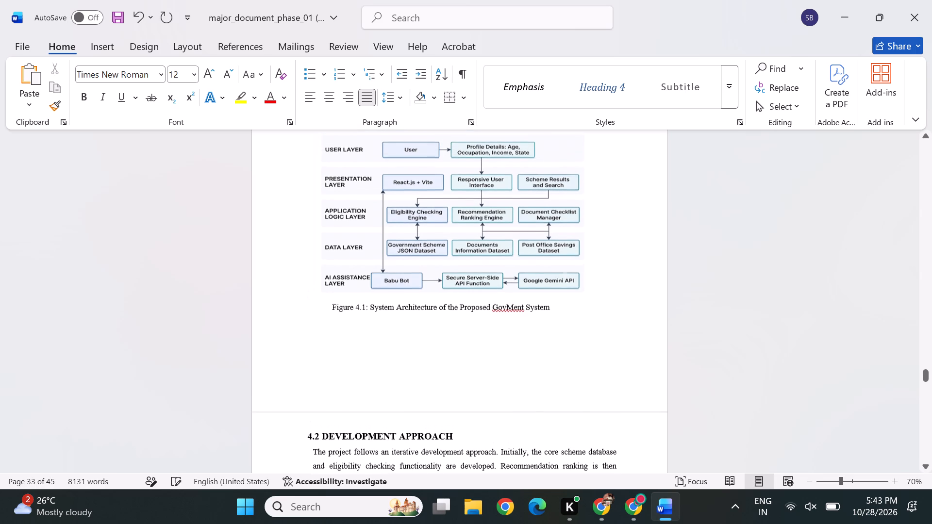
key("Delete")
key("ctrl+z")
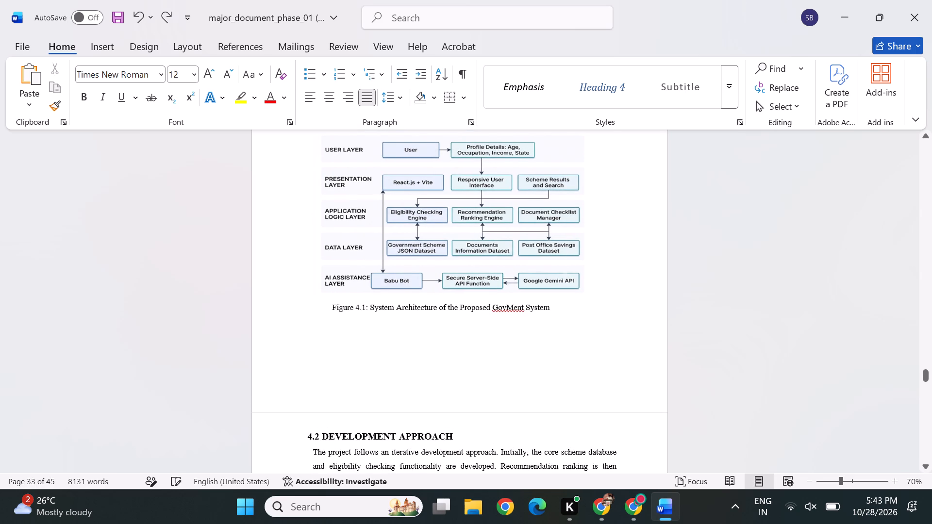
Delete the empty line above the "4.2 DEVELOPMENT APPROACH" heading at the top of its page.
left_click(328, 419)
key("Delete")
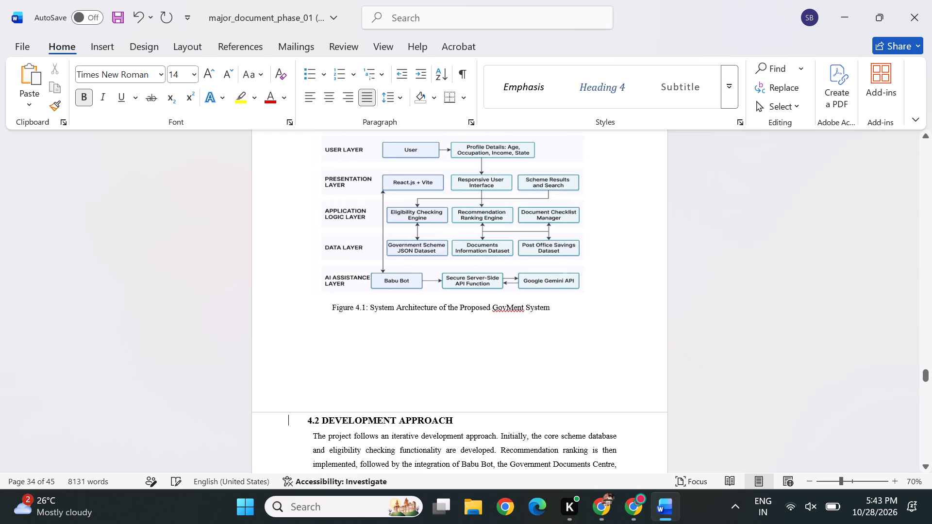
Remove the extra leading spaces before the "4.2 DEVELOPMENT APPROACH" heading.
key("Delete")
key("Delete")
key("Delete")
key("Delete")
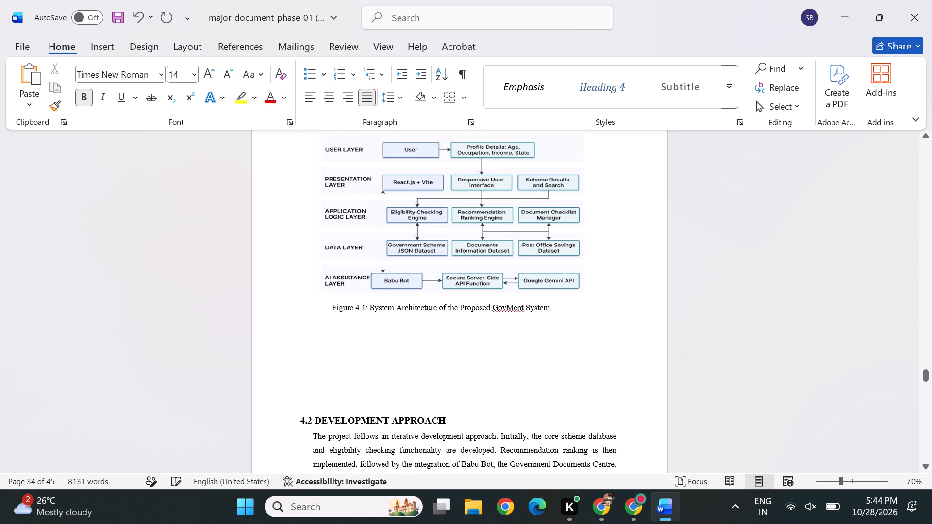
key("Delete")
Insert seven empty lines between the Figure 4.2 caption and the "4.3 Data Design" heading so the section starts on a new page.
scroll(402, 420, "down", 1)
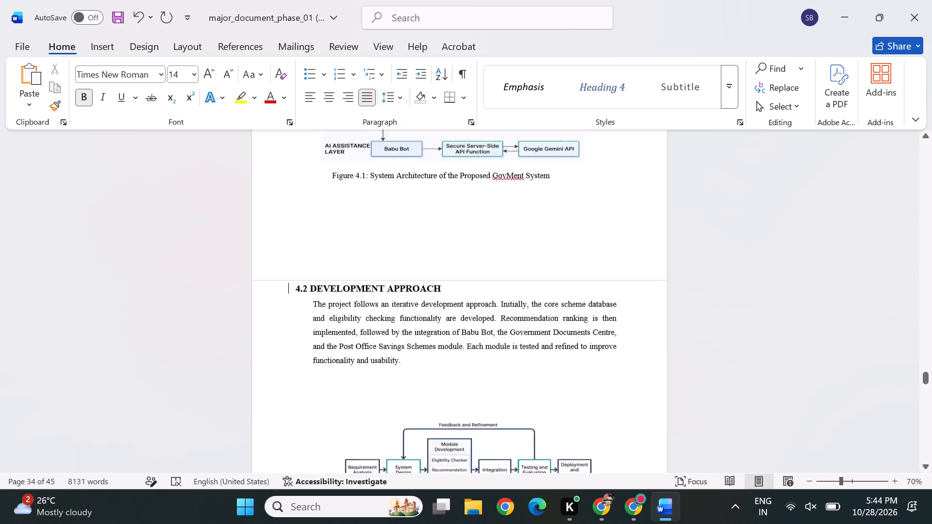
scroll(402, 420, "down", 1)
scroll(425, 359, "down", 1)
scroll(454, 313, "down", 1)
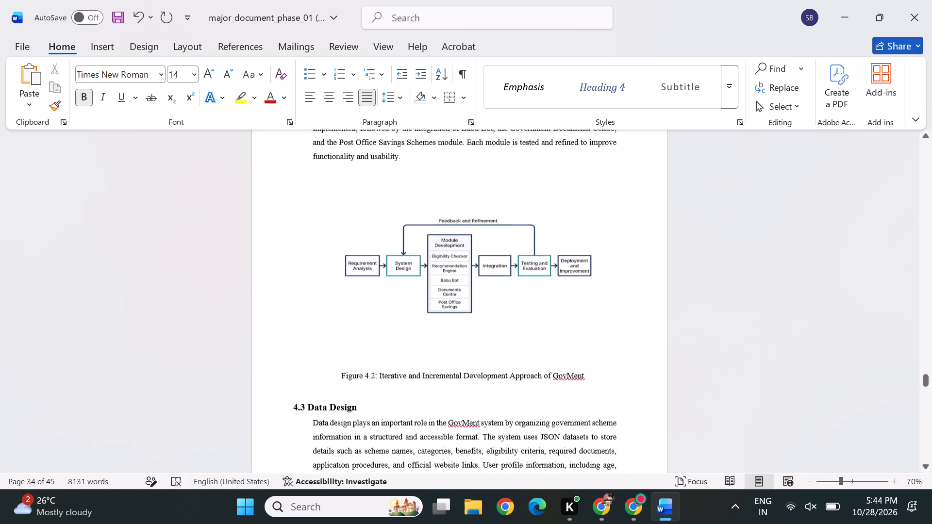
left_click(333, 388)
key("Return")
key("Return")
key("Return")
key("Return")
scroll(333, 388, "down", 1)
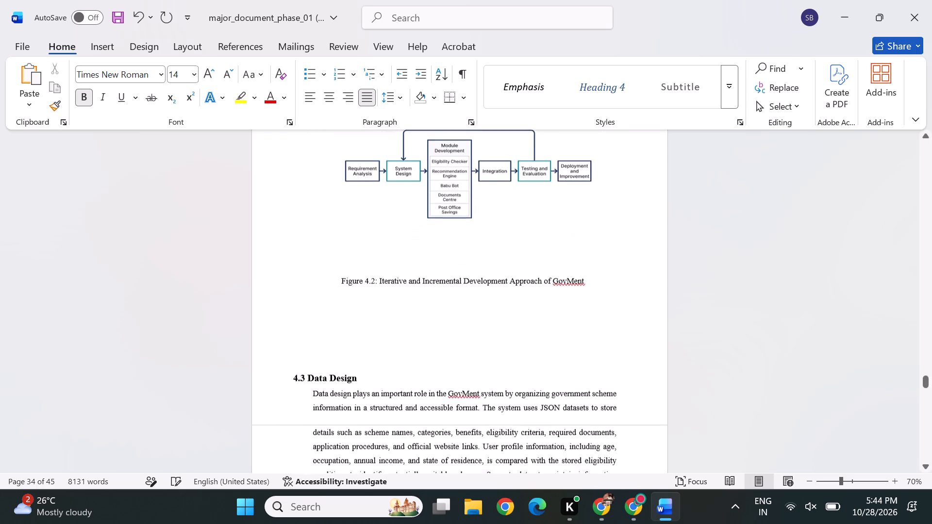
key("Return")
key("Return")
key("Return")
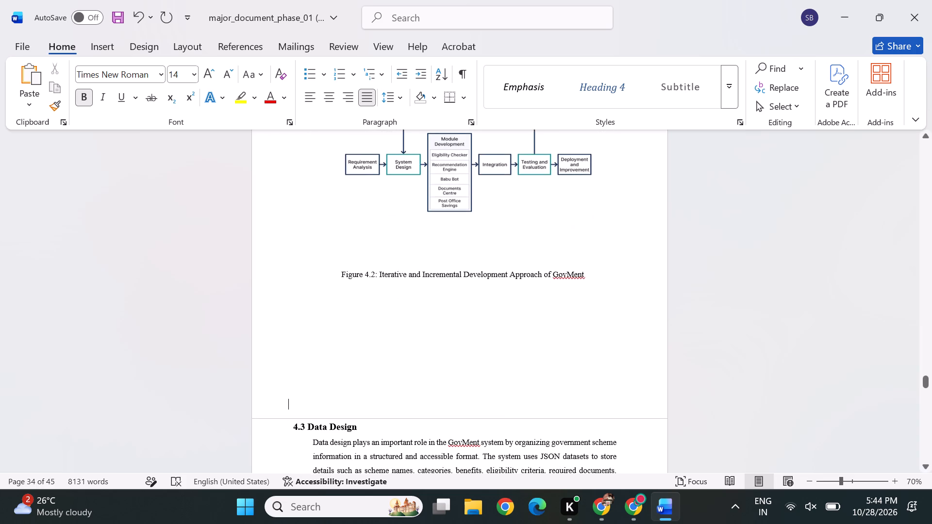
Indent the "4.3 Data Design" heading with two more leading spaces.
left_click(287, 430)
key("space")
key("space")
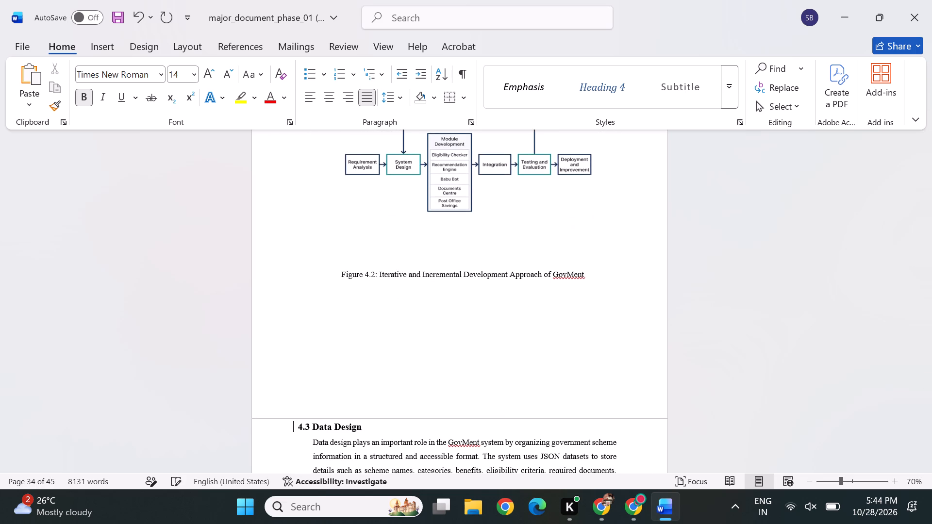
Delete the empty line above the Figure 4.2 caption and add one below it to keep section 4.3 on its own page.
scroll(324, 399, "up", 1)
left_click(378, 314)
key("Delete")
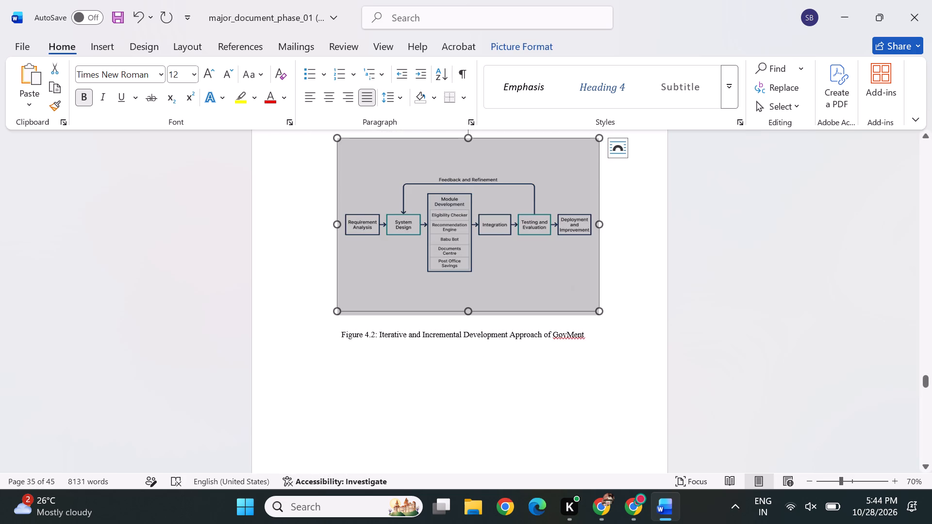
left_click(400, 371)
left_click(329, 324)
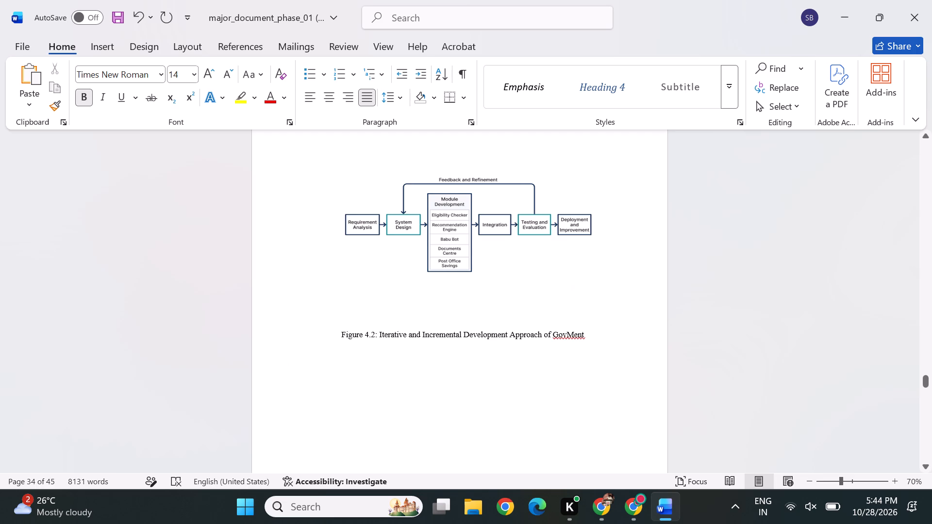
key("Delete")
left_click(331, 393)
key("Return")
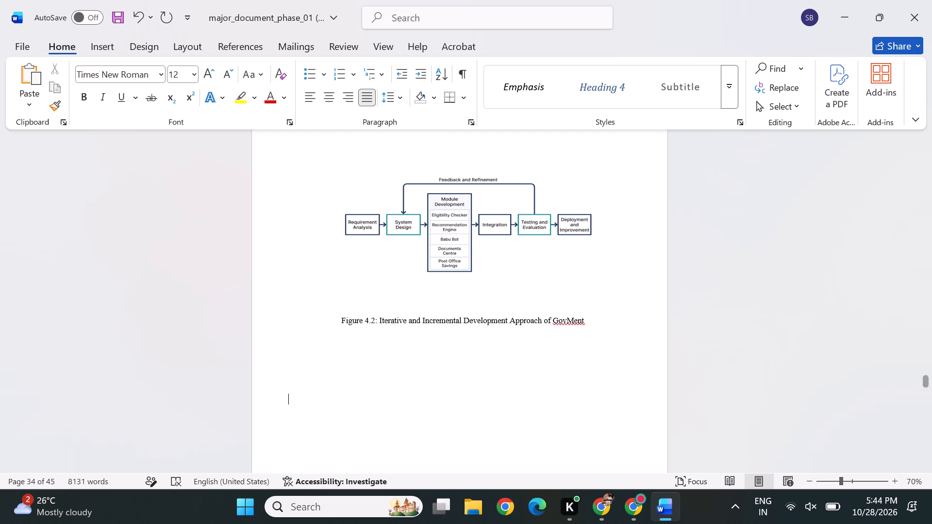
Insert four empty lines above the "4.4 Profile Input and Rule-Based Eligibility Checking" heading so it starts on a new page.
scroll(331, 393, "down", 1)
scroll(377, 357, "down", 1)
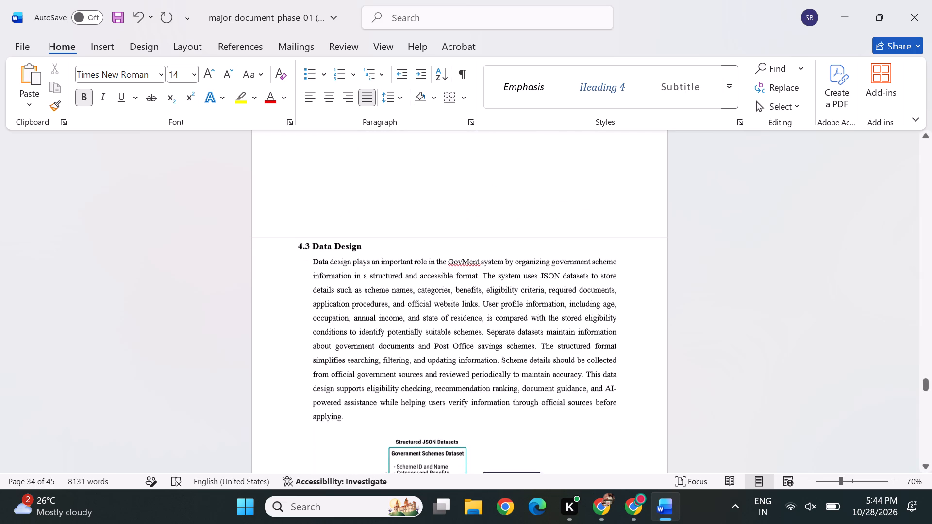
scroll(436, 361, "down", 1)
scroll(417, 301, "down", 1)
scroll(463, 298, "down", 1)
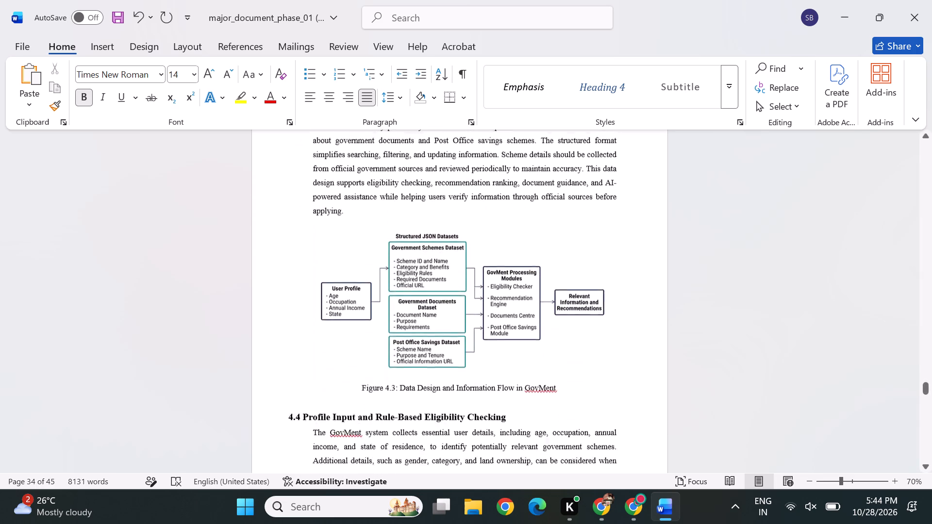
scroll(463, 298, "down", 1)
left_click(286, 295)
key("Return")
key("Return")
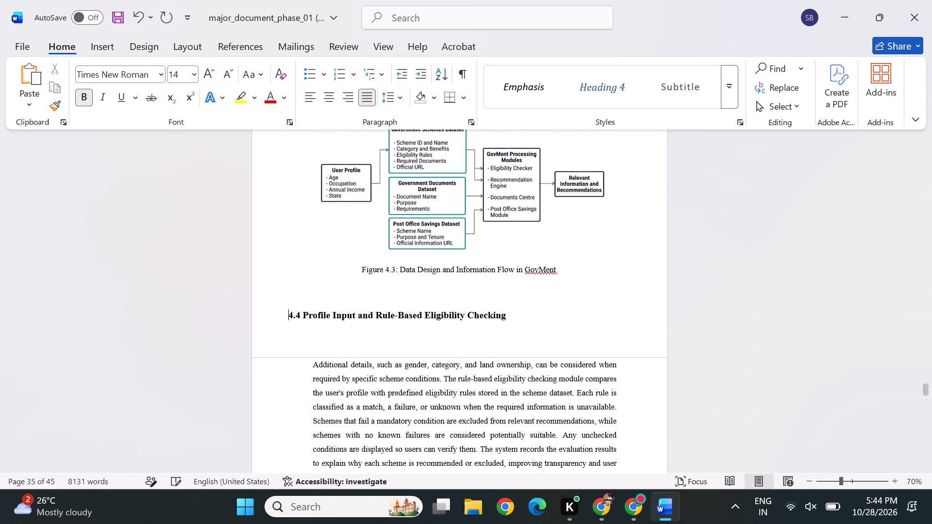
key("Return")
key("Return")
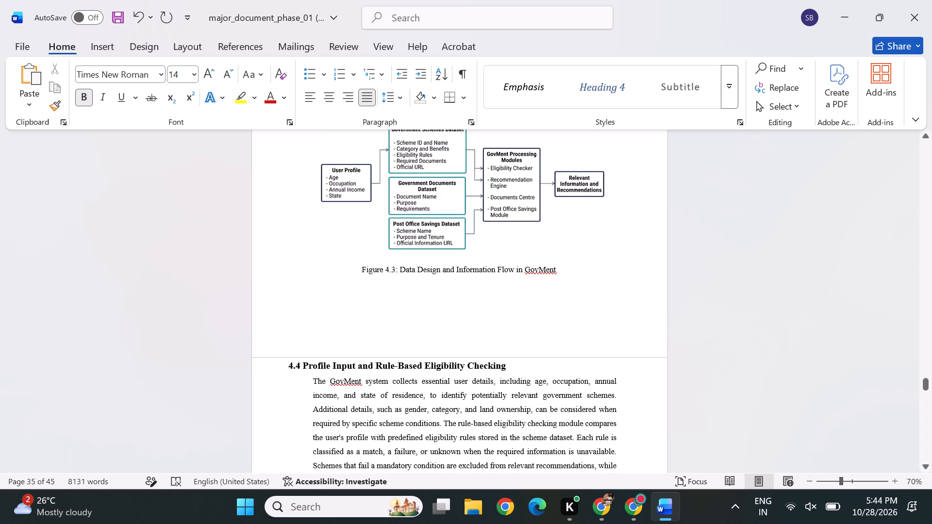
Indent the "4.4 Profile Input and Rule-Based Eligibility Checking" heading with four leading spaces.
key("space")
key("space")
key("space")
key("space")
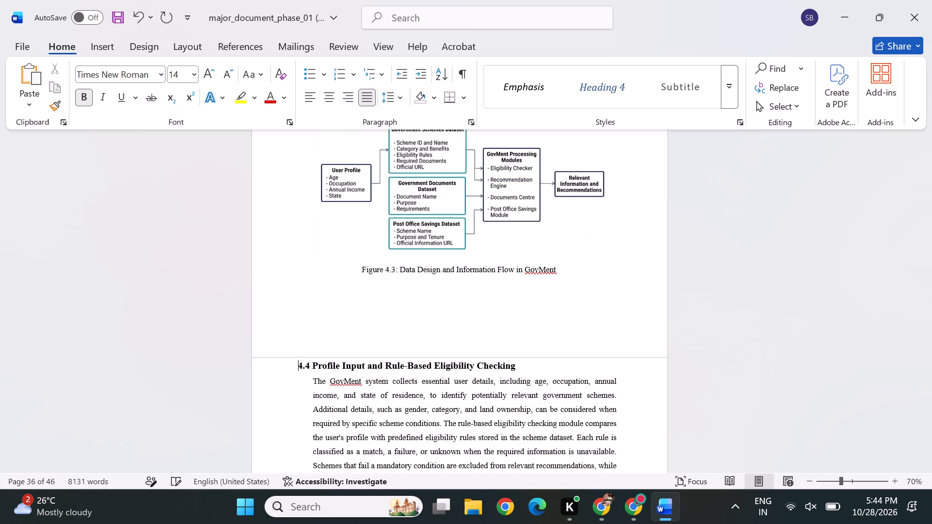
Insert eight empty lines between the Figure 4.4 caption and the "4.5 Ranking of Recommendations" heading so it starts on a new page.
scroll(370, 388, "down", 1)
scroll(436, 388, "down", 1)
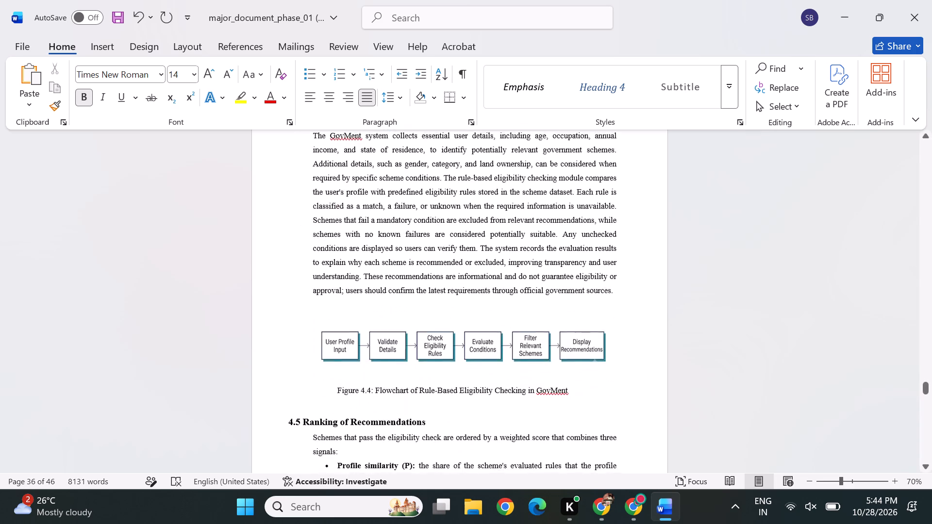
scroll(451, 324, "down", 1)
left_click(328, 291)
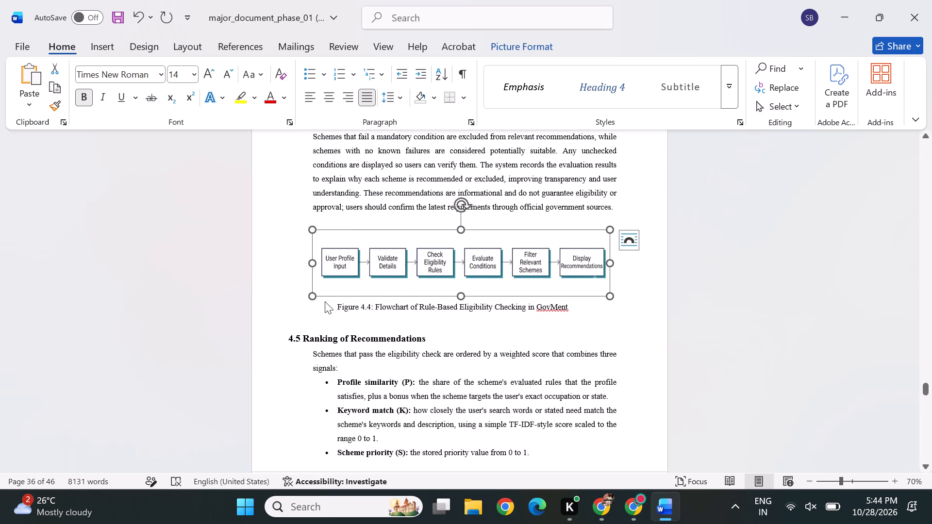
left_click(314, 323)
key("Return")
key("Return")
key("Return")
key("Return")
key("Return")
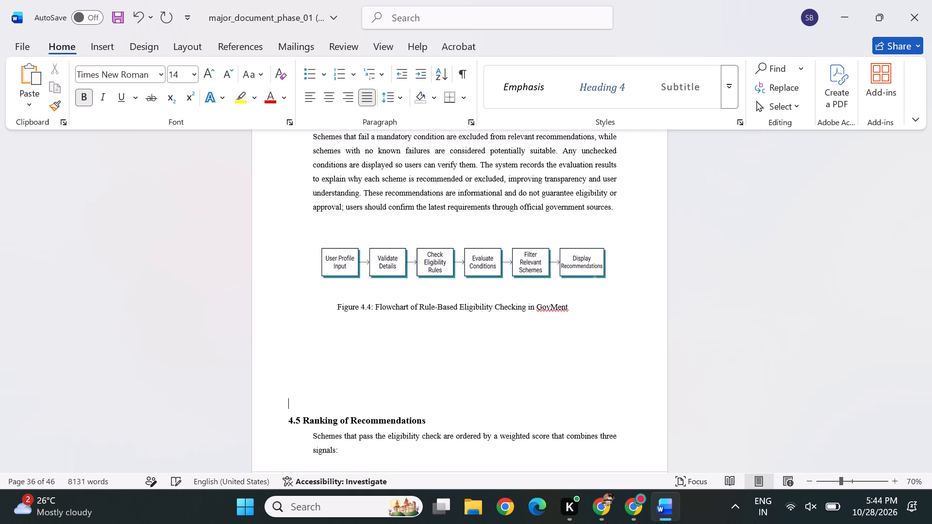
scroll(314, 323, "down", 1)
key("Return")
key("Return")
key("Return")
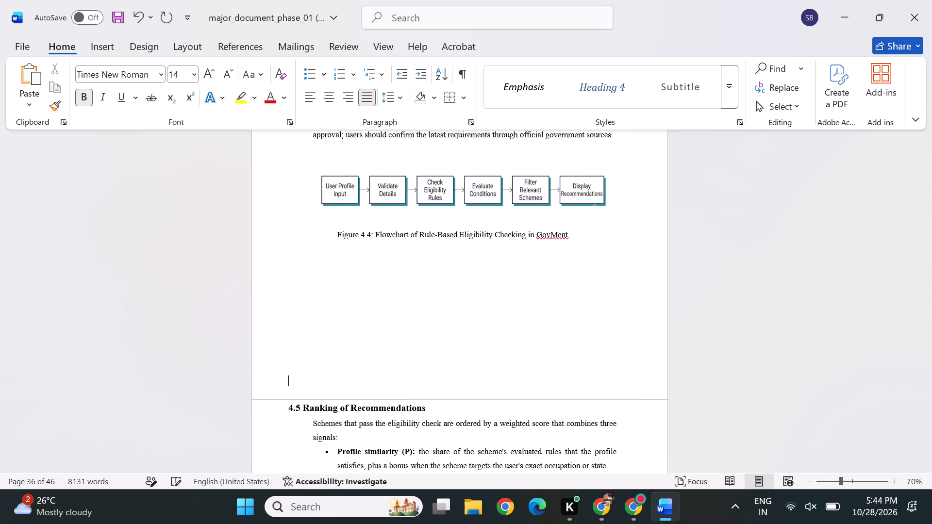
Indent the "4.5 Ranking of Recommendations" heading with four leading spaces.
scroll(408, 331, "down", 1)
key("space")
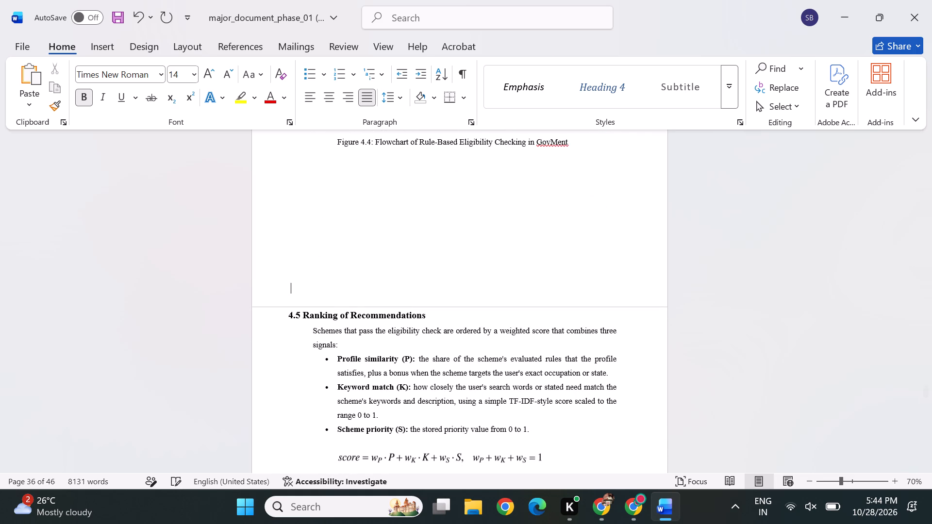
left_click(283, 314)
key("space")
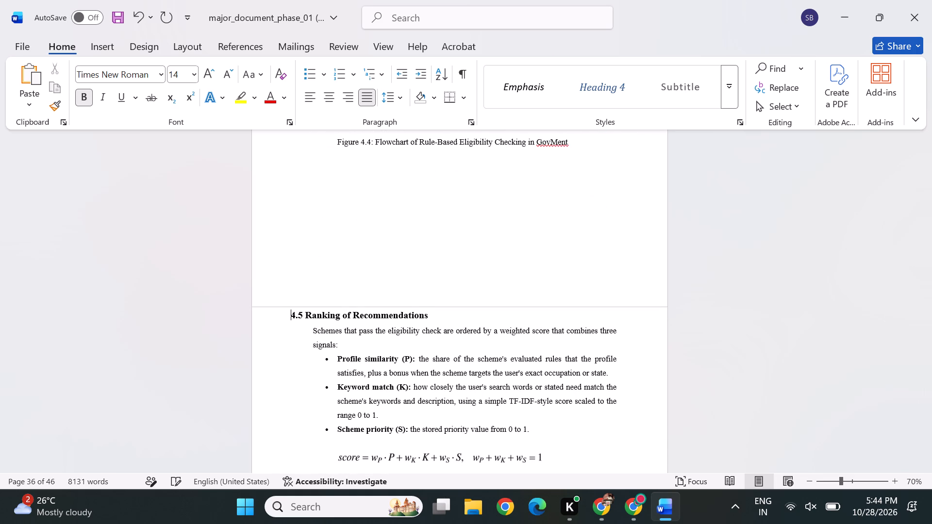
key("space")
key("space")
key("space")
Insert empty lines above the "4.6 Babu Bot – AI-Powered Conversational Assistant" heading to push it onto a new page.
scroll(309, 351, "down", 1)
scroll(391, 390, "down", 1)
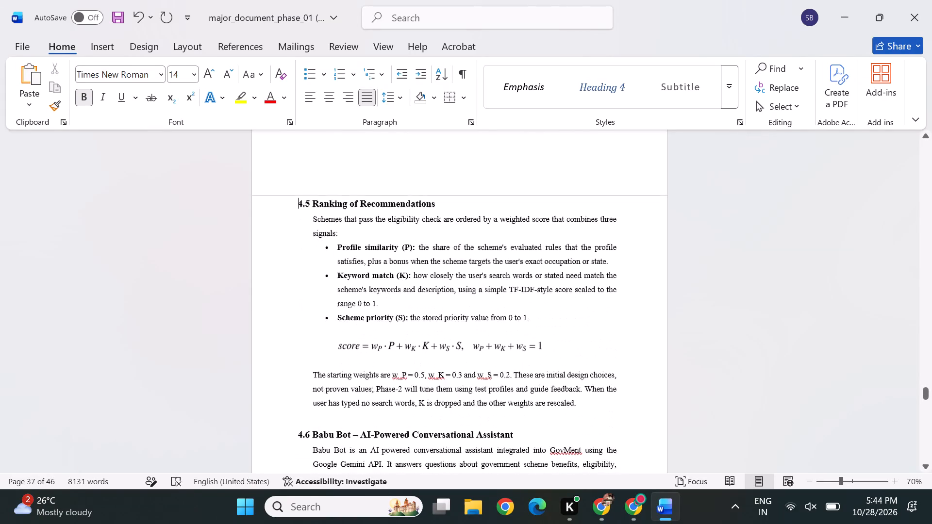
scroll(391, 390, "down", 1)
left_click(290, 295)
key("Return")
key("Return")
key("Return")
key("Return")
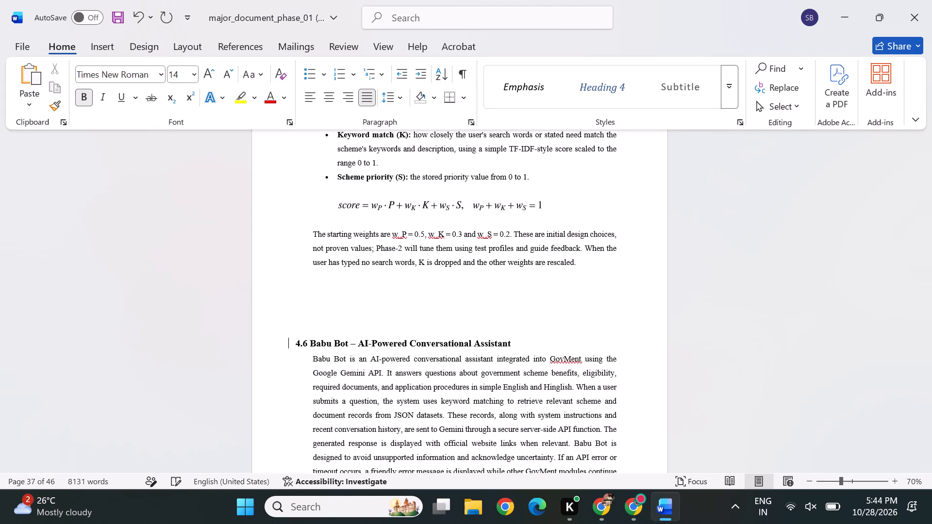
key("Return")
key("Return")
key("Return")
key("Return")
key("Return")
scroll(290, 295, "down", 1)
key("Return")
key("Return")
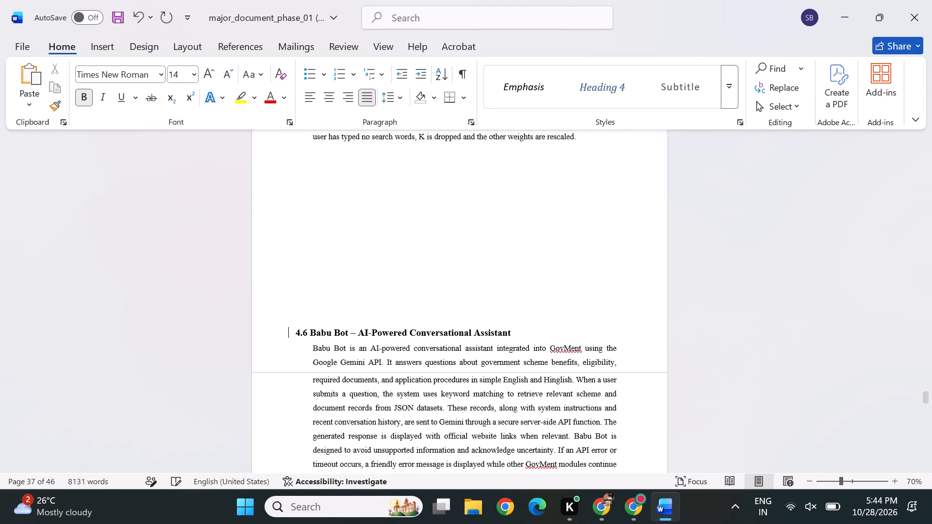
key("Return")
key("Return")
Delete the surplus empty line above the 4.6 heading so the heading sits at the top of its page.
key("Delete")
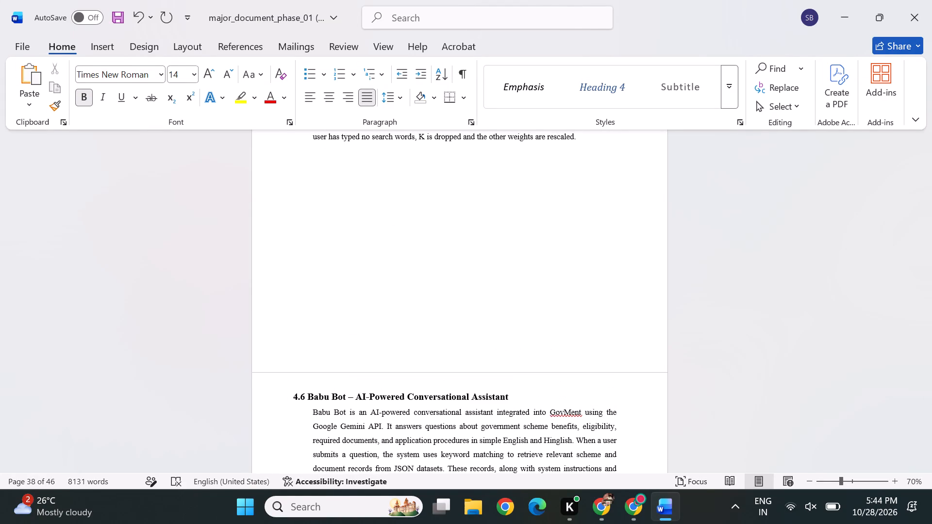
key("Up")
key("Delete")
key("space")
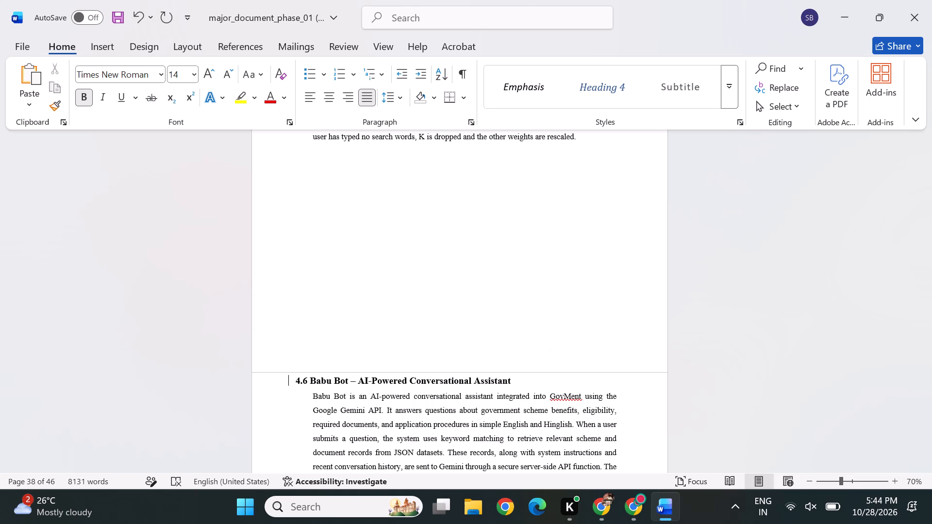
scroll(500, 302, "up", 2)
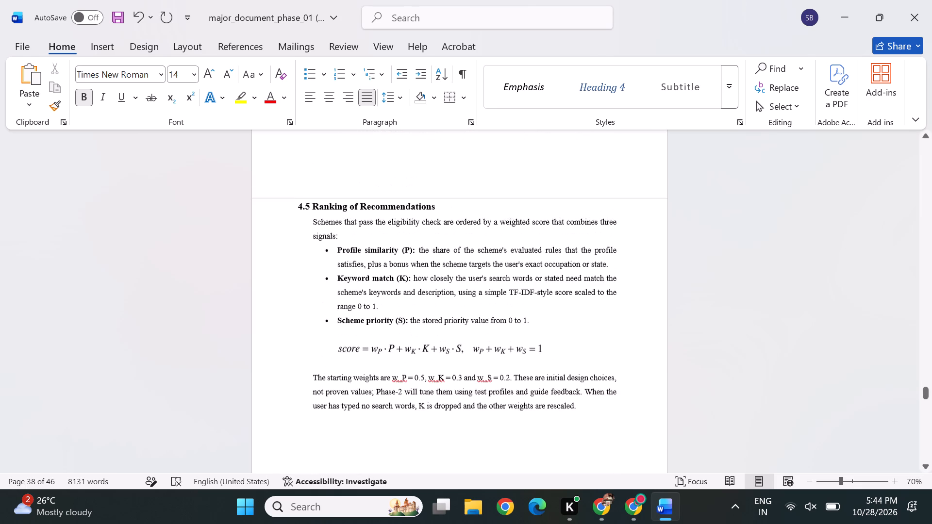
scroll(476, 346, "up", 2)
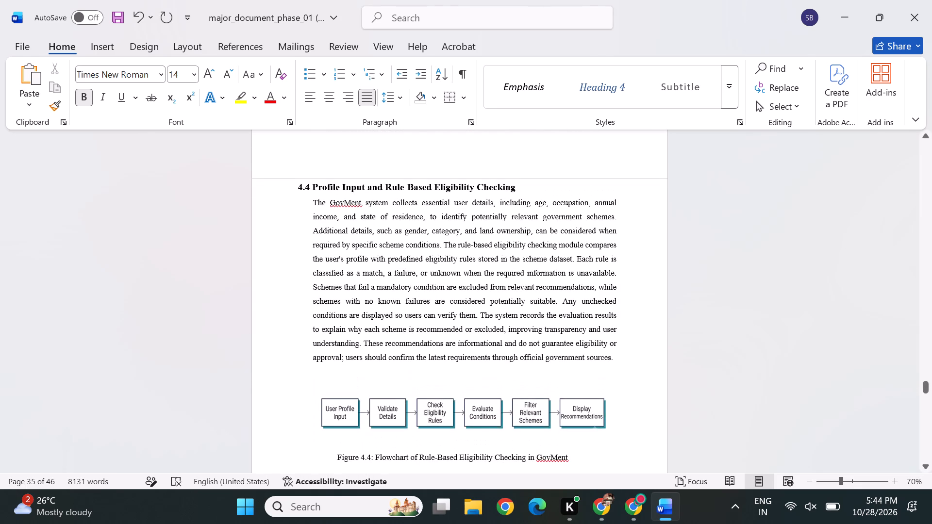
scroll(503, 411, "down", 2)
scroll(509, 338, "down", 1)
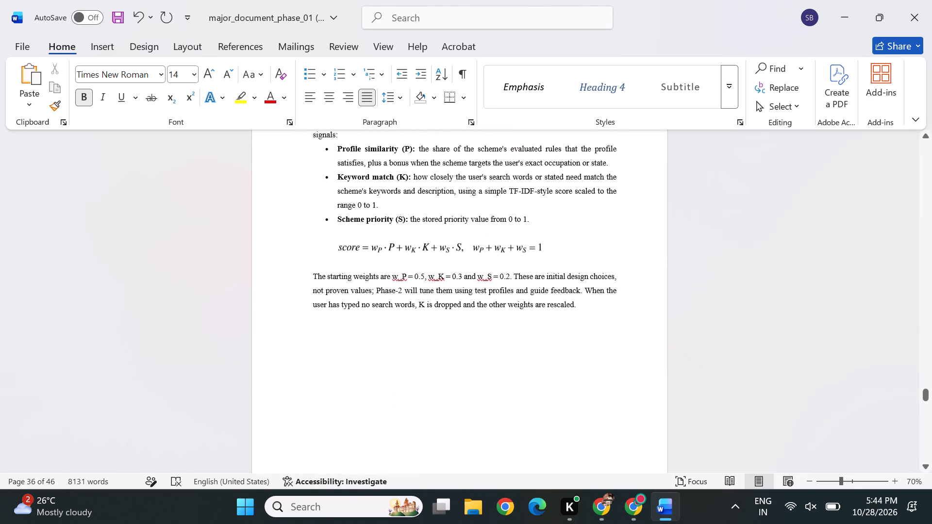
scroll(494, 229, "up", 1)
left_click_drag(581, 405, 424, 290)
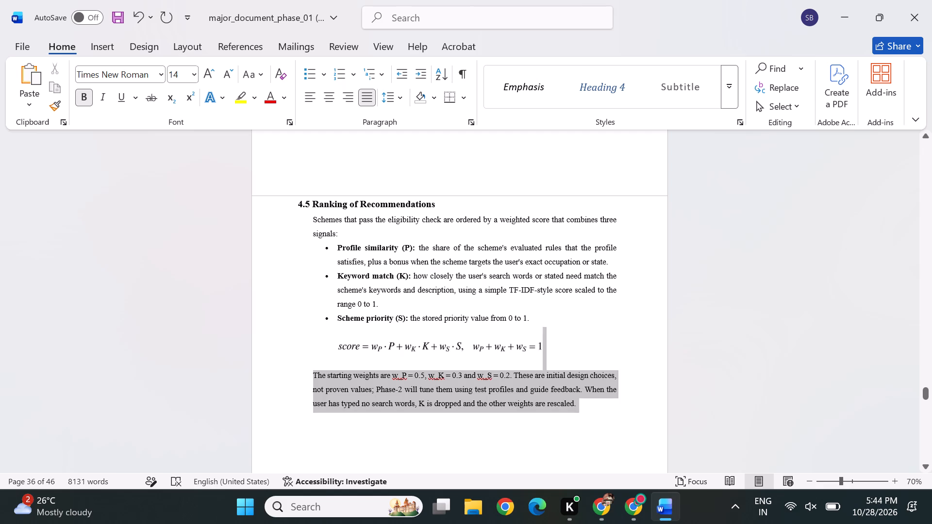
left_click_drag(424, 290, 294, 205)
key("ctrl+c")
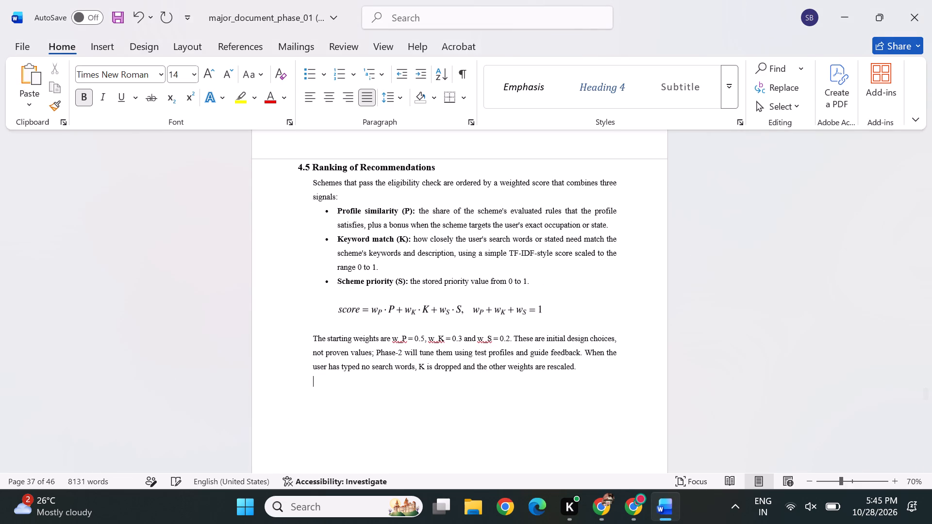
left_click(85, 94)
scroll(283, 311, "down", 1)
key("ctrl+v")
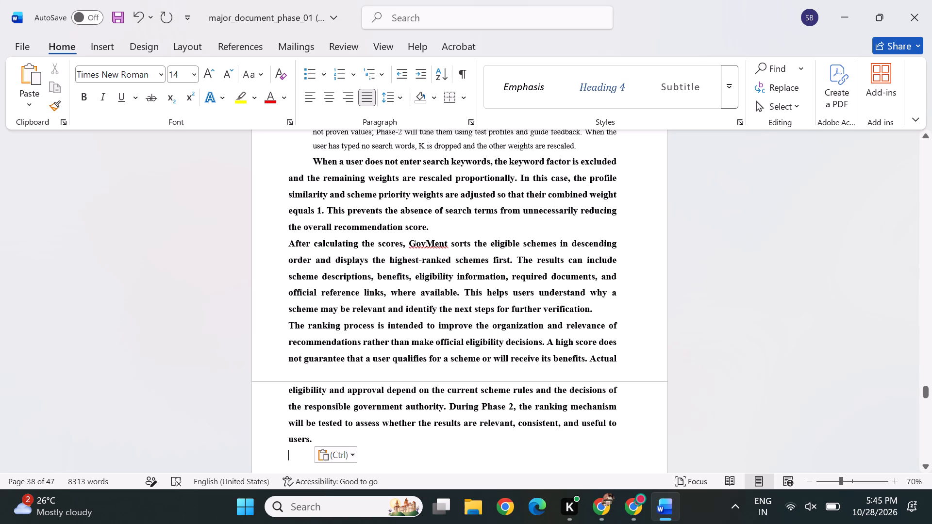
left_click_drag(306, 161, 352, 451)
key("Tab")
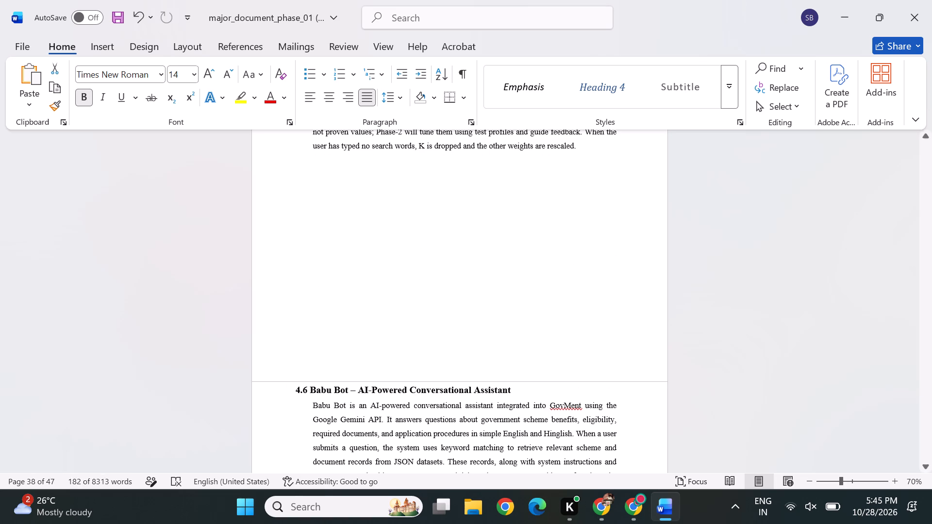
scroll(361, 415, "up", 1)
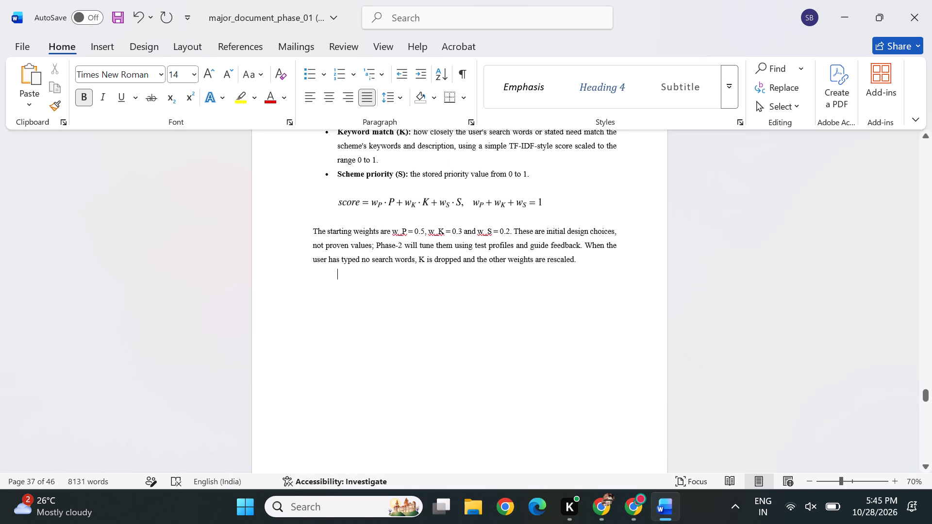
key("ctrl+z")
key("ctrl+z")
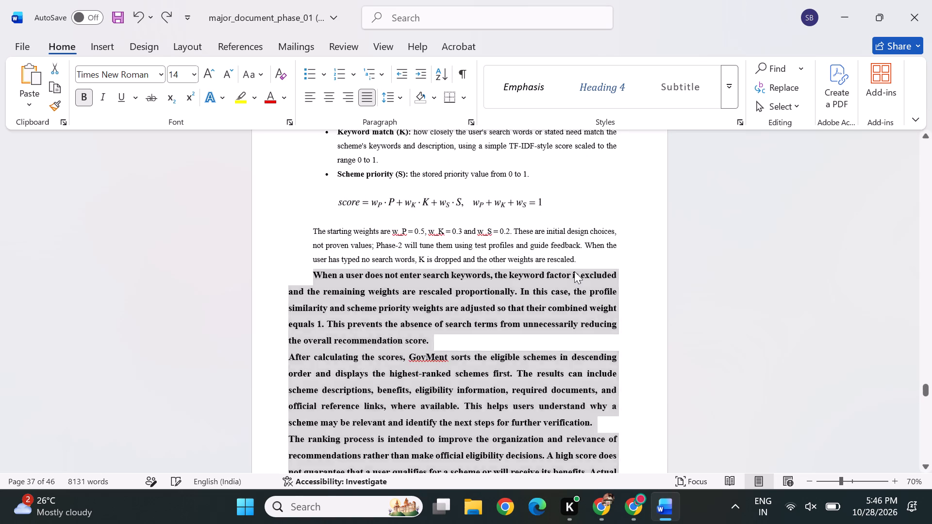
Paste the copied ChatGPT paragraphs directly at the end of section 4.5's last paragraph, after "the other weights are rescaled.".
left_click(585, 264)
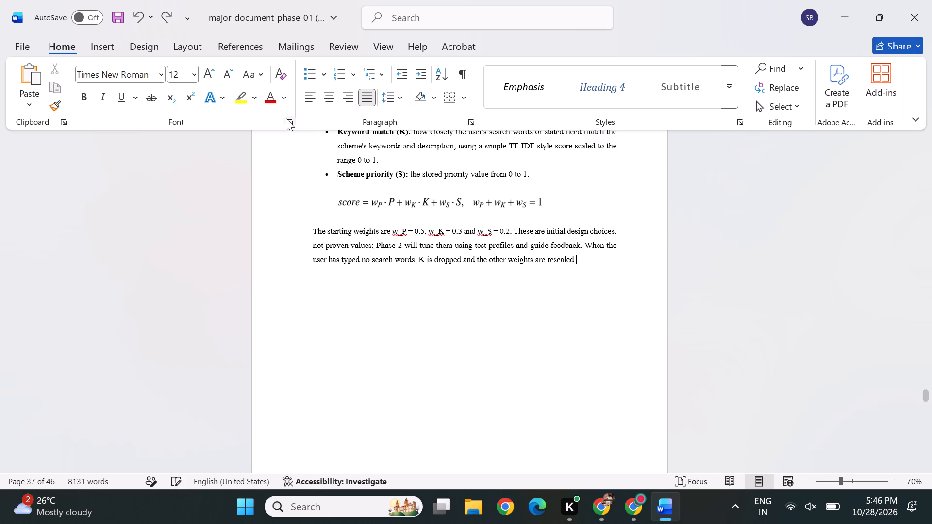
key("ctrl+v")
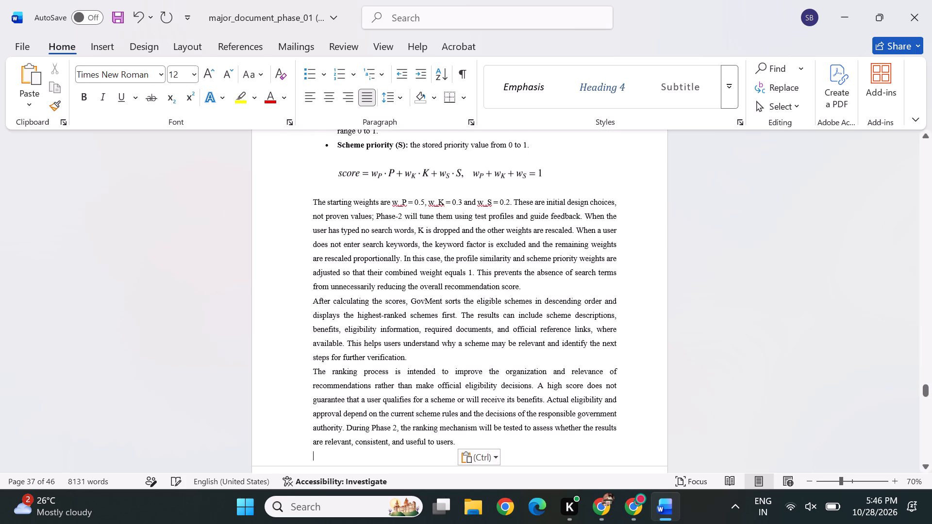
scroll(481, 316, "down", 1)
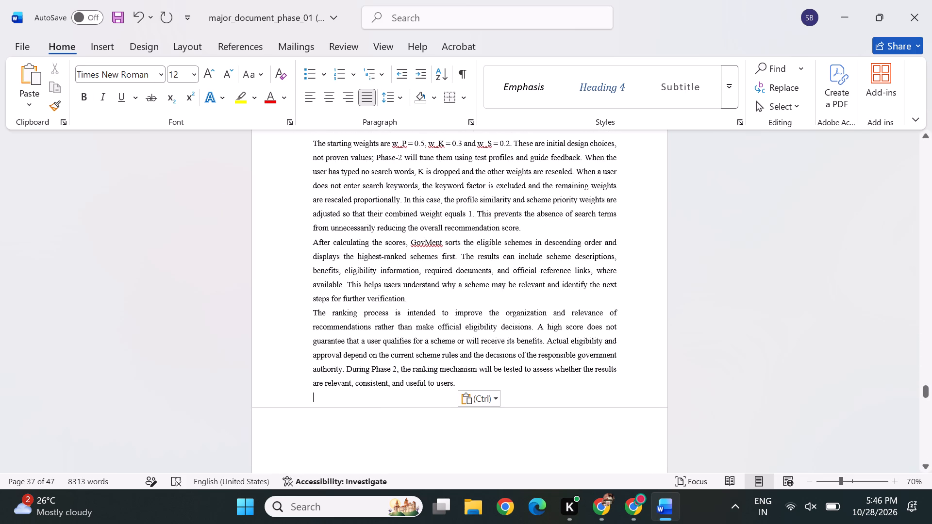
Remove the paragraph breaks before "The ranking process is intended" and "After calculating the scores" so the pasted text forms one paragraph.
left_click(412, 298)
key("Delete")
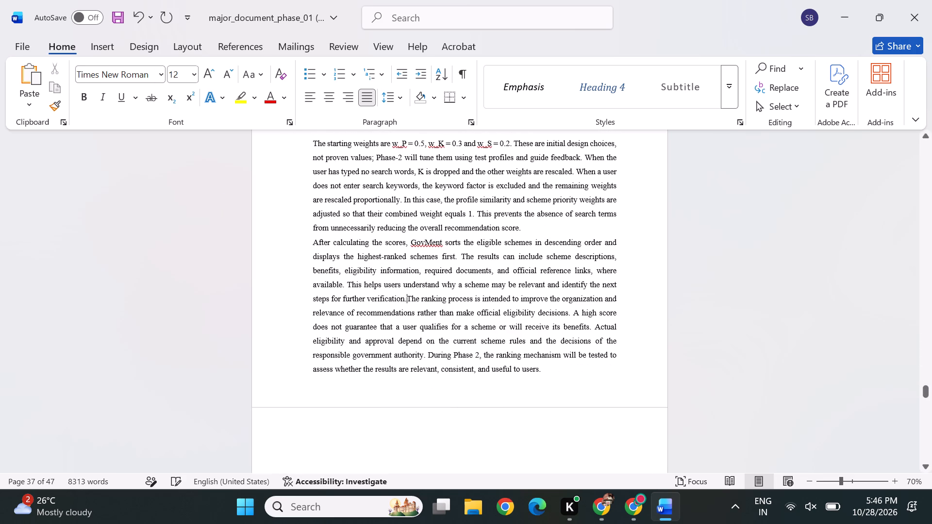
left_click(532, 234)
key("Delete")
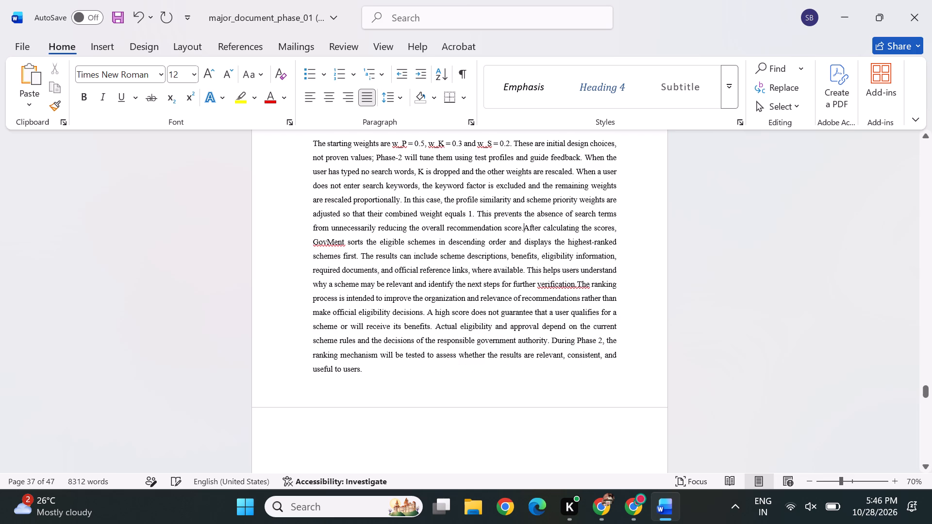
scroll(416, 310, "up", 2)
scroll(458, 196, "up", 1)
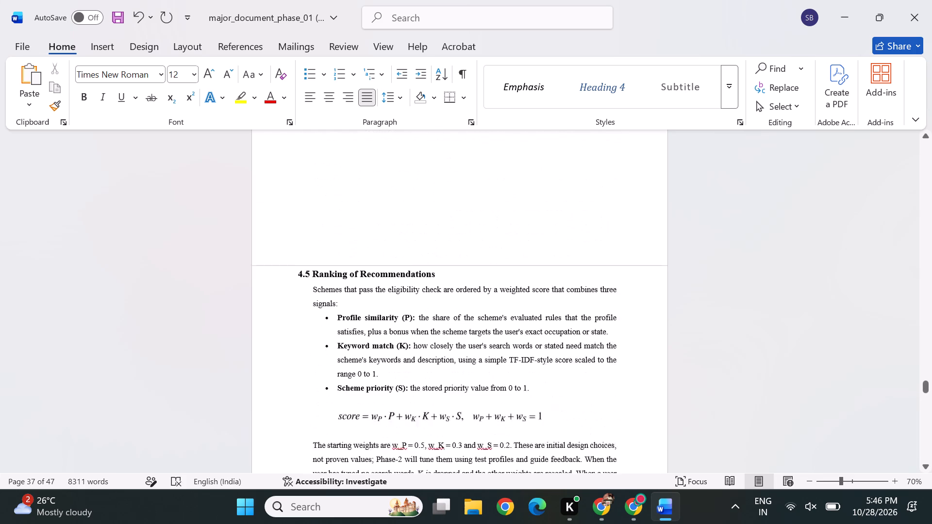
Delete the surplus empty lines above the "4.6 Babu Bot – AI-Powered Conversational Assistant" heading so it sits at the top of its page.
scroll(386, 317, "down", 1)
scroll(433, 344, "down", 1)
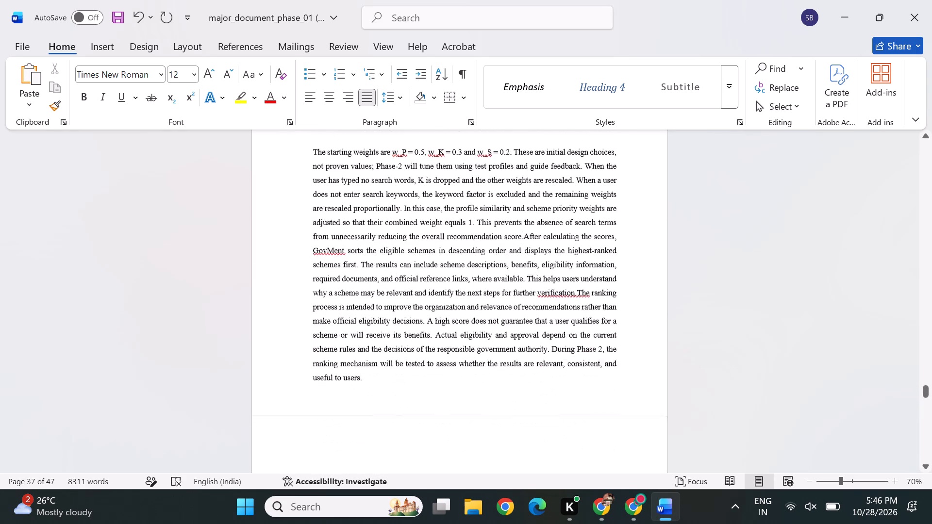
scroll(462, 293, "down", 1)
left_click(350, 257)
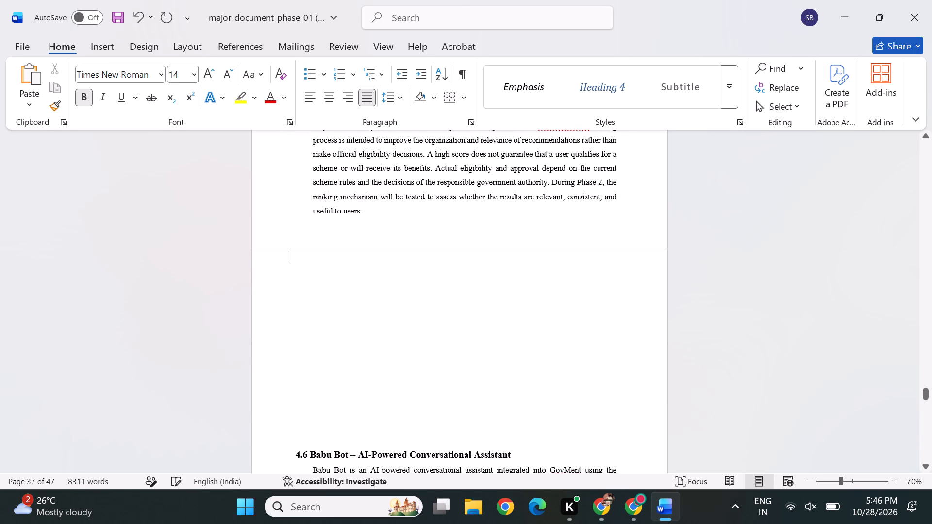
key("Delete")
key("Delete")
key("Delete")
key("Delete")
key("Delete")
key("Delete")
key("Delete")
key("Delete")
key("Delete")
key("Delete")
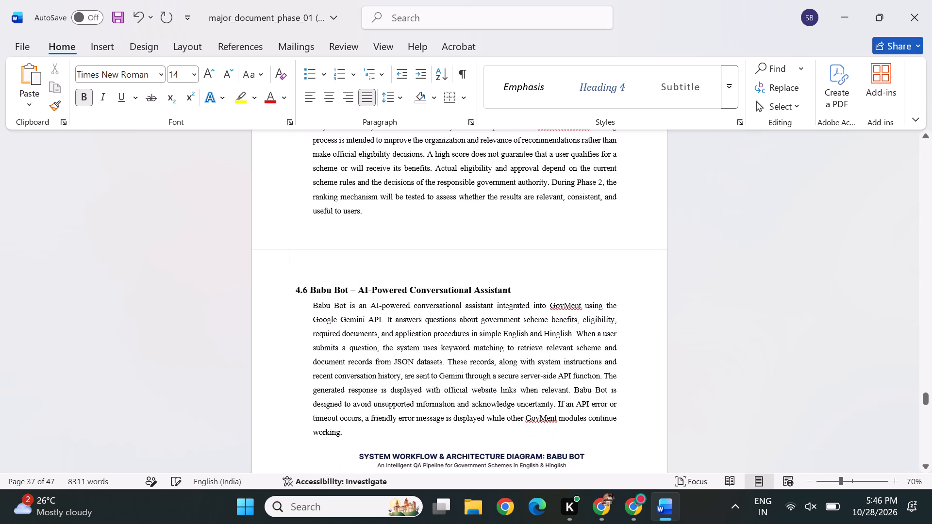
key("Delete")
key("Delete")
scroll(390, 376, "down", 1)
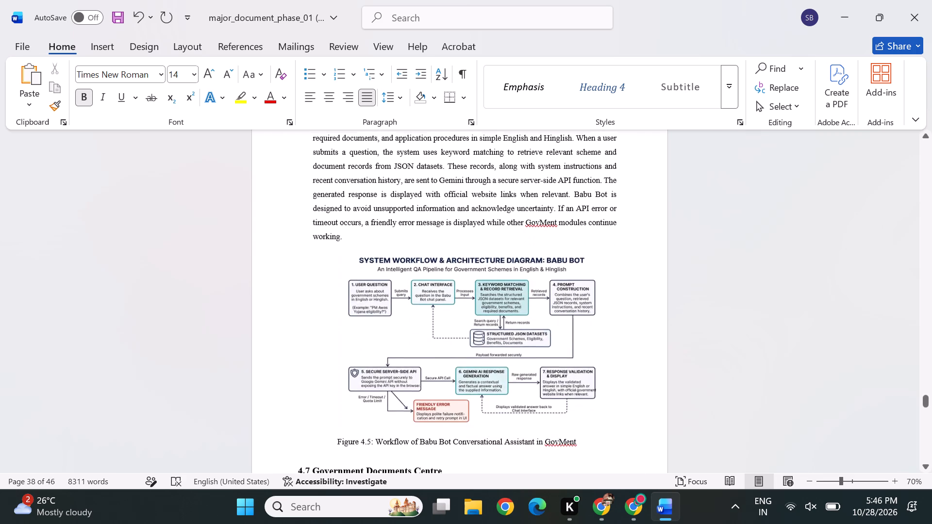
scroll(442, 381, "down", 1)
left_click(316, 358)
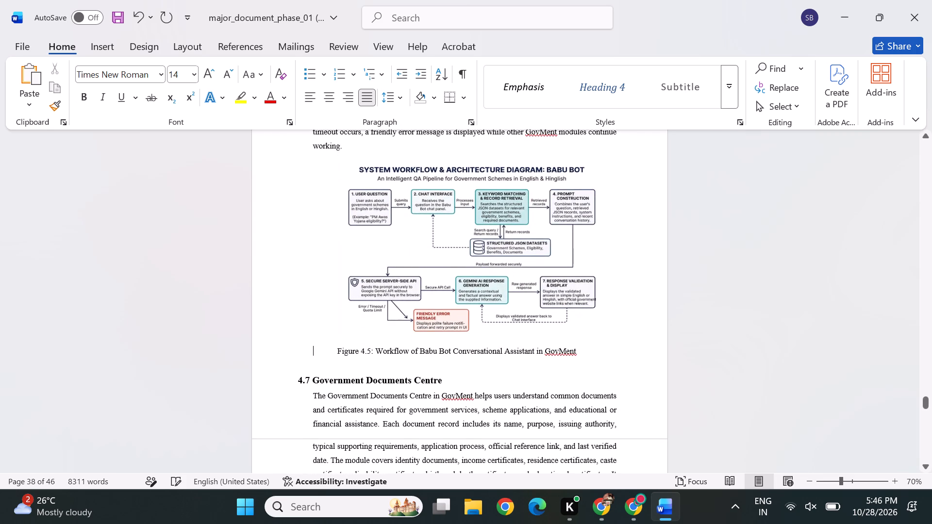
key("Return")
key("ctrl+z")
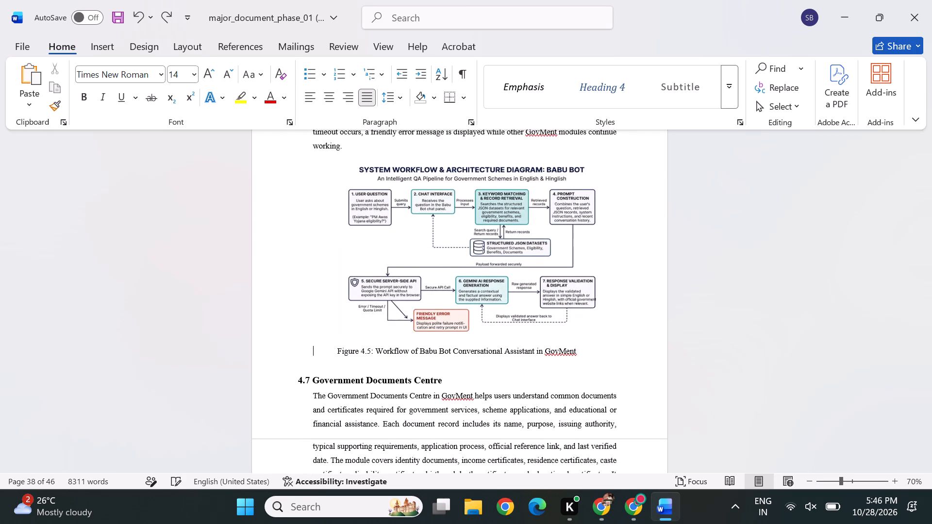
Insert empty lines above the "4.7 Government Documents Centre" heading so it starts at the top of a new page, removing any surplus line.
left_click(324, 367)
key("Return")
key("Return")
key("Return")
key("Return")
key("Return")
scroll(324, 367, "down", 1)
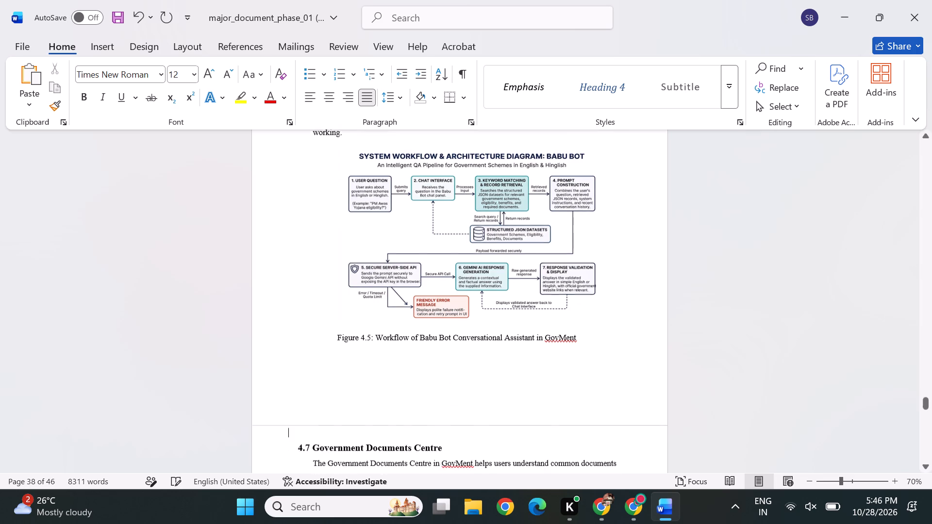
key("Delete")
scroll(428, 359, "down", 1)
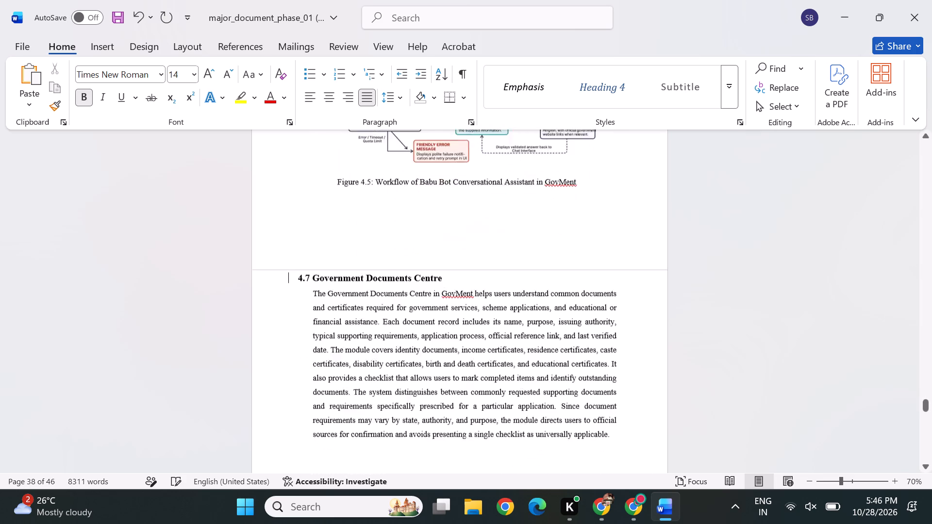
scroll(428, 359, "down", 1)
scroll(410, 237, "up", 1)
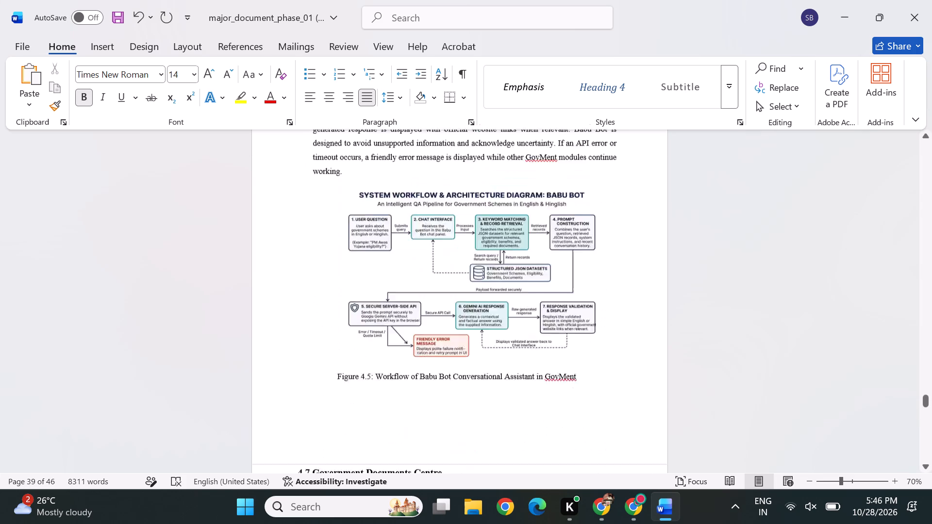
Insert four empty lines above the "4.8 Post Office Savings Schemes Module" heading to start it on a new page, and add a space before the heading.
scroll(410, 237, "down", 1)
scroll(424, 322, "down", 1)
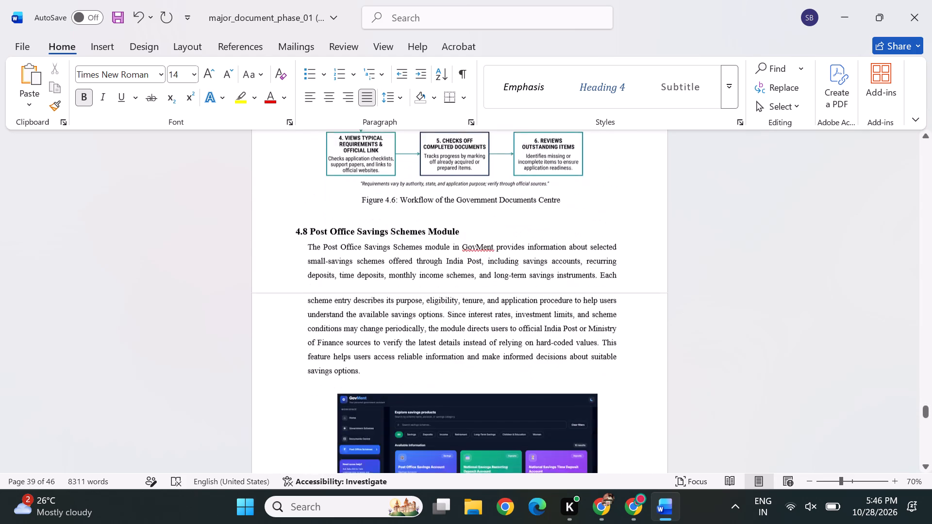
left_click(292, 208)
key("Return")
key("Return")
key("Return")
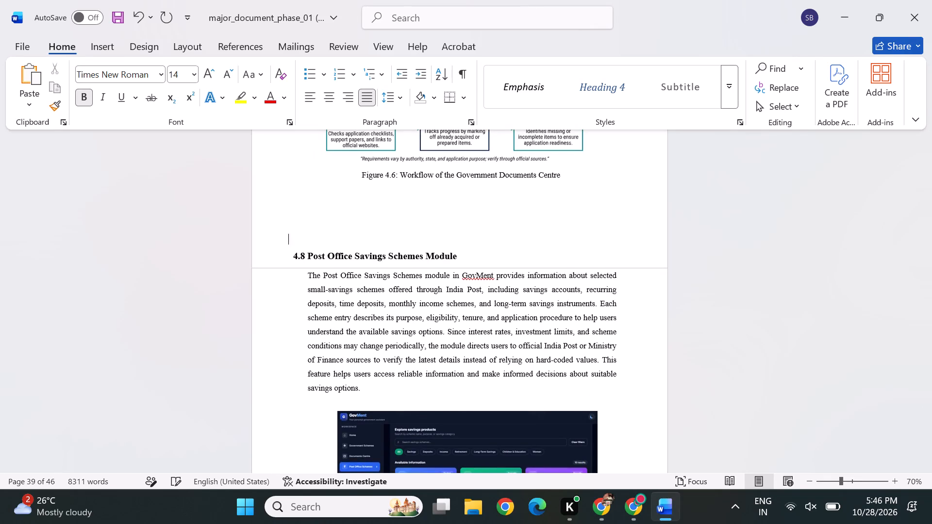
key("Return")
key("space")
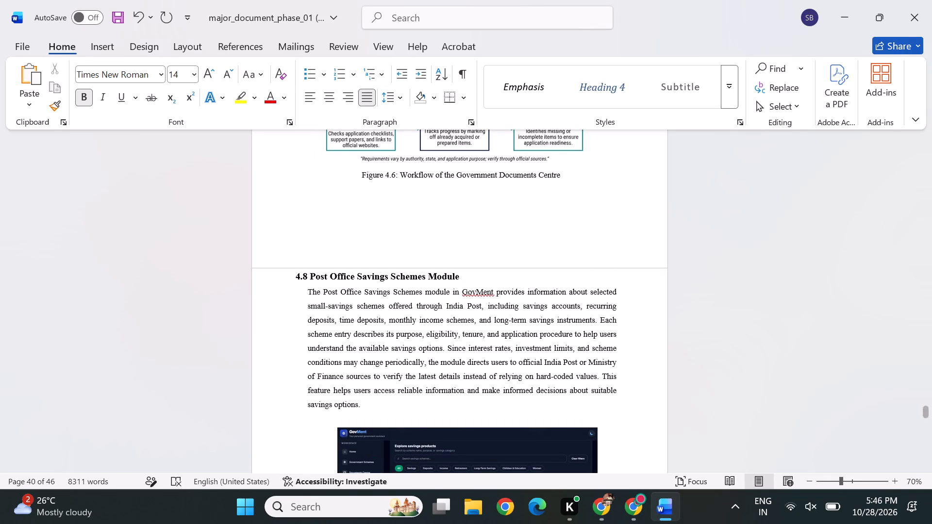
scroll(443, 229, "up", 1)
scroll(450, 353, "down", 1)
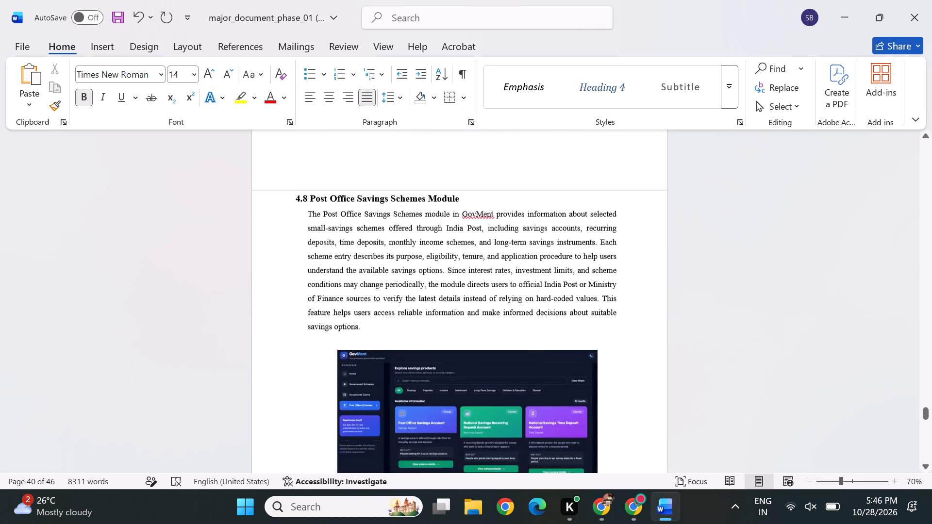
Insert three empty lines above the "4.9 User Interface Design" heading to push it onto a new page.
scroll(450, 353, "down", 1)
left_click(291, 378)
key("Return")
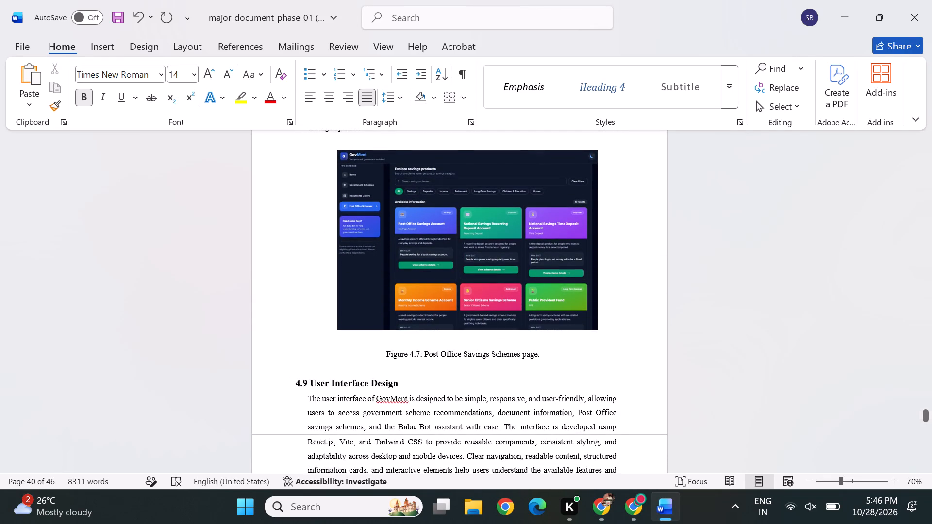
key("Return")
key("Return")
scroll(316, 388, "down", 1)
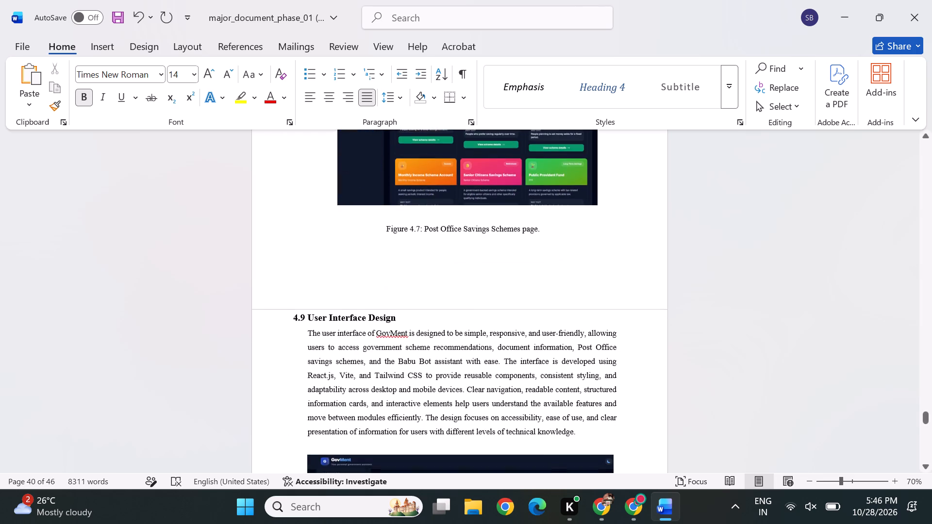
Insert three empty lines above the "4.10 Technology Stack" heading so it starts at the top of a new page.
scroll(381, 372, "down", 2)
scroll(383, 314, "up", 1)
scroll(371, 300, "down", 1)
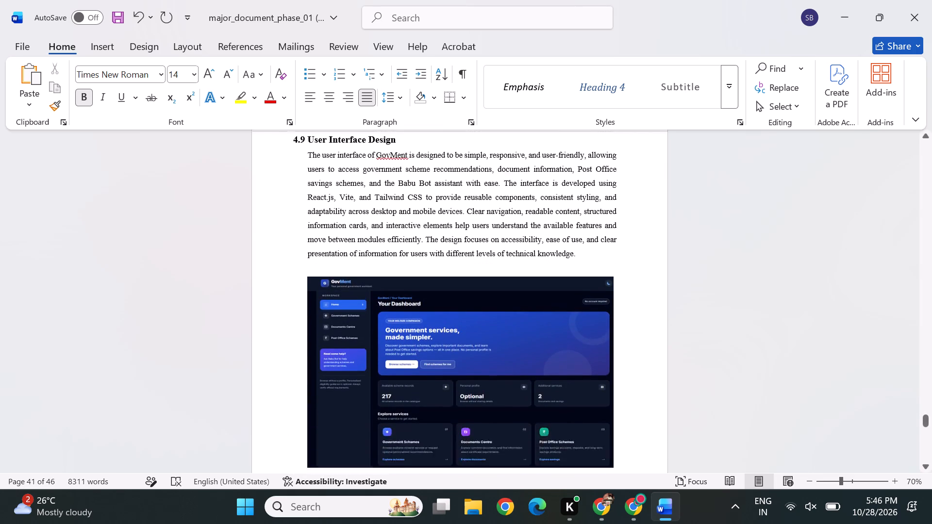
scroll(371, 300, "down", 1)
scroll(331, 249, "up", 1)
left_click(289, 248)
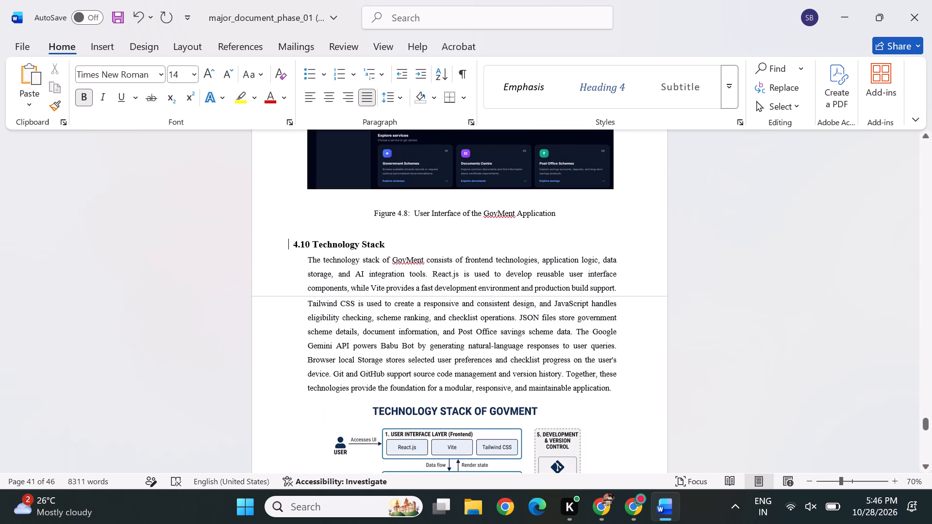
key("Return")
key("Return")
key("Return")
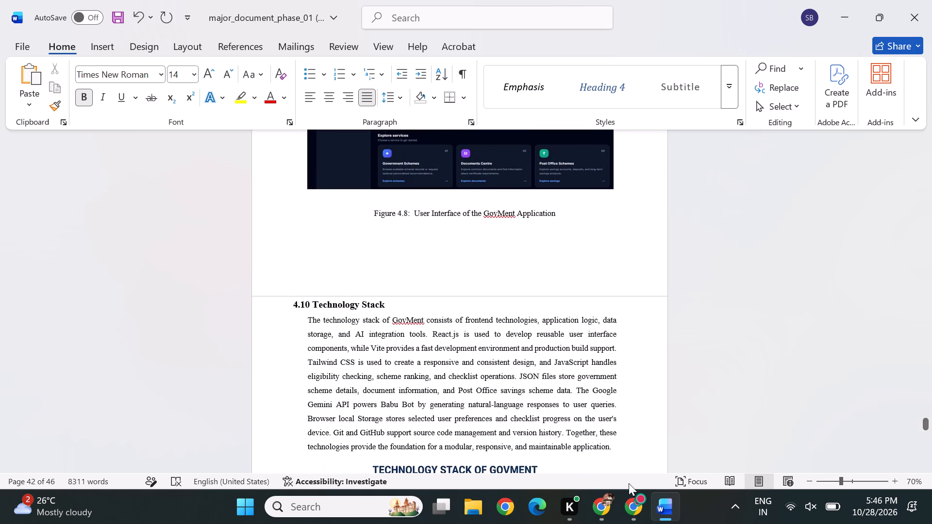
Switch to Chrome and examine the layout of sections 4.9 and 4.10 in the major_document_phase_01 PDF for comparison.
left_click(632, 499)
scroll(598, 364, "down", 6)
scroll(598, 364, "up", 3)
scroll(549, 312, "down", 3)
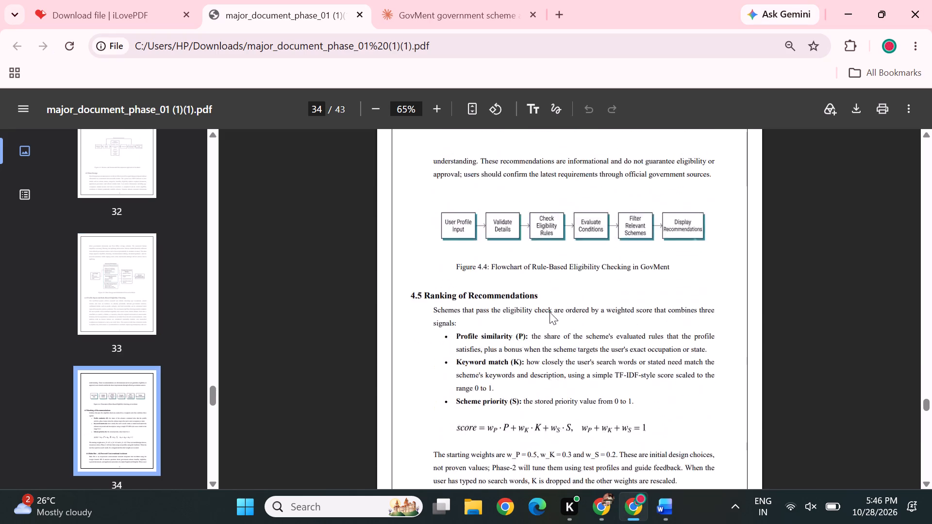
scroll(549, 312, "down", 4)
scroll(558, 258, "up", 1)
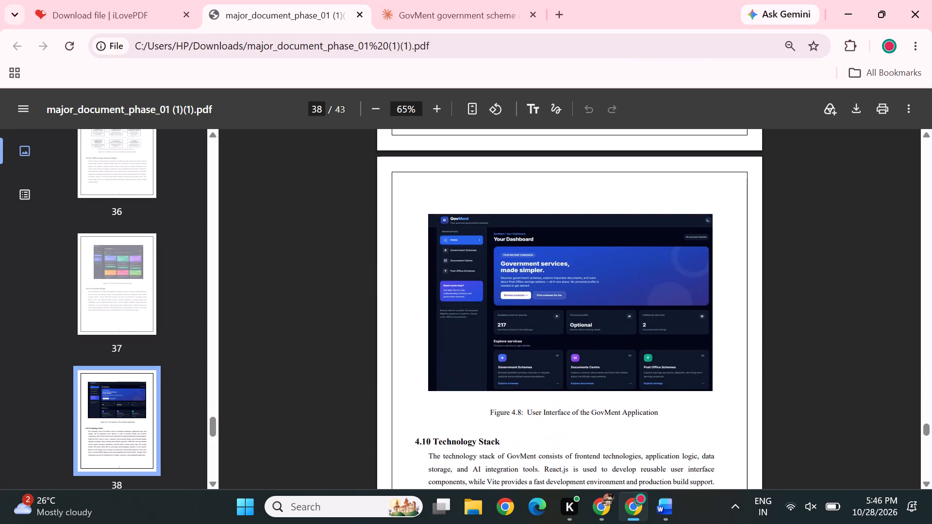
scroll(558, 258, "up", 1)
scroll(534, 216, "up", 2)
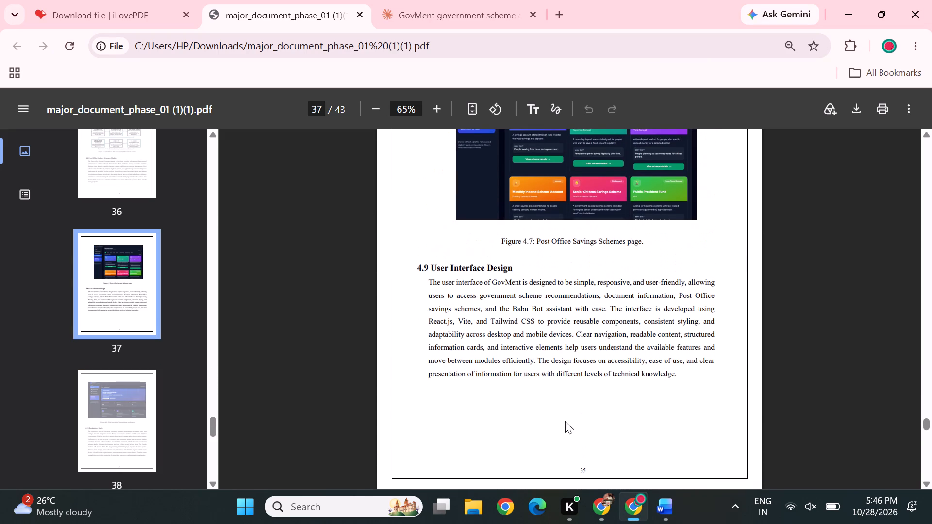
Back in Word, insert three empty lines above the "4.11 Testing and Evaluation Plan" heading so it starts on a new page.
left_click(664, 502)
scroll(470, 378, "down", 1)
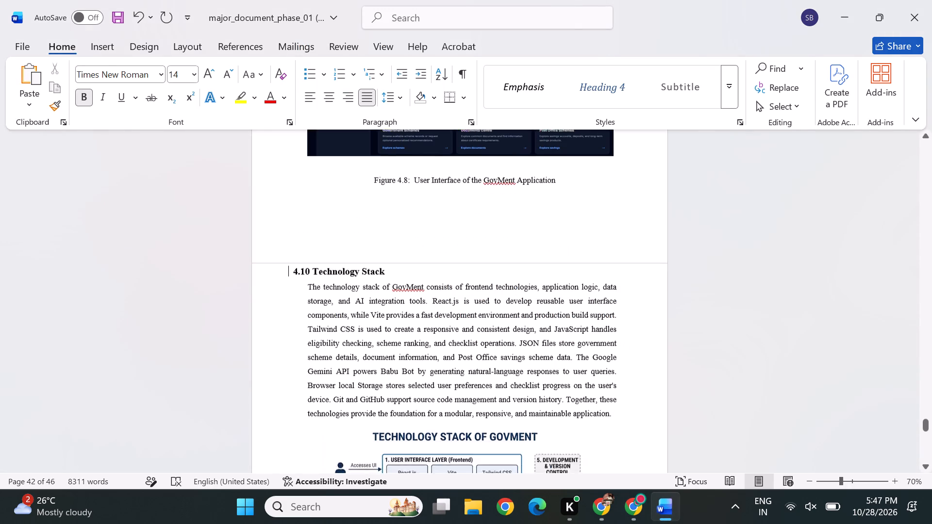
scroll(470, 378, "down", 1)
scroll(448, 288, "up", 1)
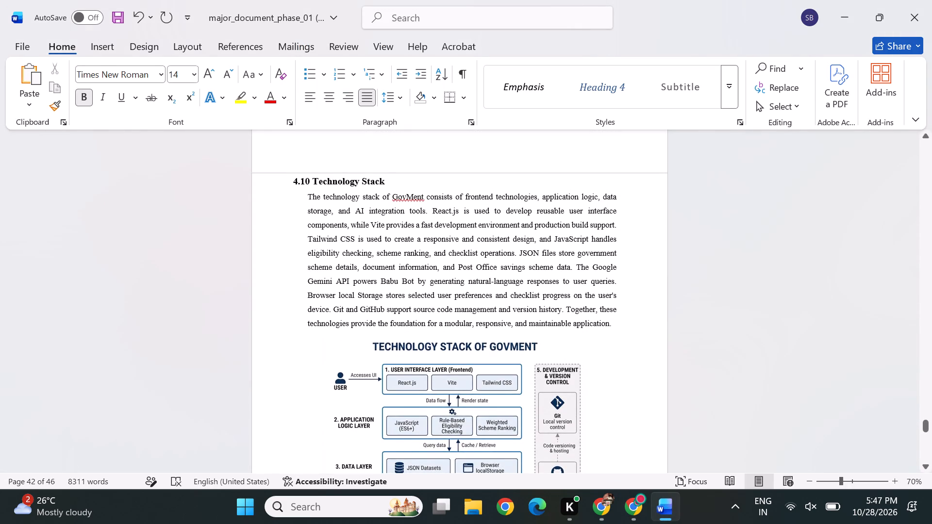
scroll(415, 327, "down", 1)
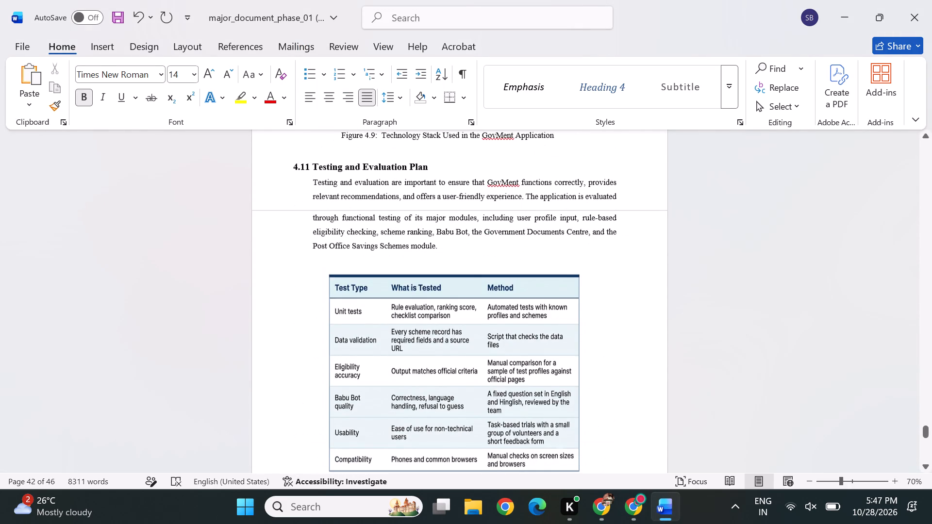
left_click(289, 169)
key("Return")
key("Return")
key("Return")
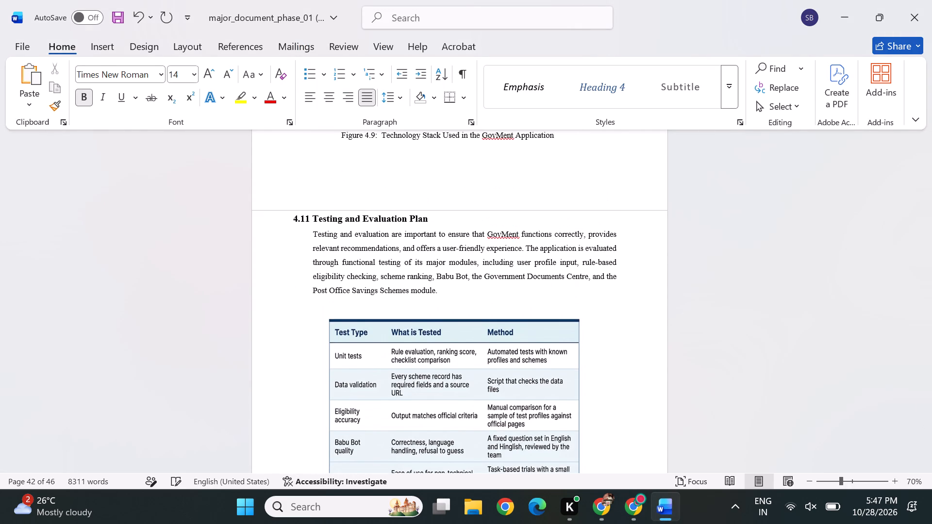
Insert two empty lines above the "4.12 Privacy and Security" heading to push it onto a new page.
scroll(394, 234, "down", 1)
scroll(442, 332, "down", 1)
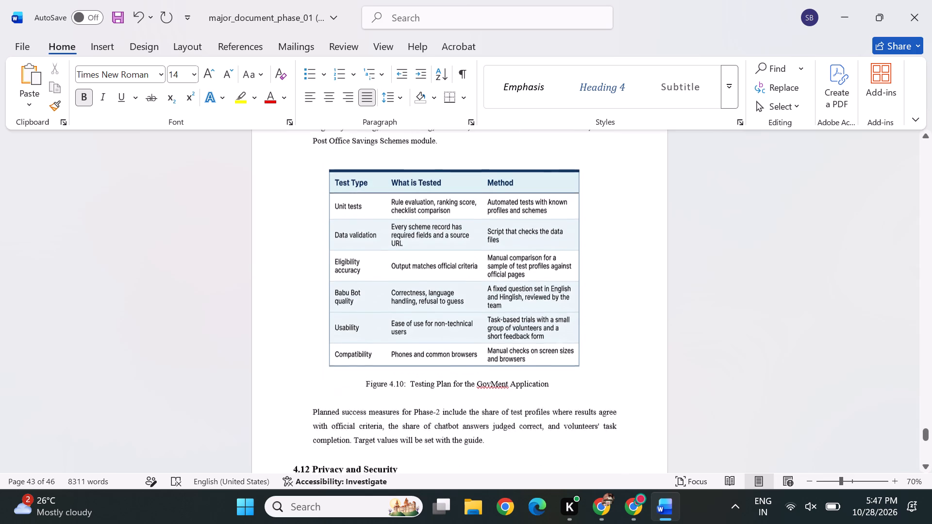
scroll(442, 332, "down", 1)
left_click(310, 224)
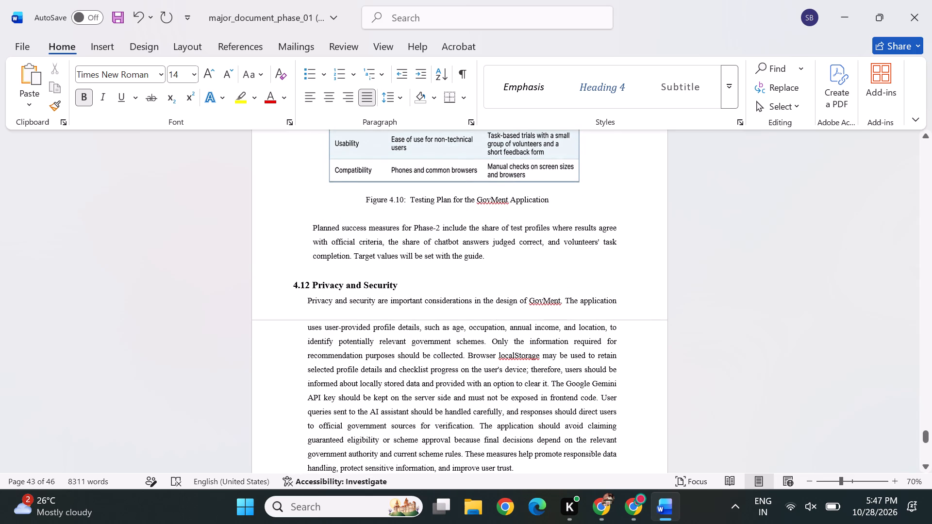
left_click(292, 289)
key("Return")
key("Return")
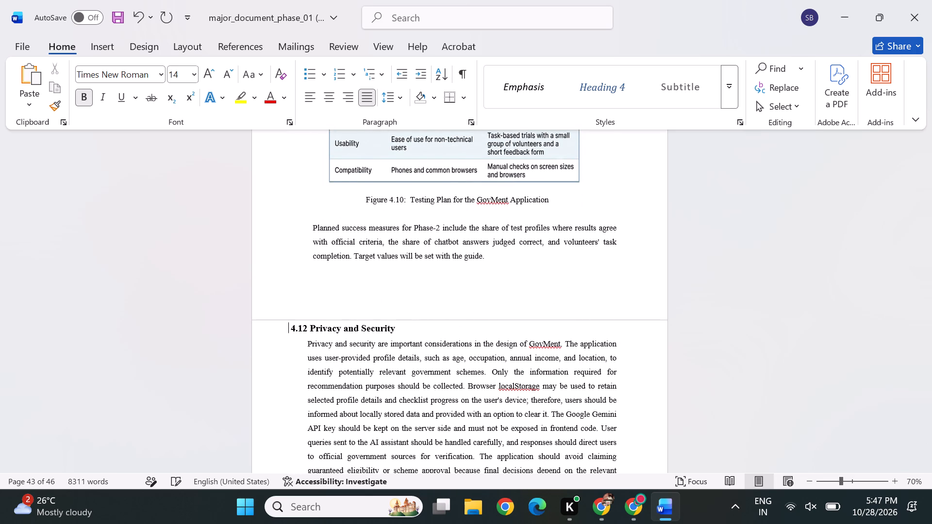
Check how sections 4.11 and 4.12 are laid out in the PDF in Chrome, and return to Word.
left_click(640, 499)
scroll(616, 402, "down", 1)
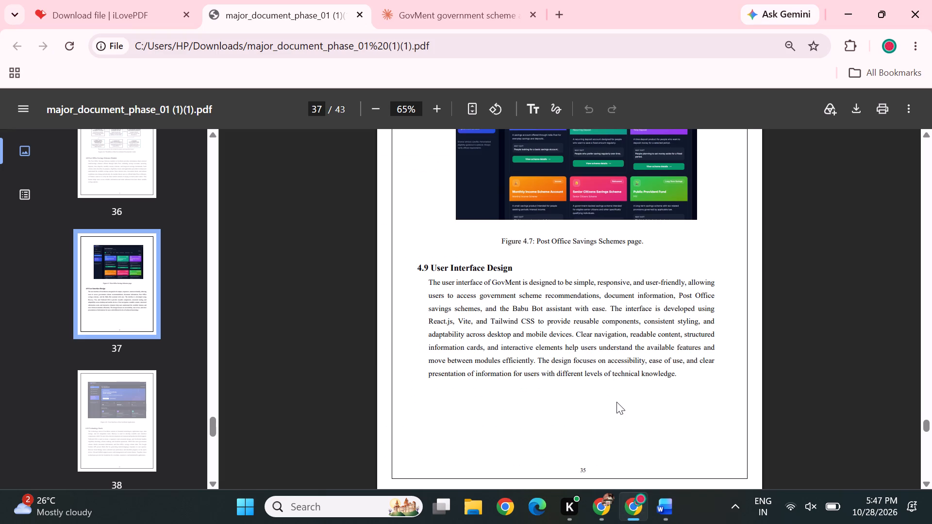
scroll(616, 402, "down", 3)
scroll(614, 362, "down", 1)
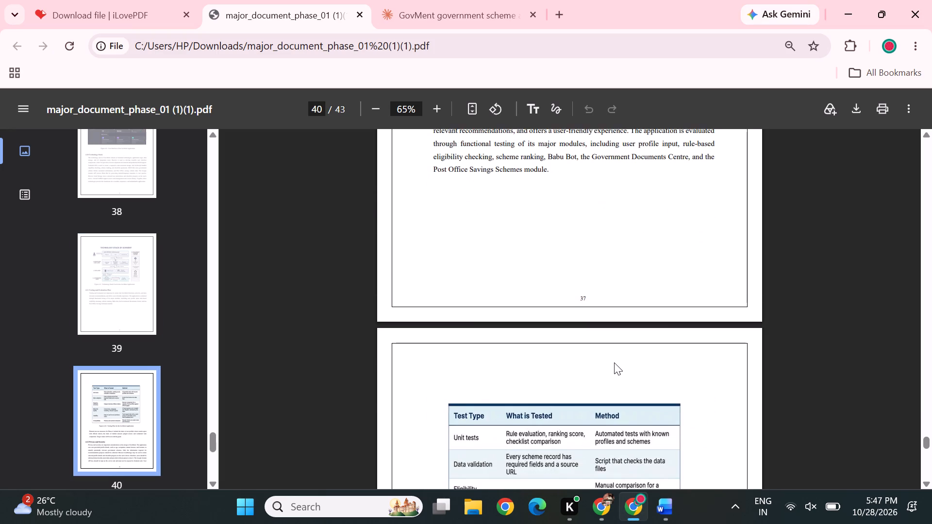
scroll(614, 362, "down", 2)
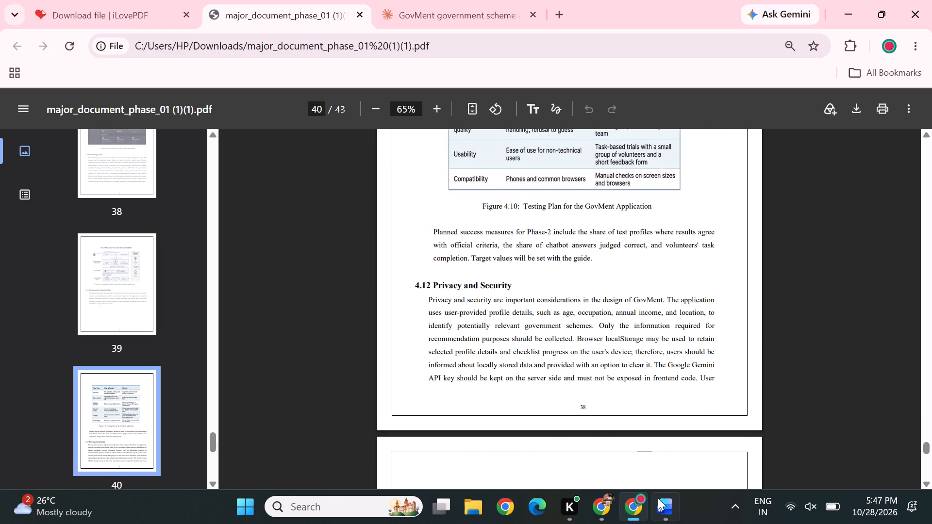
left_click(651, 441)
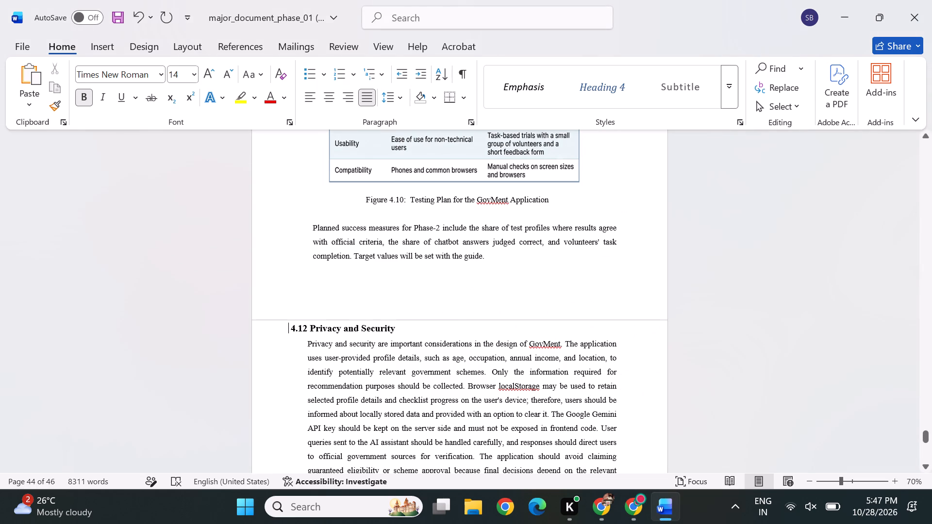
Insert seventeen empty lines above the "4.13 Expected Outcomes and Next Steps" heading so it starts at the top of a new page.
scroll(463, 422, "down", 2)
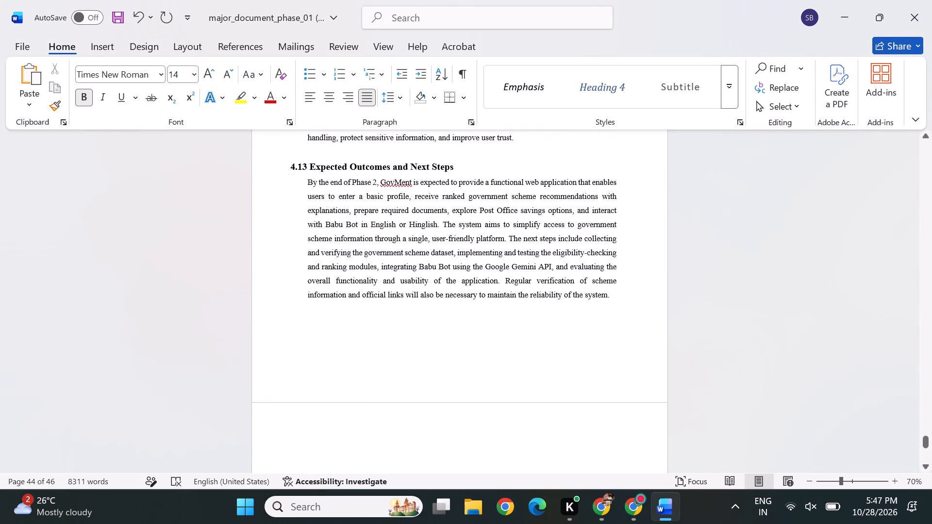
left_click(288, 170)
key("Return")
key("Return")
key("Return")
key("Return")
key("Return")
key("Return")
key("Return")
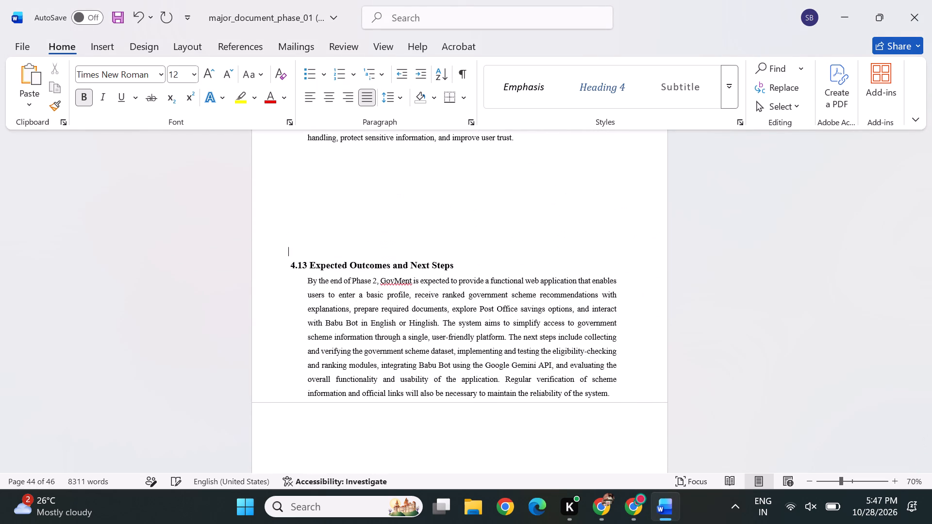
key("Return")
key("Return")
key("Return")
key("Return")
key("Return")
key("Return")
key("Return")
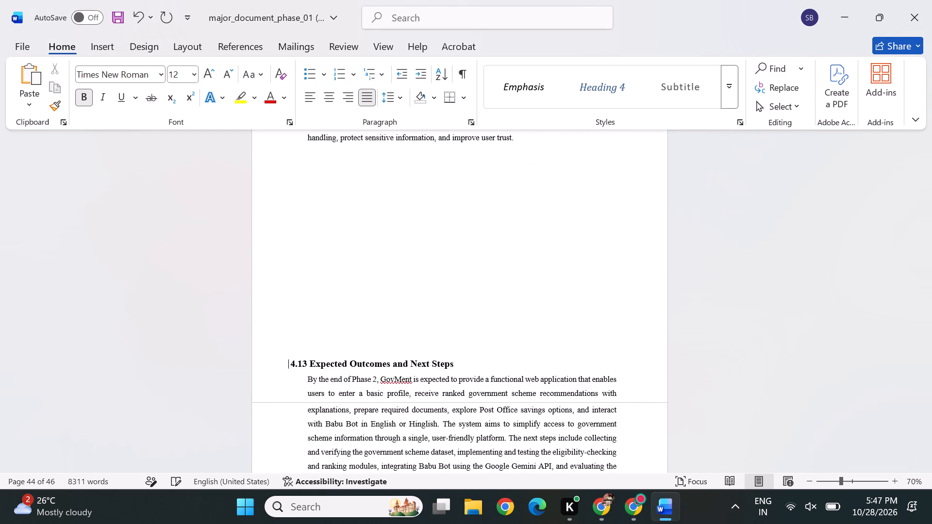
key("Return")
key("Return")
key("Return")
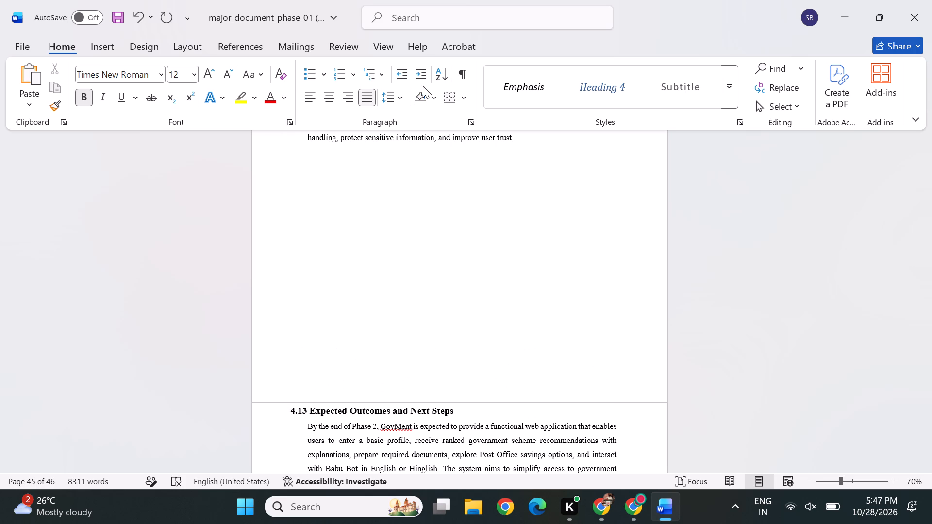
Copy the "4.12 Privacy and Security" section text, including its heading, from the thesis.
scroll(423, 86, "up", 1)
scroll(389, 231, "up", 1)
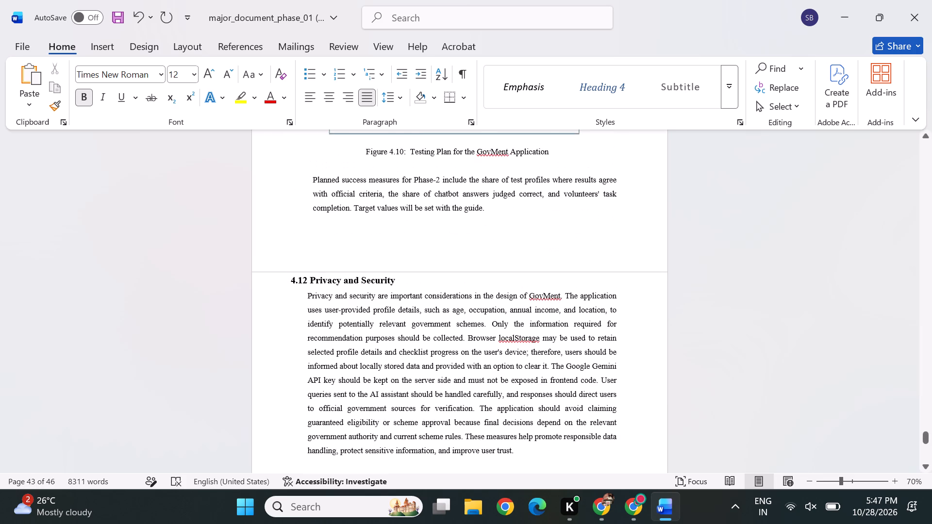
scroll(424, 334, "down", 1)
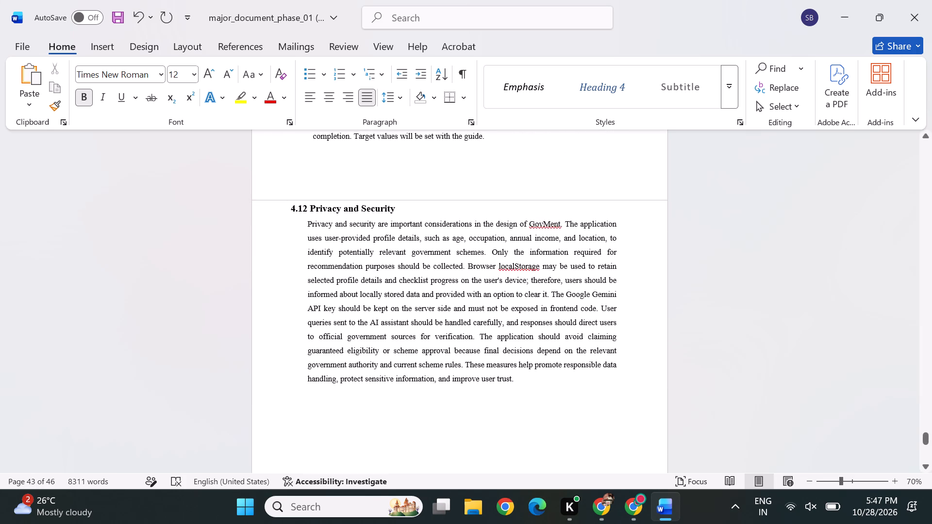
left_click_drag(518, 380, 293, 217)
key("ctrl+c")
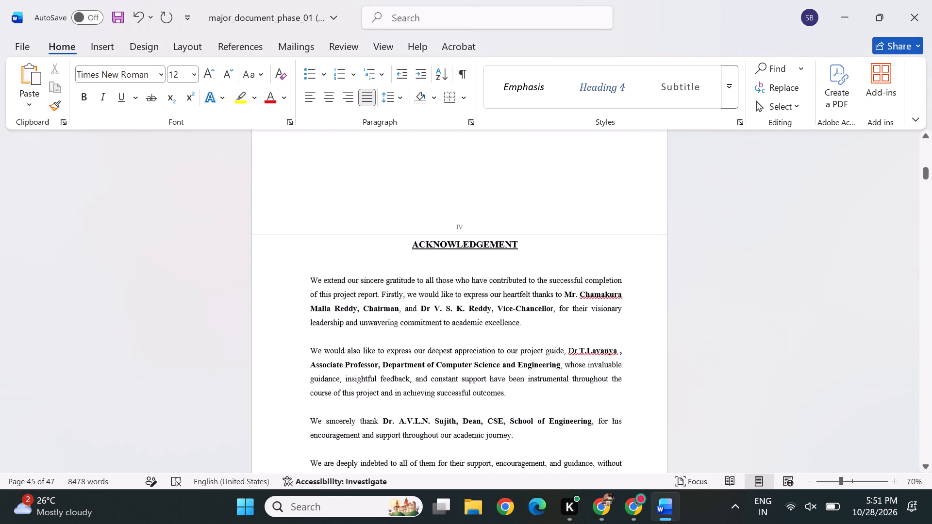
scroll(455, 247, "up", 1)
Add six blank lines below "External Examiner" at the end of the certificate page.
scroll(409, 308, "down", 1)
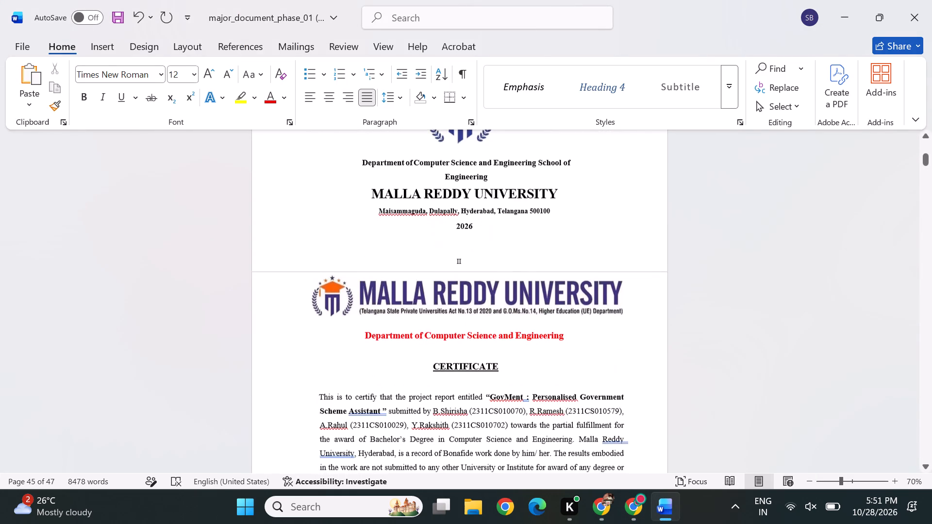
scroll(499, 267, "down", 2)
scroll(491, 333, "down", 1)
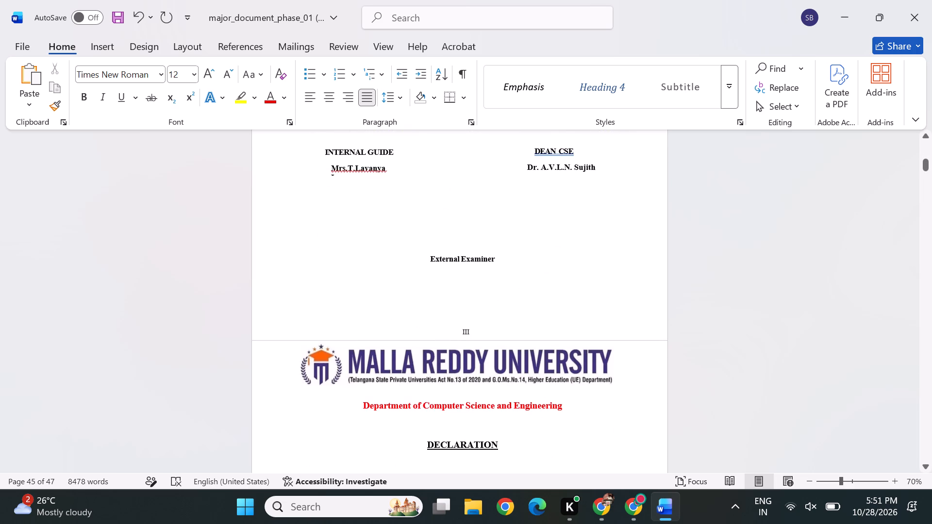
left_click(461, 320)
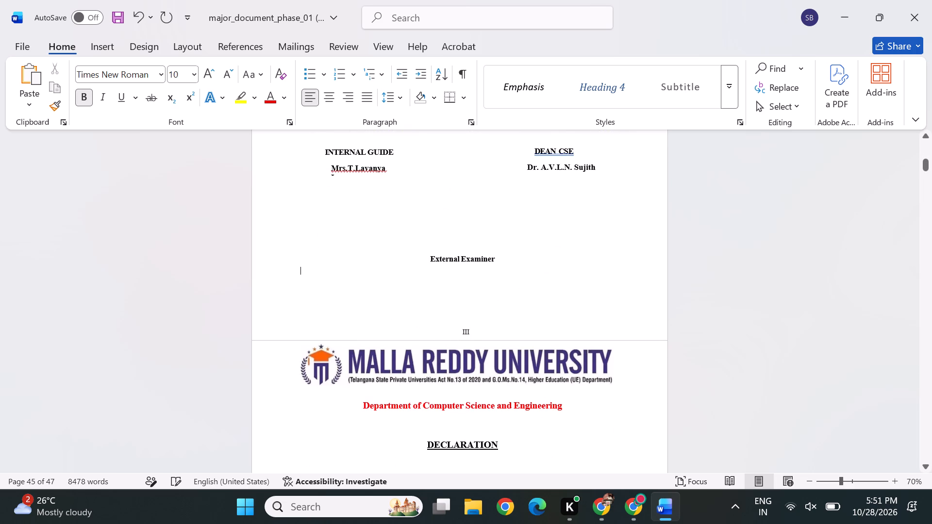
key("Return")
key("Return")
key("Return")
key("Return")
key("Return")
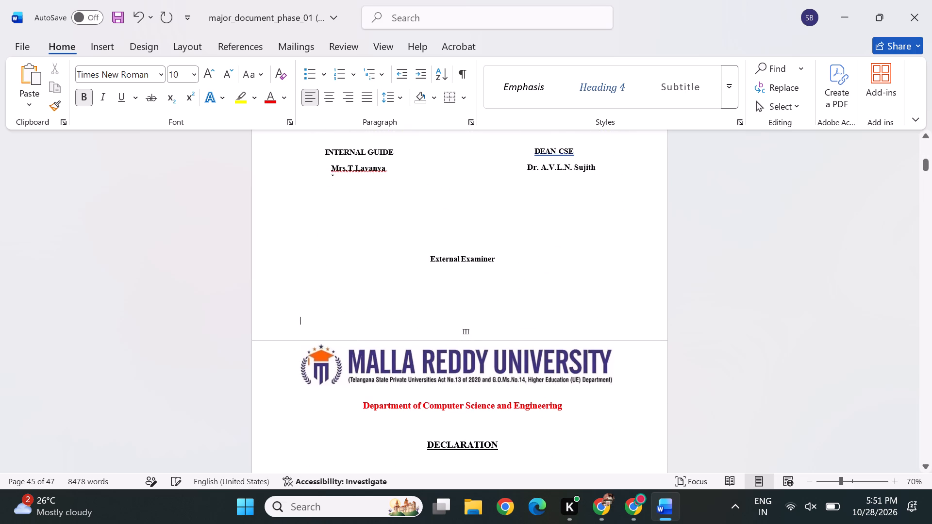
key("Return")
left_click(459, 330)
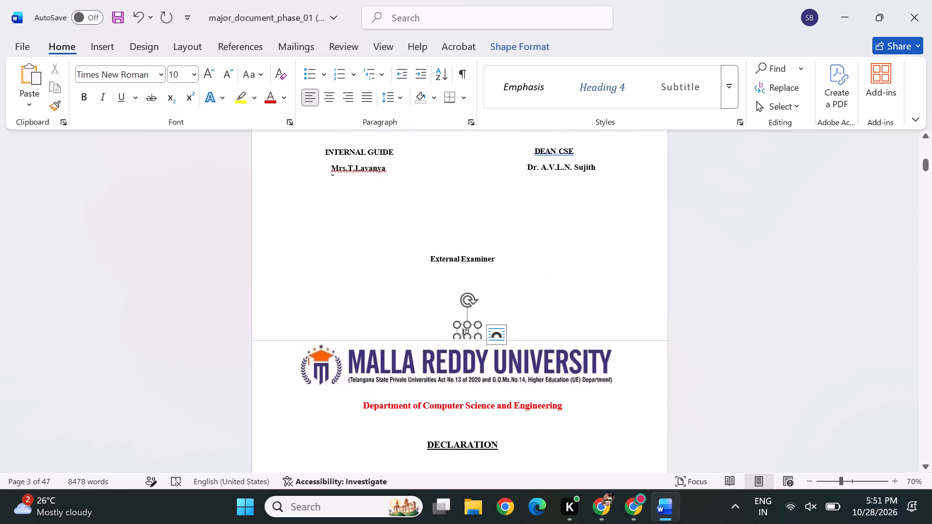
left_click(553, 286)
Look back over the front pages up to the cover and save the thesis document.
scroll(555, 276, "up", 2)
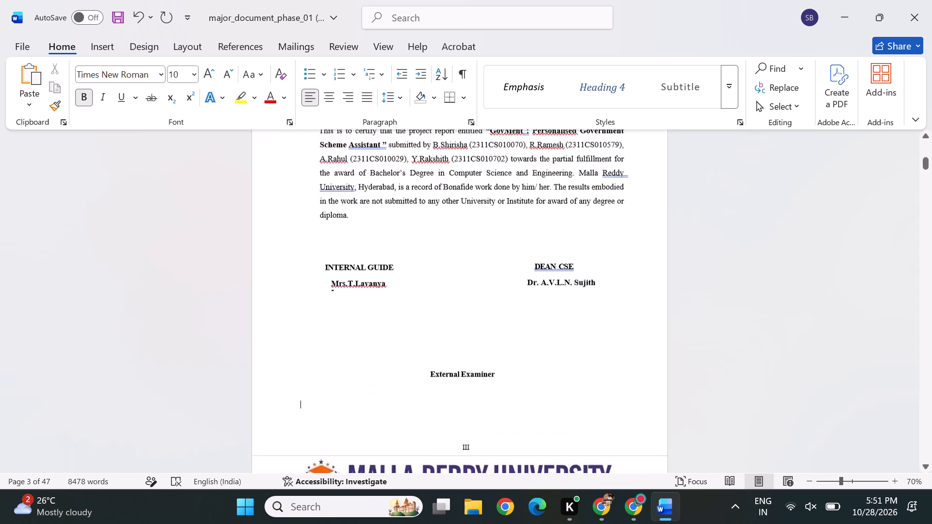
scroll(555, 276, "up", 1)
scroll(510, 286, "up", 1)
scroll(521, 344, "up", 1)
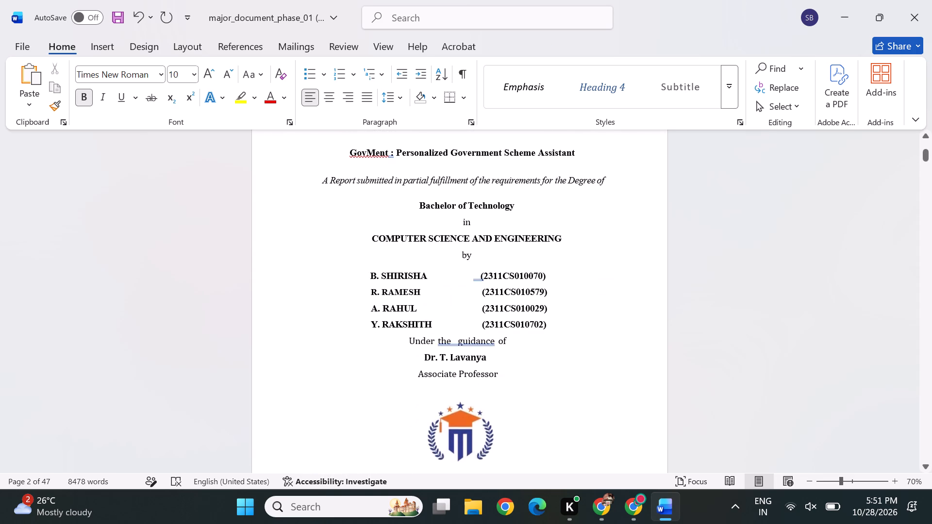
scroll(481, 213, "up", 2)
scroll(524, 254, "up", 2)
scroll(578, 224, "up", 2)
key("ctrl+s")
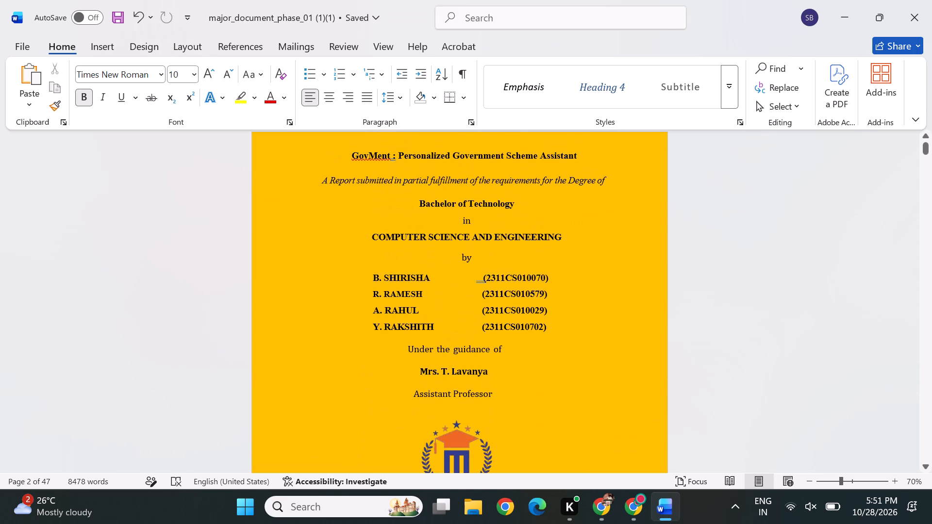
key("ctrl+s")
key("ctrl+s")
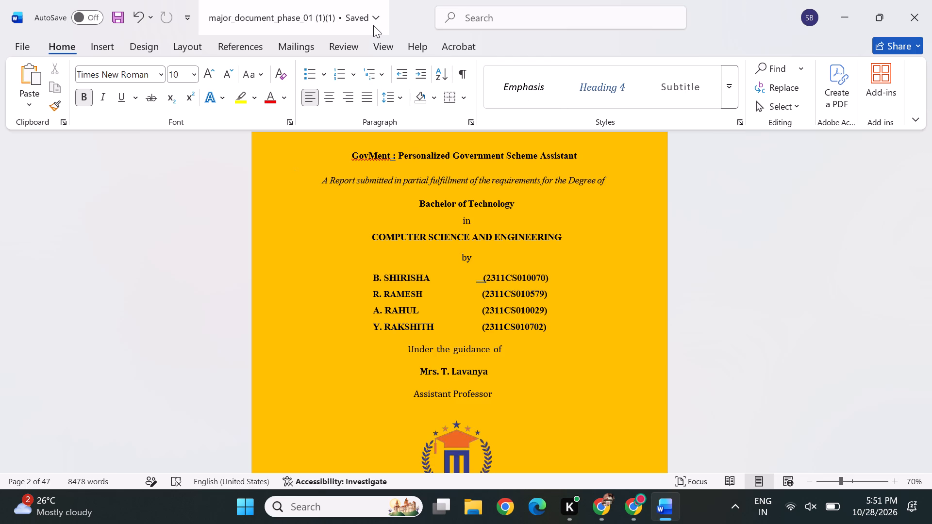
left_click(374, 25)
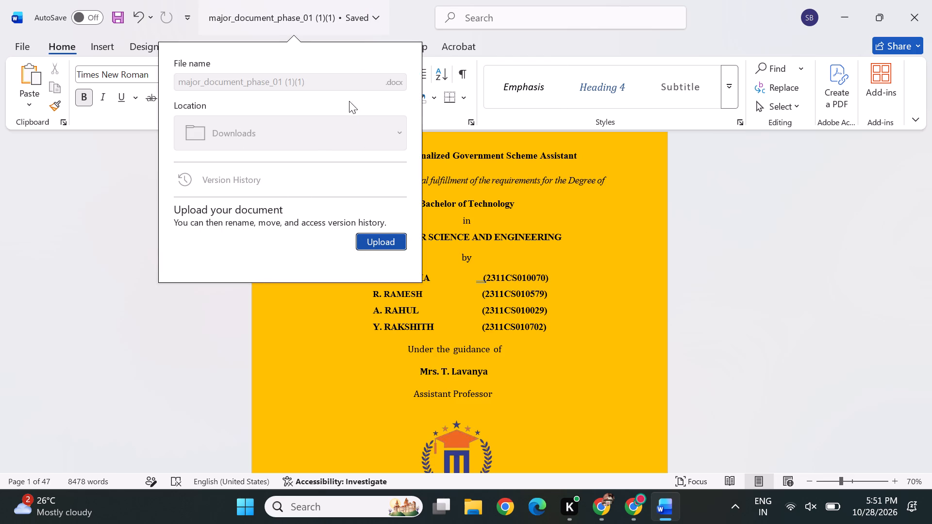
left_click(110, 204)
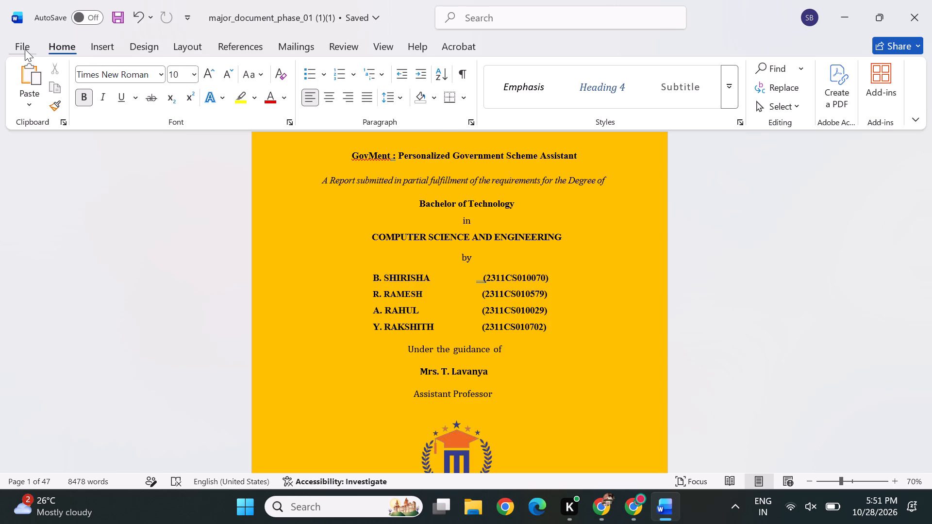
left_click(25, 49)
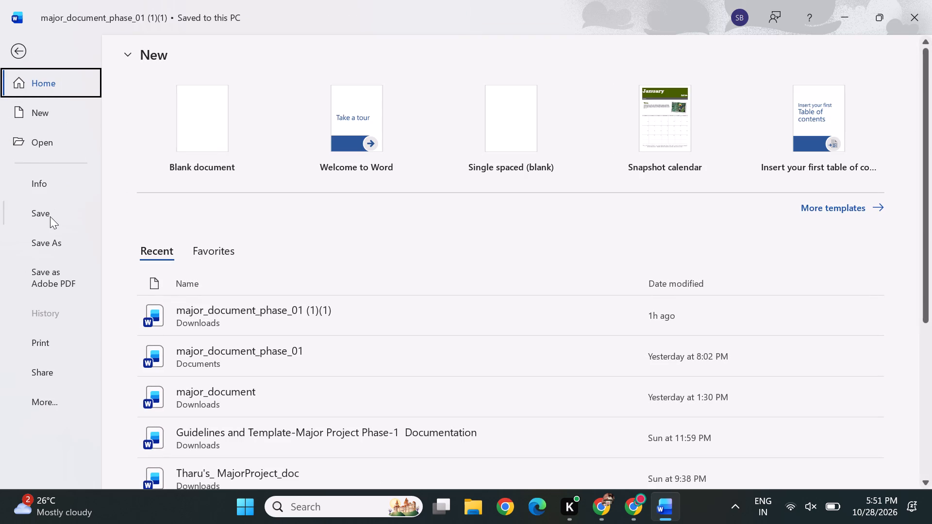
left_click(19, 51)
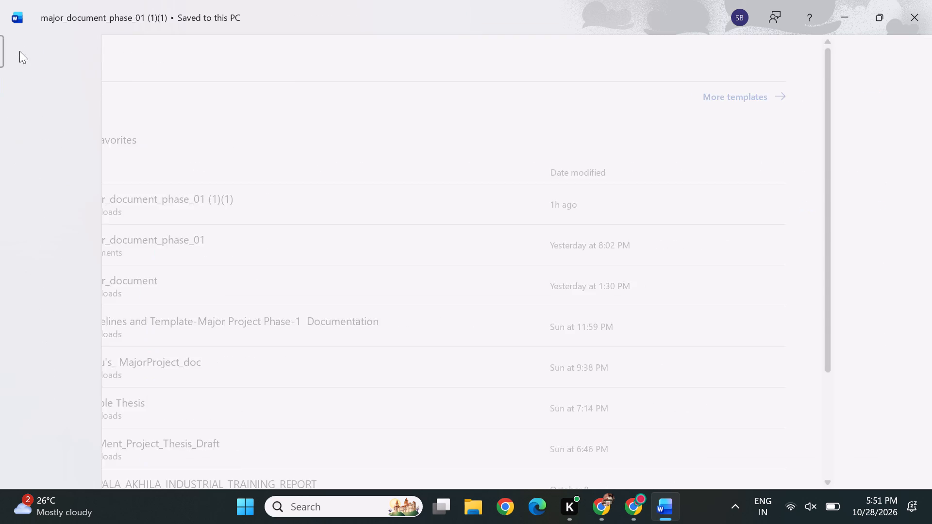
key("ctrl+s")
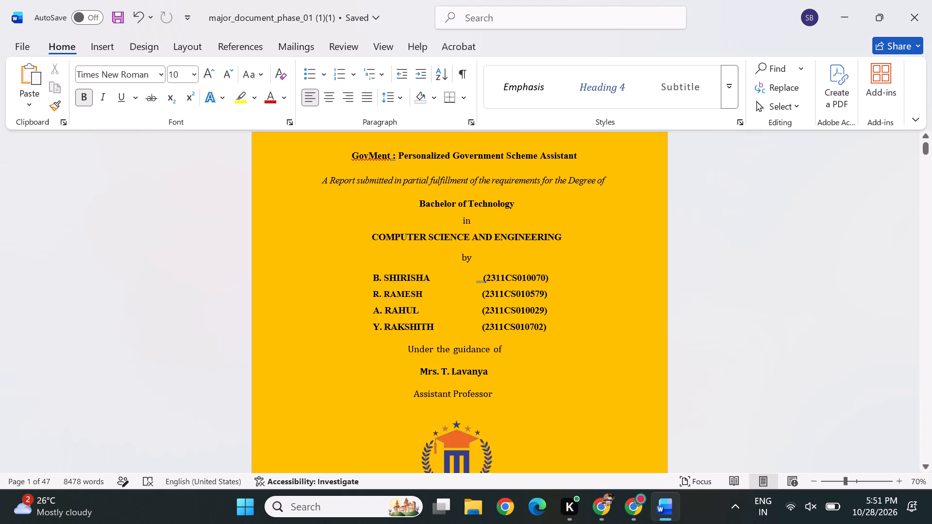
In Chrome, search the web for "pdf o word", open iLovePDF from the results and go to its Word to PDF converter.
left_click(602, 511)
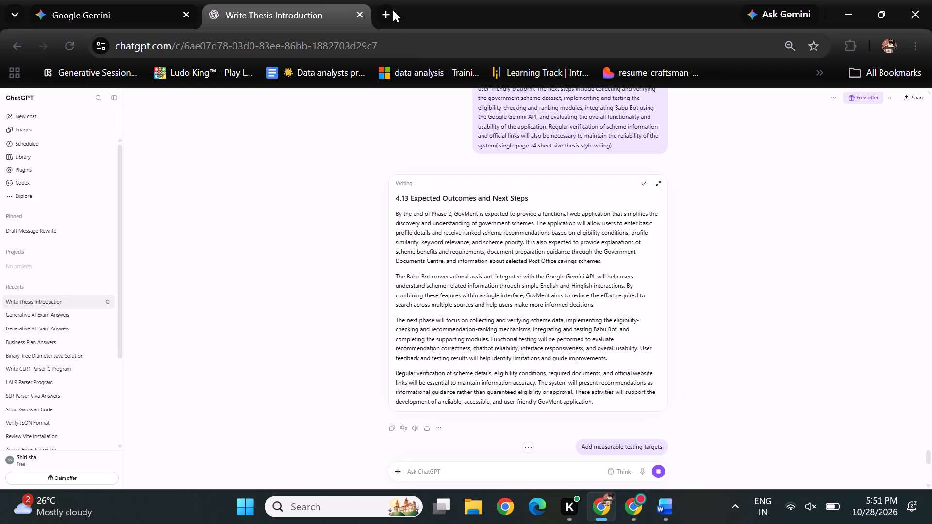
left_click(389, 10)
type("pdf o word")
key("Return")
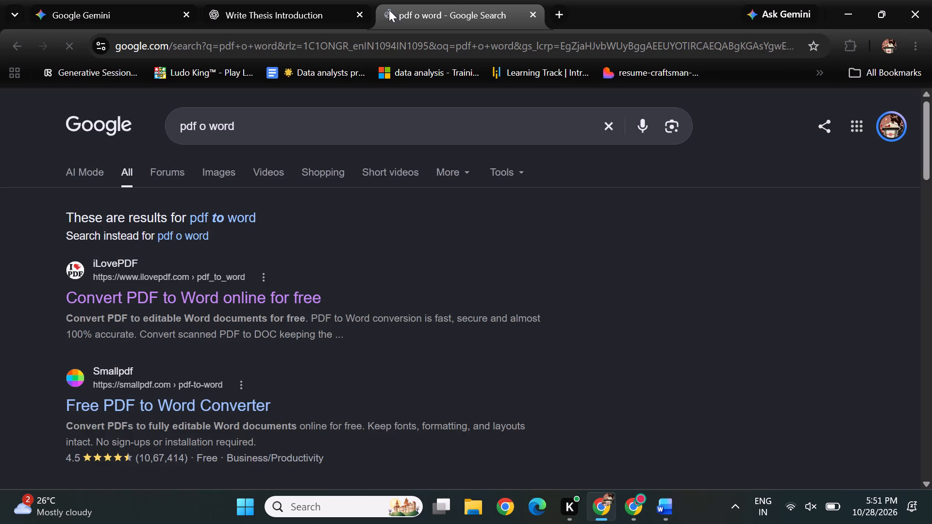
left_click(271, 303)
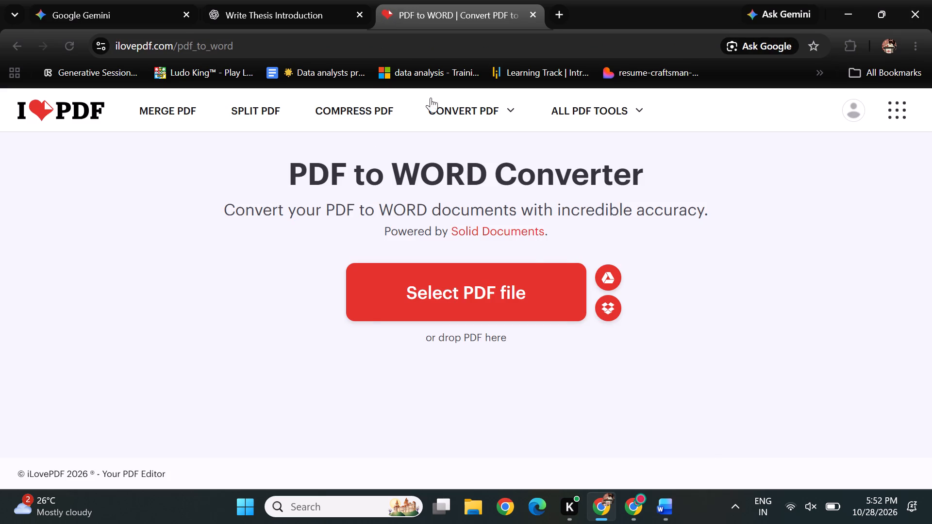
left_click_drag(457, 111, 364, 232)
left_click(364, 232)
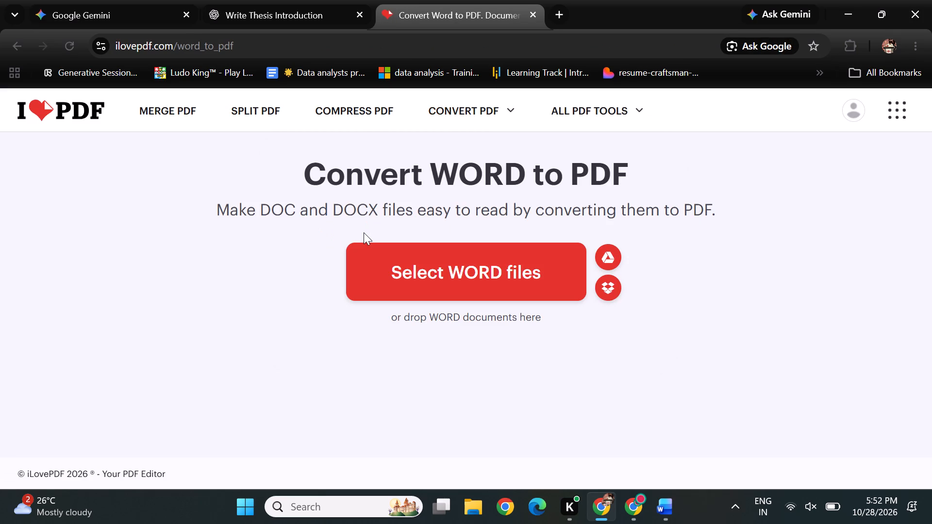
Upload major_document_phase_01 (1)(1) from the Downloads folder and convert it to PDF.
left_click(386, 254)
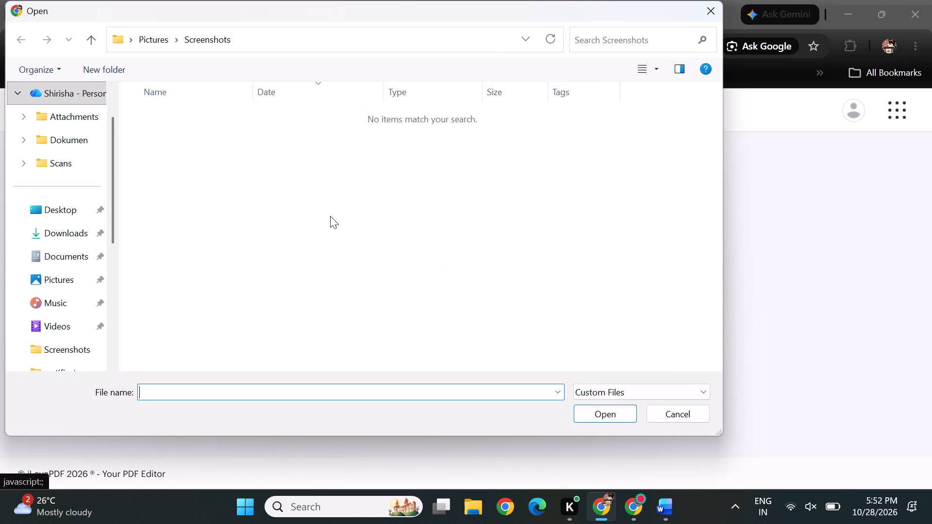
double_click(57, 235)
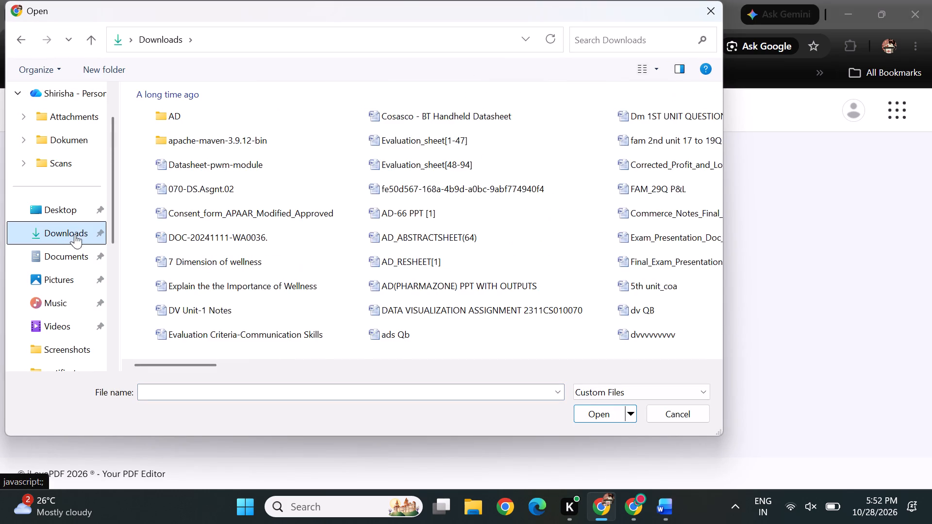
scroll(171, 252, "down", 18)
left_click(213, 120)
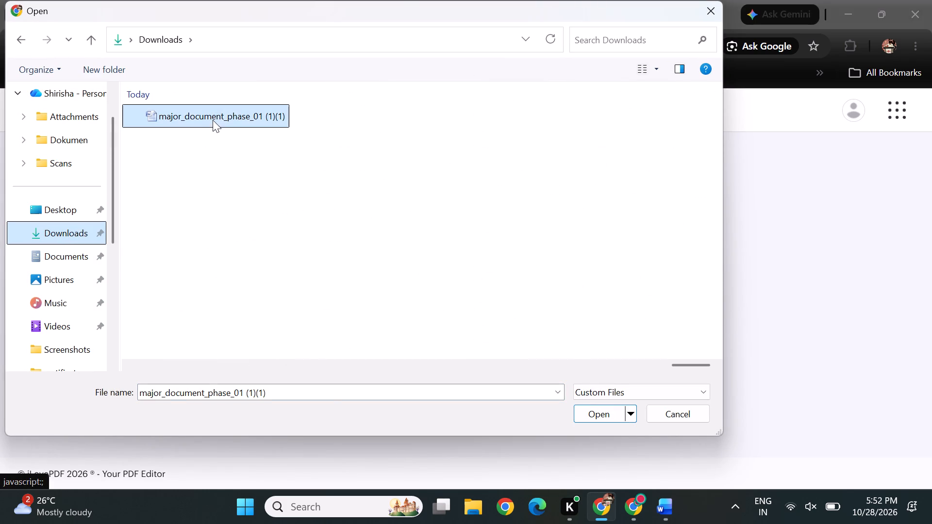
left_click(586, 420)
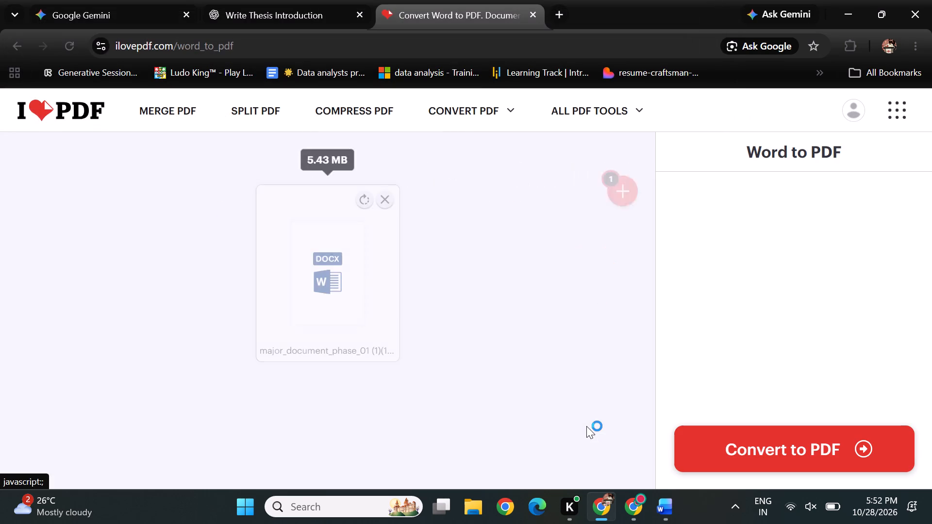
left_click(732, 435)
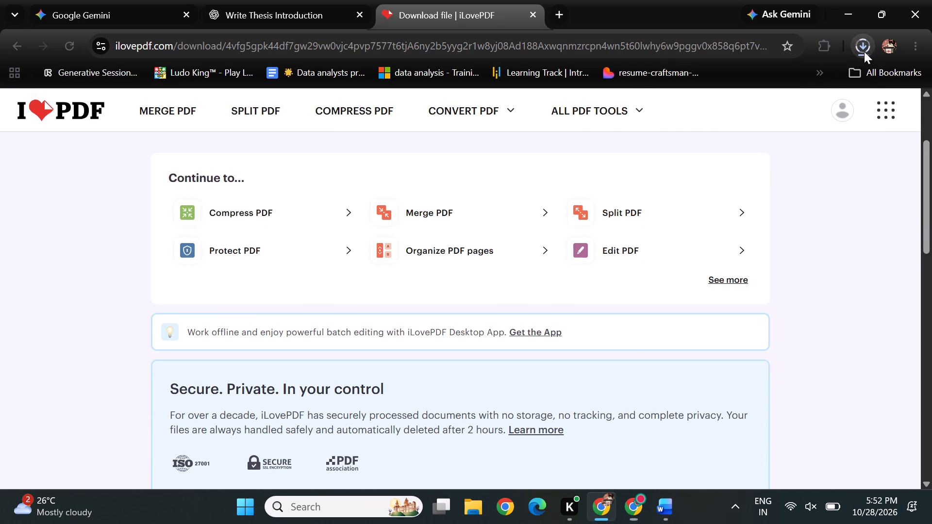
double_click(737, 116)
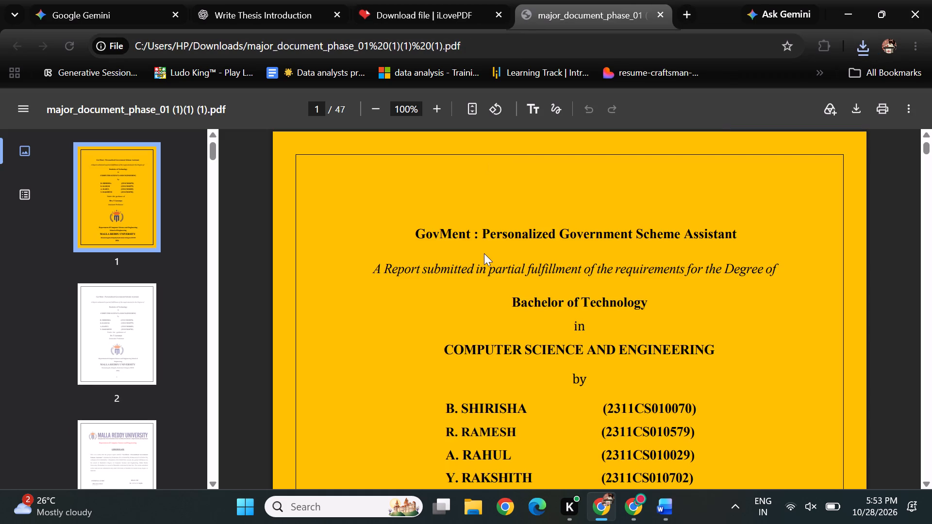
Review the cover and the inner title page of the converted PDF at reduced zoom.
scroll(556, 311, "down", 1)
scroll(589, 361, "down", 1)
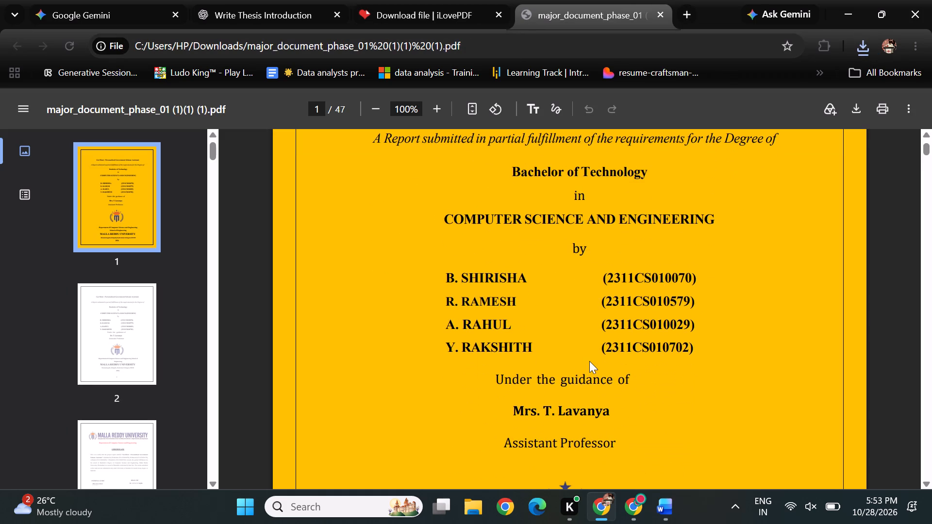
scroll(589, 361, "down", 1)
scroll(654, 354, "down", 1)
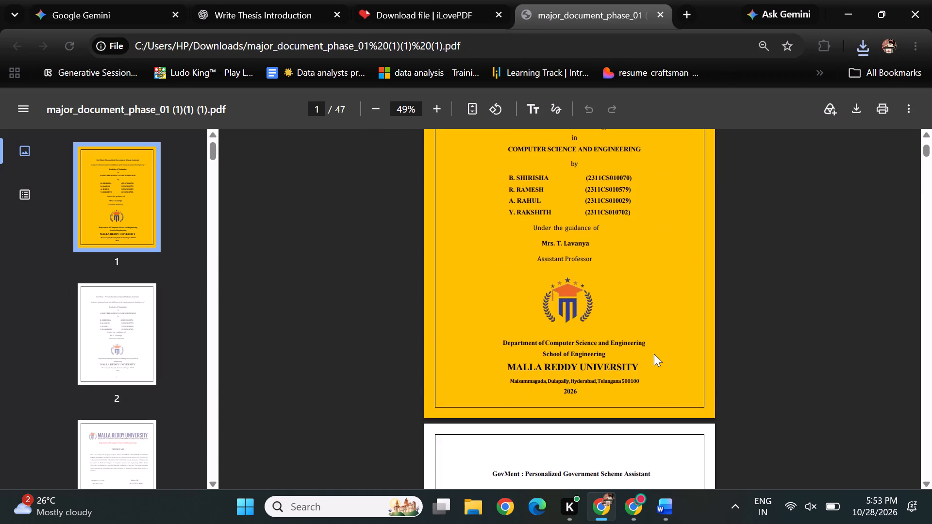
scroll(654, 354, "down", 3)
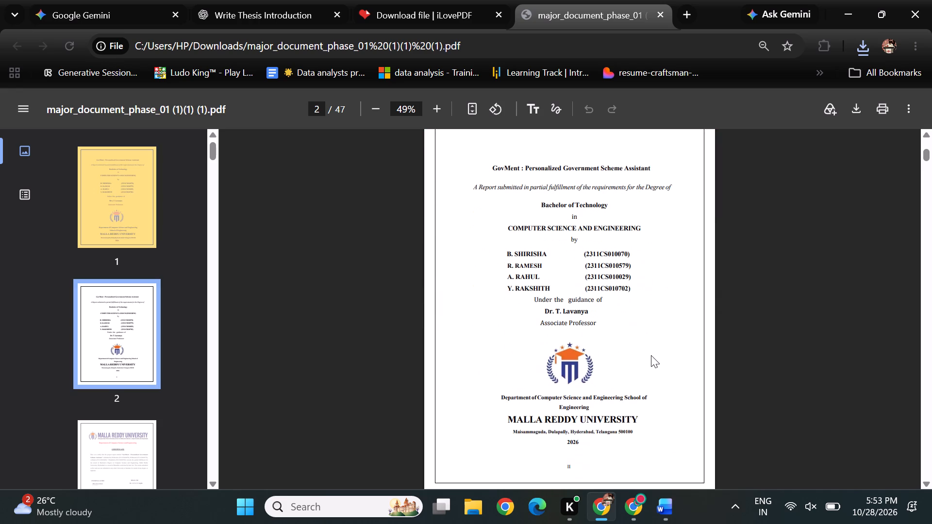
scroll(651, 355, "down", 1)
scroll(589, 457, "down", 1)
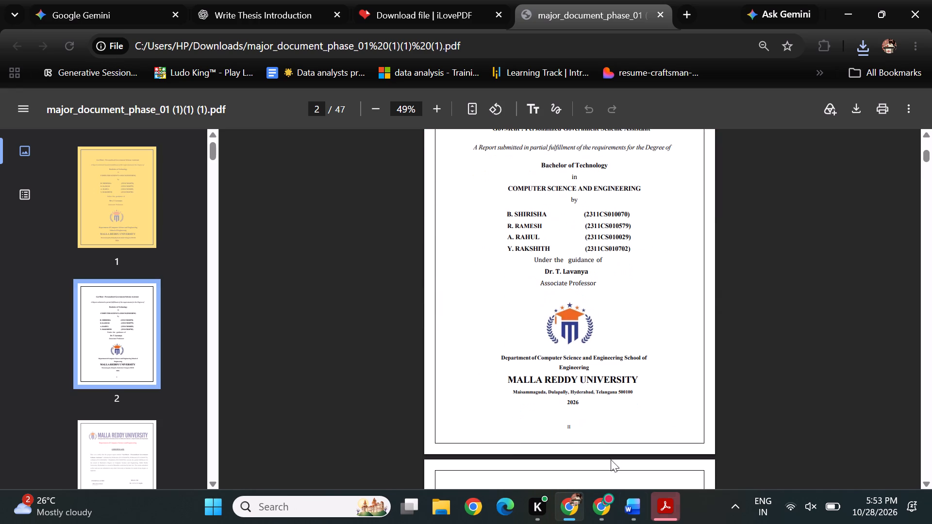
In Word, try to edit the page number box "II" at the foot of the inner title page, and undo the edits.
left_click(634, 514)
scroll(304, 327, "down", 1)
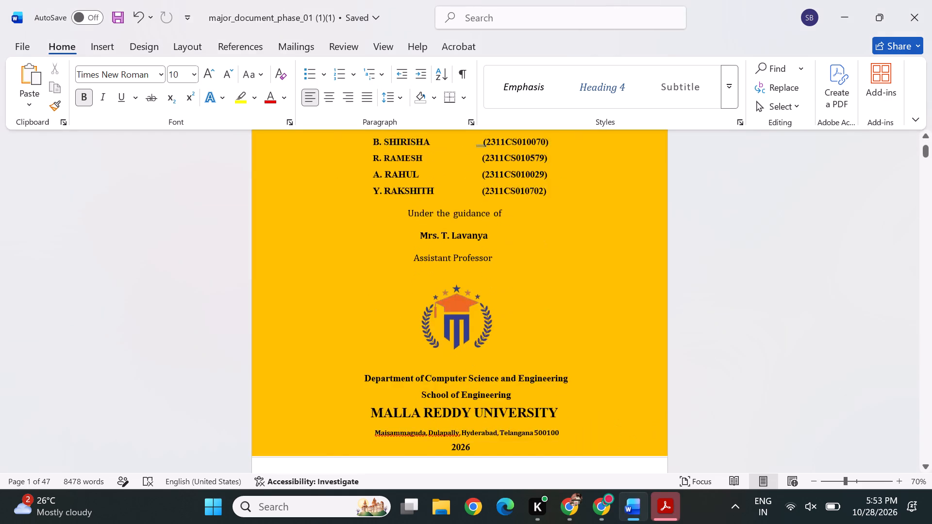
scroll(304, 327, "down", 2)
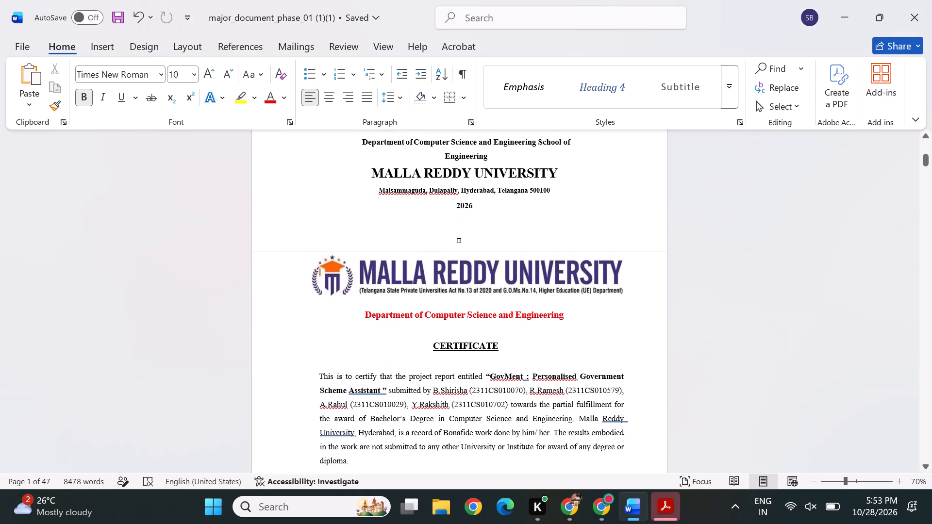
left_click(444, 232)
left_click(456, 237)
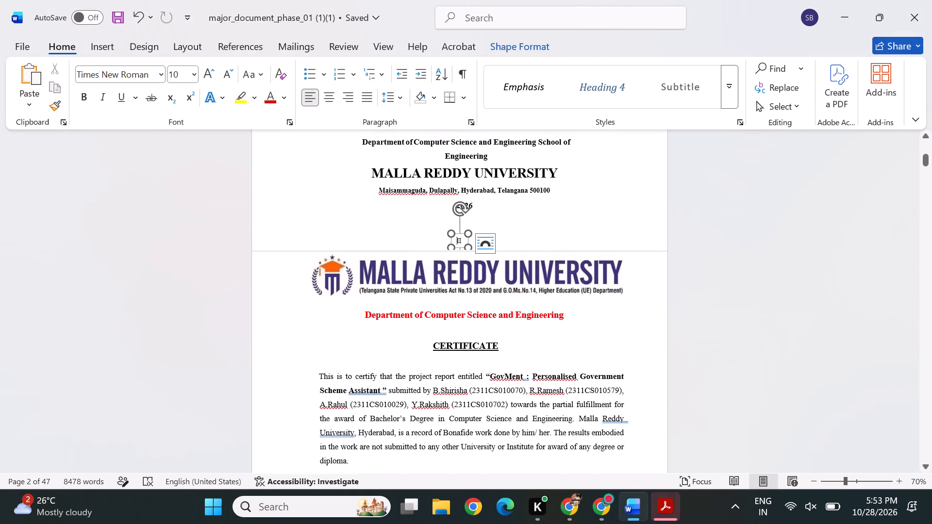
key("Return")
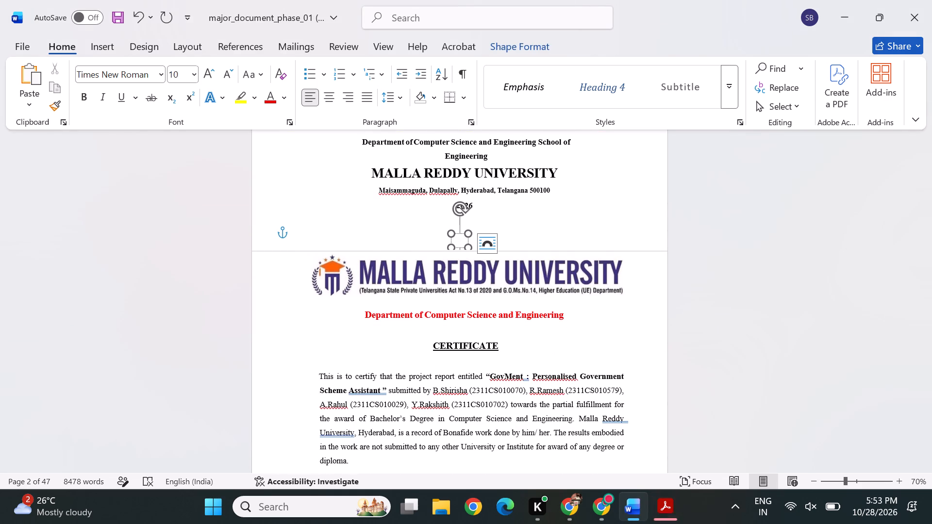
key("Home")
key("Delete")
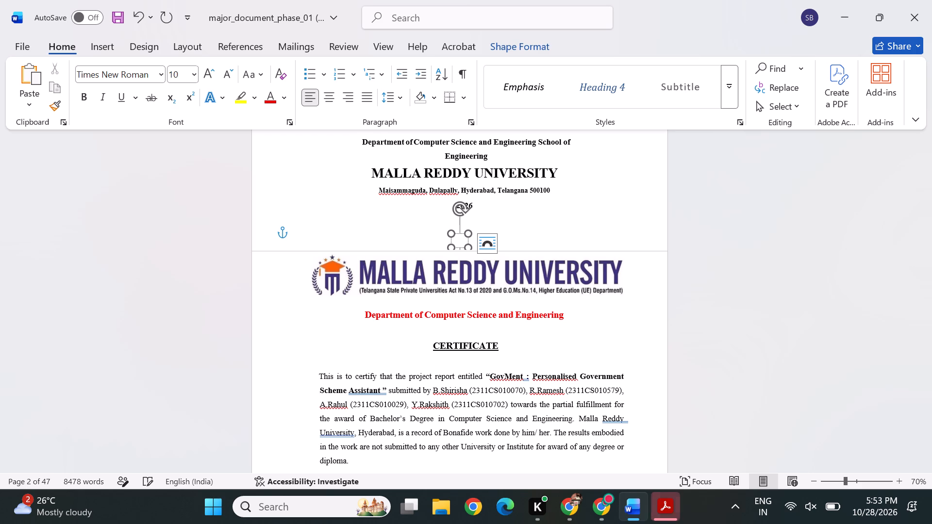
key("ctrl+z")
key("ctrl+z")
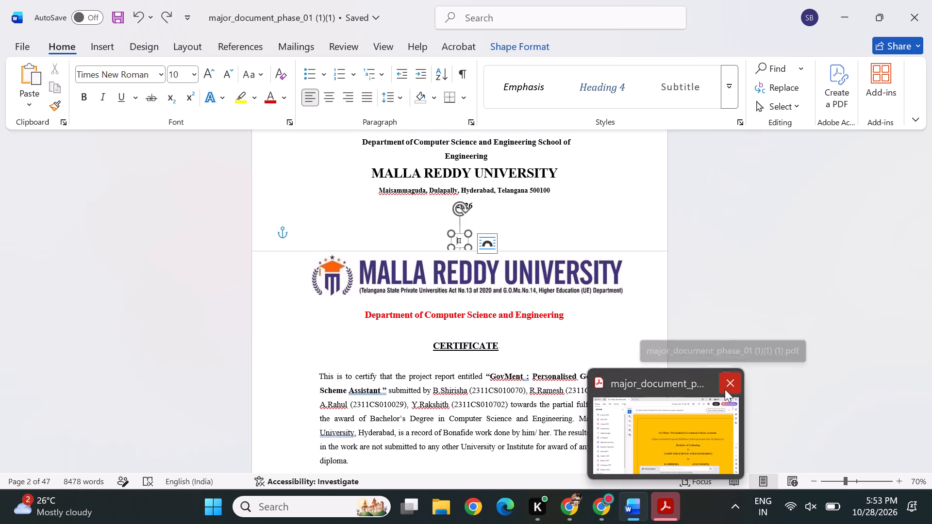
Close the Acrobat window showing the converted PDF.
left_click(725, 389)
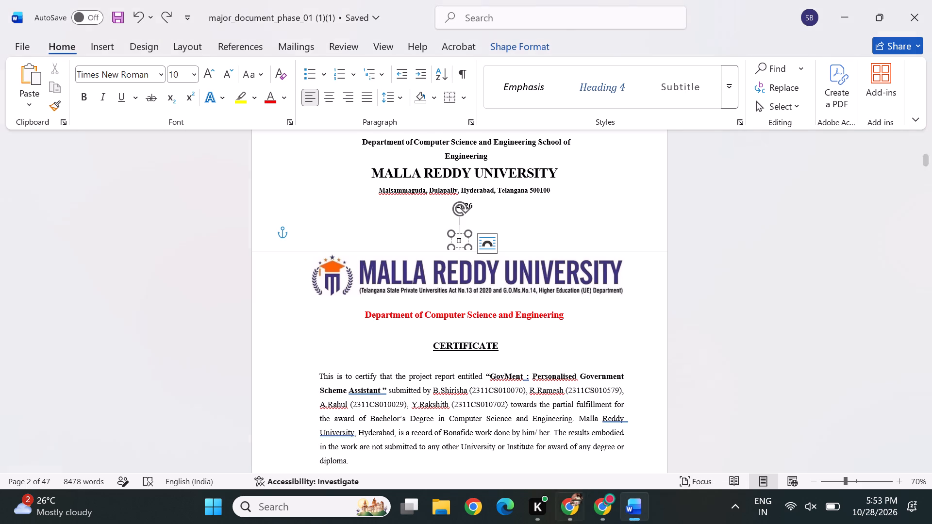
In Chrome, review the certificate, declaration, acknowledgement and abstract pages of the converted PDF, including their page numbers.
left_click(609, 515)
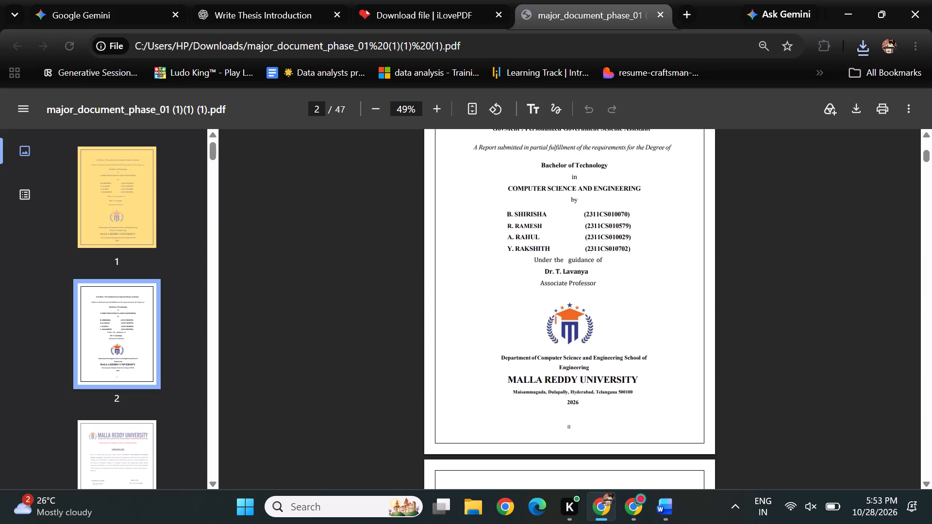
scroll(597, 359, "down", 3)
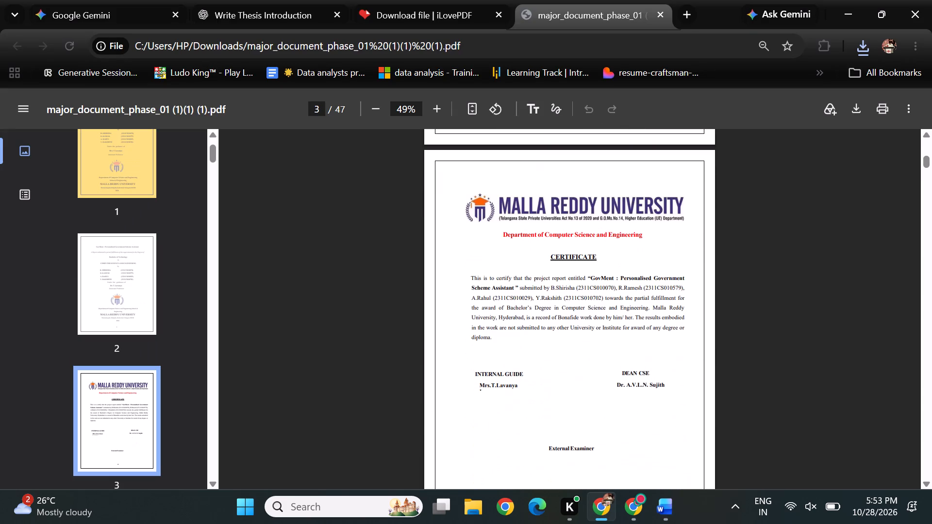
scroll(622, 336, "down", 1)
scroll(612, 463, "down", 1)
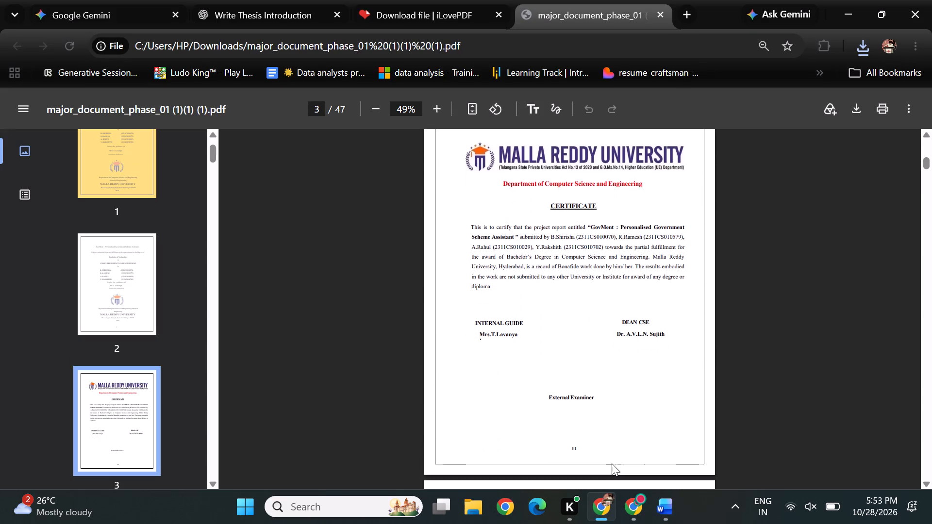
scroll(612, 463, "down", 2)
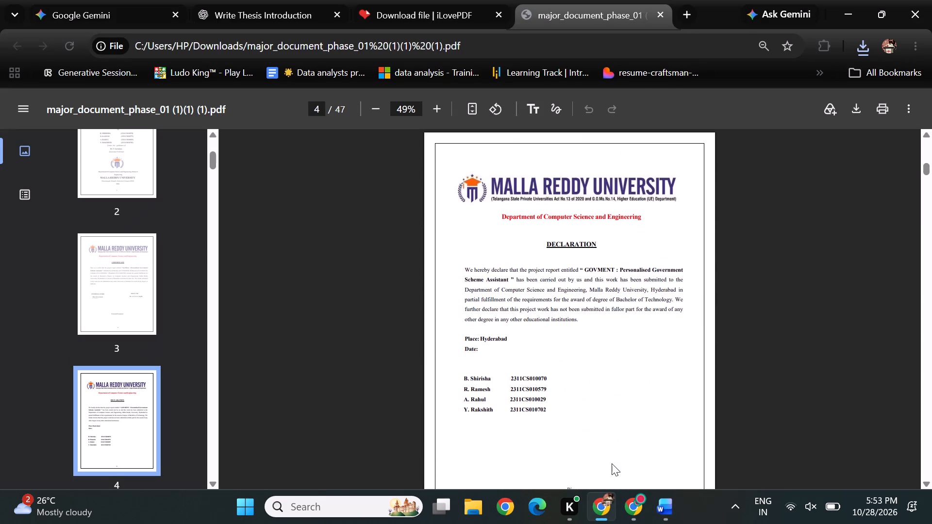
scroll(621, 419, "down", 3)
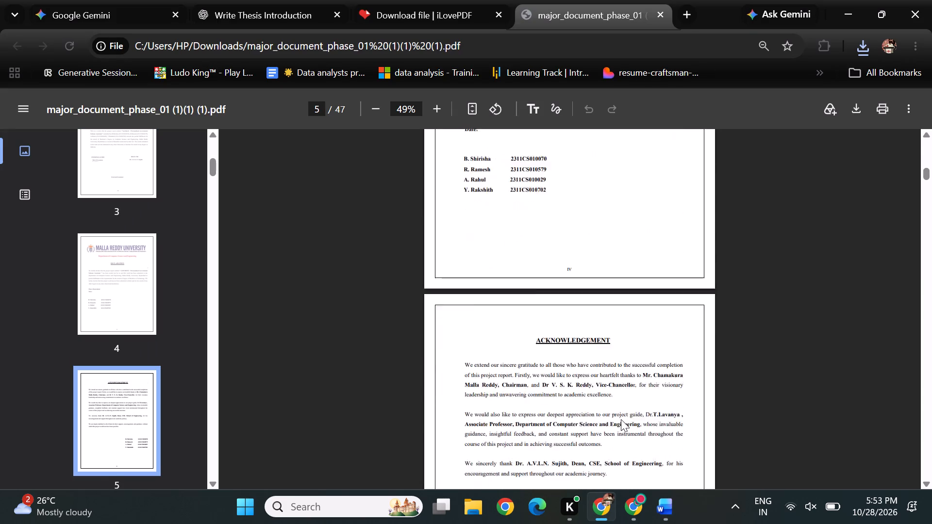
scroll(621, 419, "down", 1)
scroll(614, 362, "down", 1)
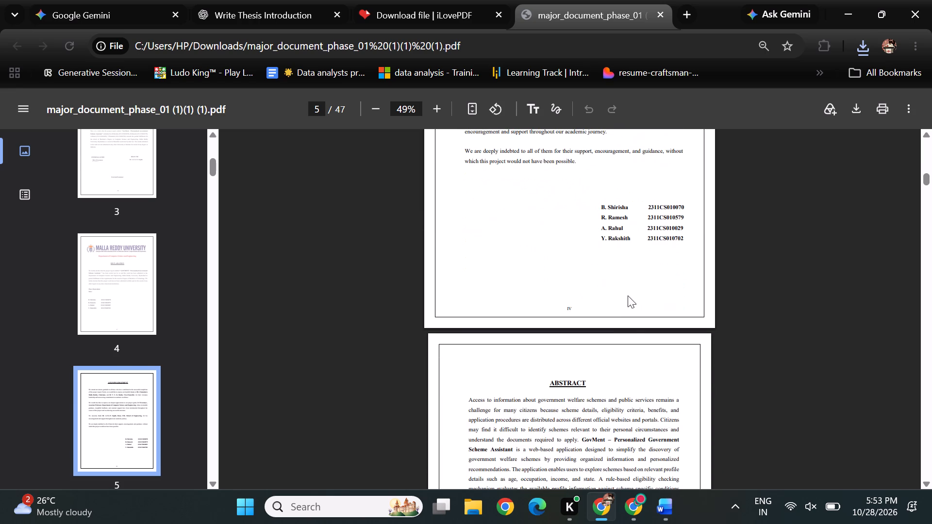
scroll(627, 337, "down", 2)
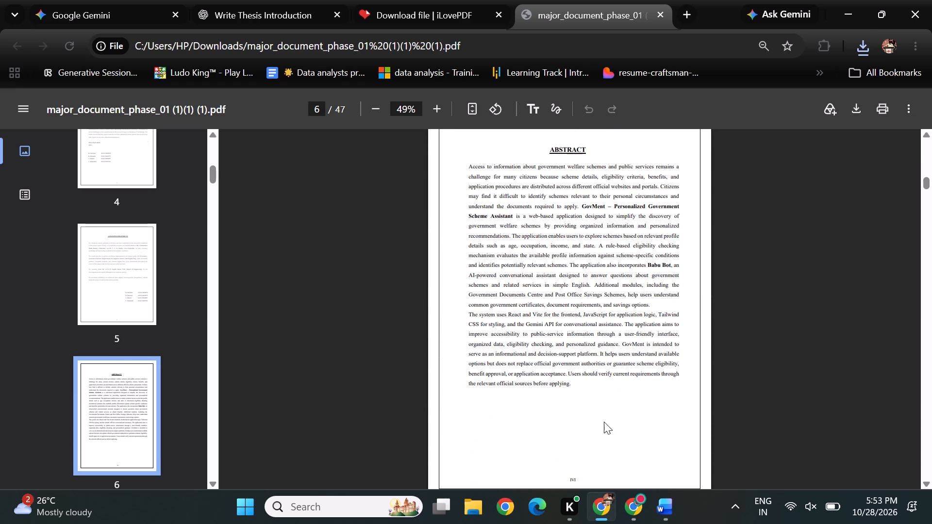
scroll(598, 421, "down", 1)
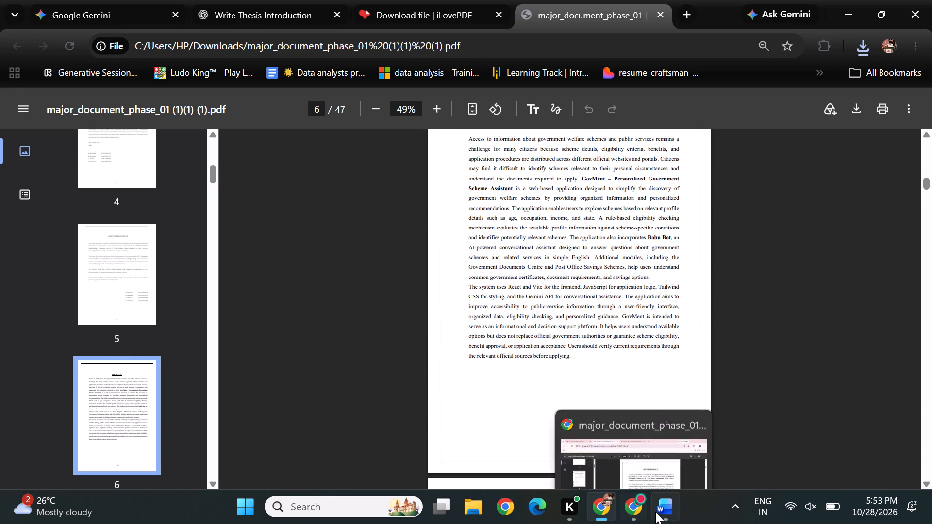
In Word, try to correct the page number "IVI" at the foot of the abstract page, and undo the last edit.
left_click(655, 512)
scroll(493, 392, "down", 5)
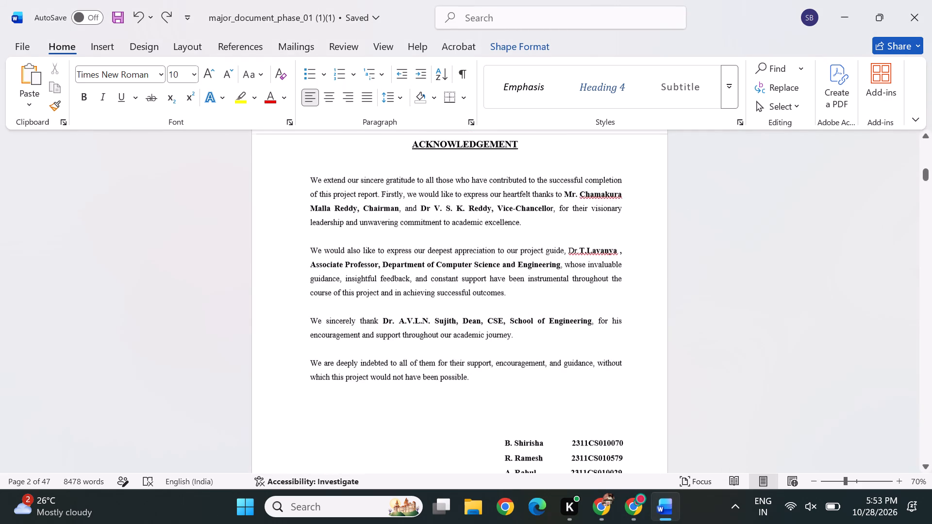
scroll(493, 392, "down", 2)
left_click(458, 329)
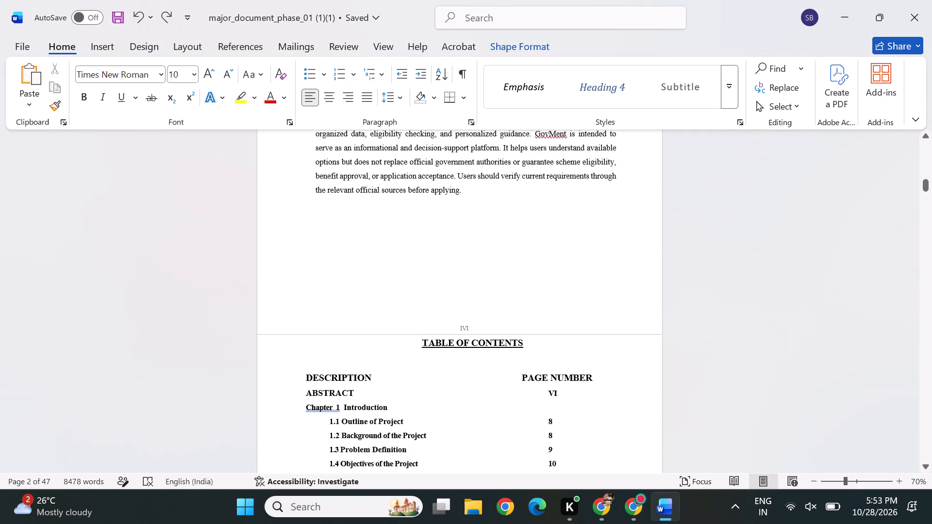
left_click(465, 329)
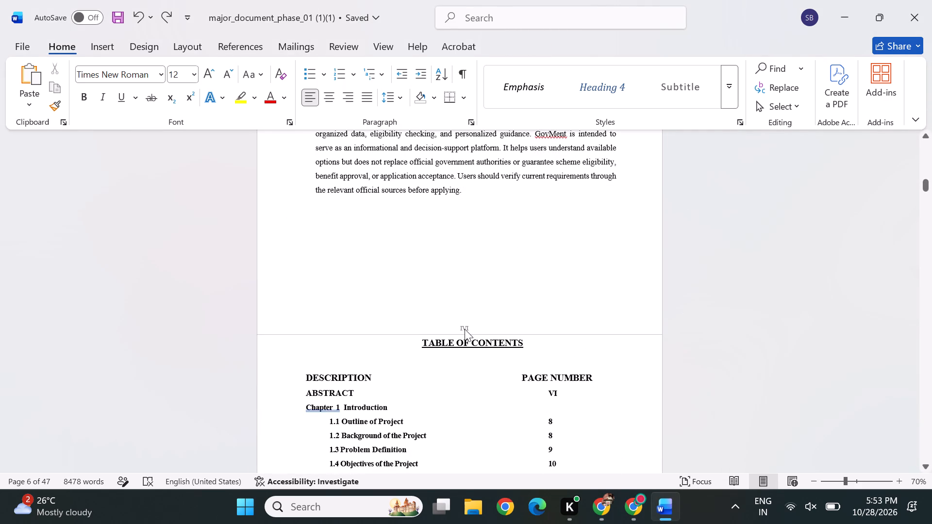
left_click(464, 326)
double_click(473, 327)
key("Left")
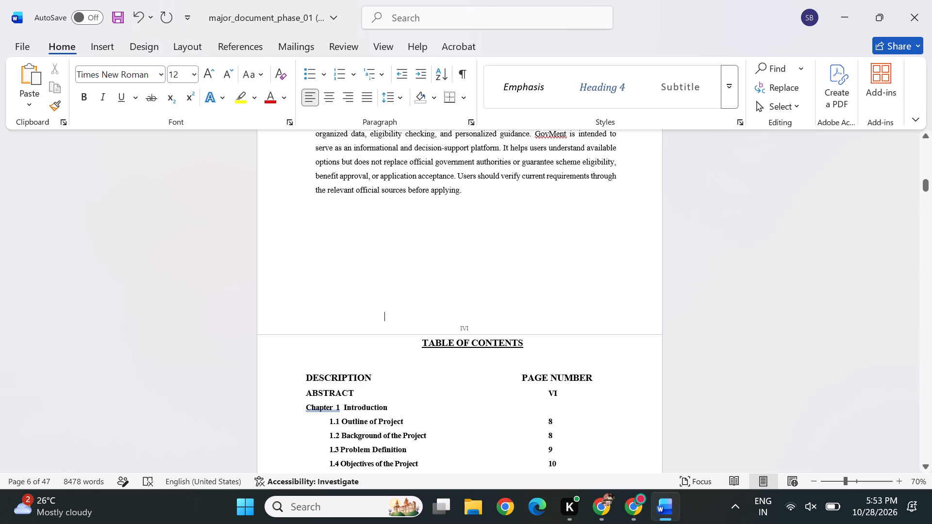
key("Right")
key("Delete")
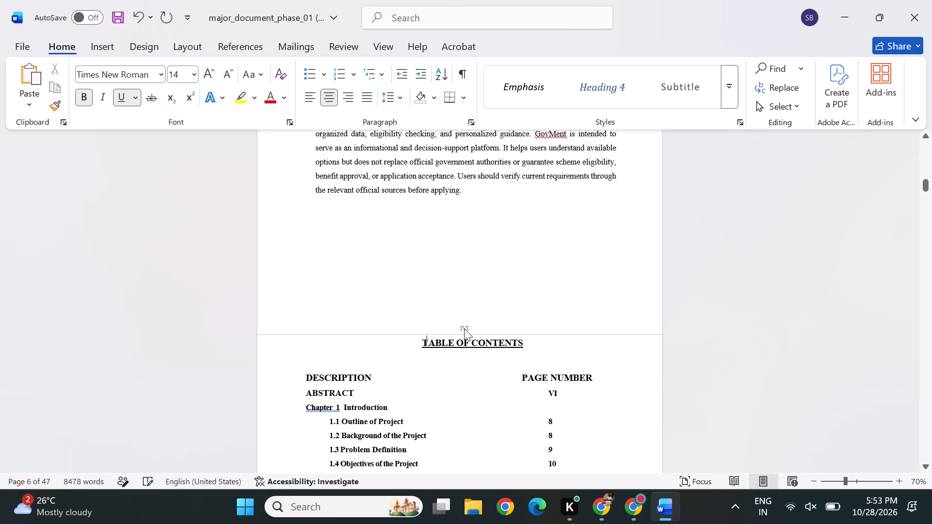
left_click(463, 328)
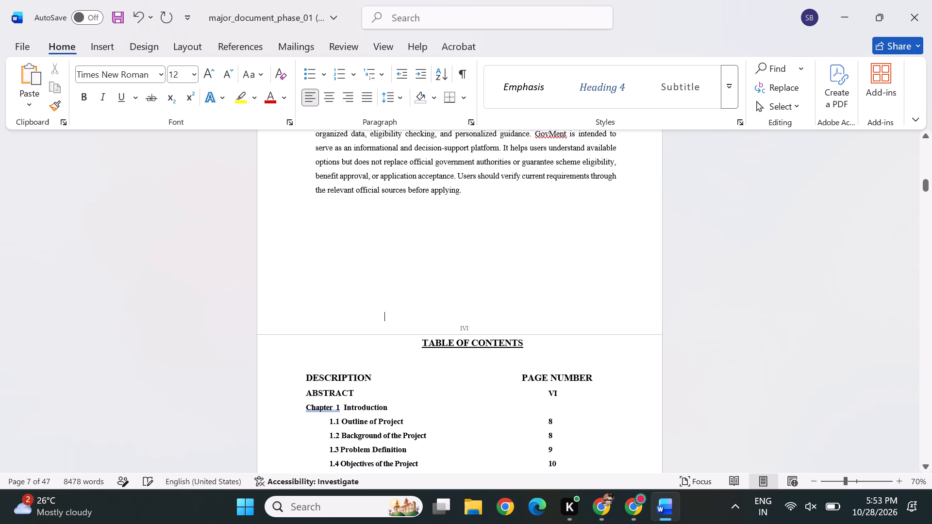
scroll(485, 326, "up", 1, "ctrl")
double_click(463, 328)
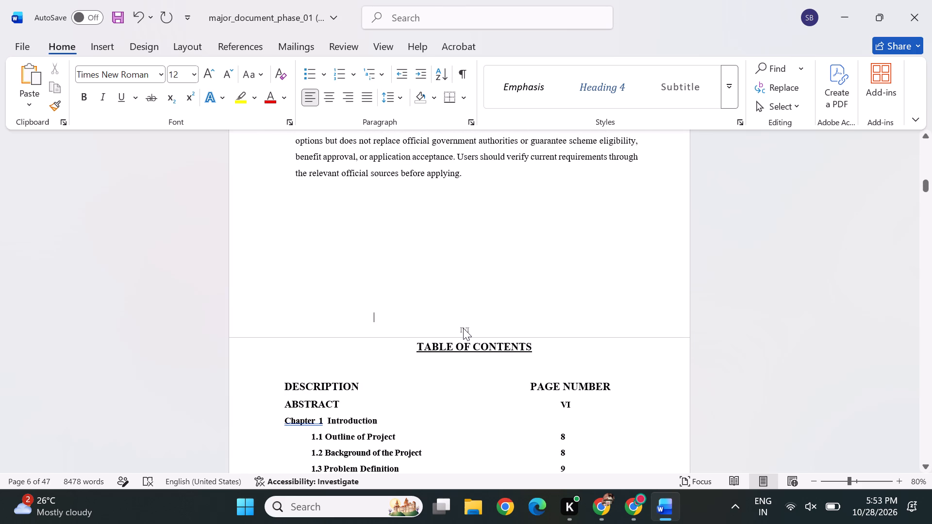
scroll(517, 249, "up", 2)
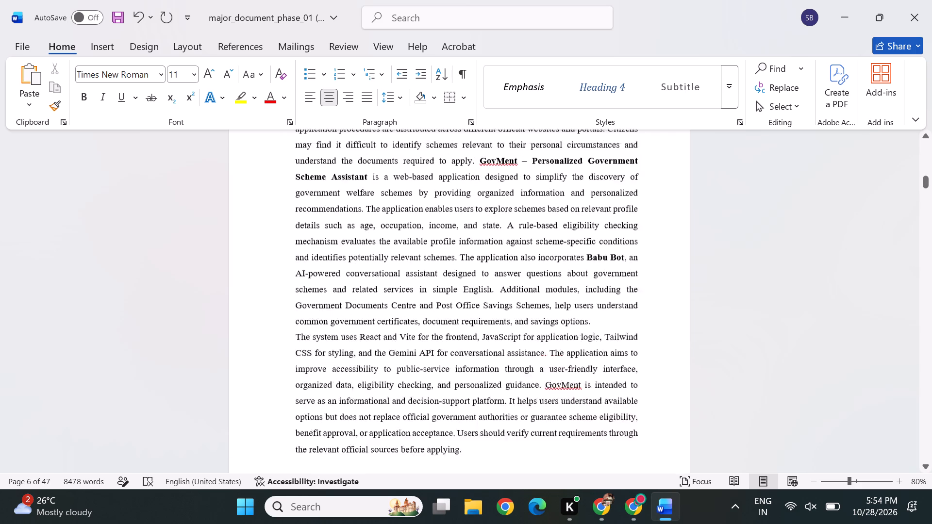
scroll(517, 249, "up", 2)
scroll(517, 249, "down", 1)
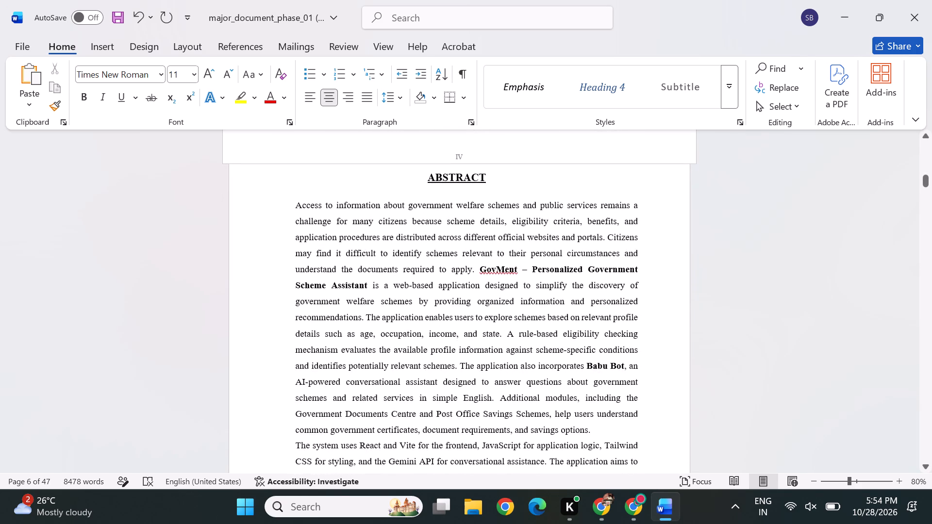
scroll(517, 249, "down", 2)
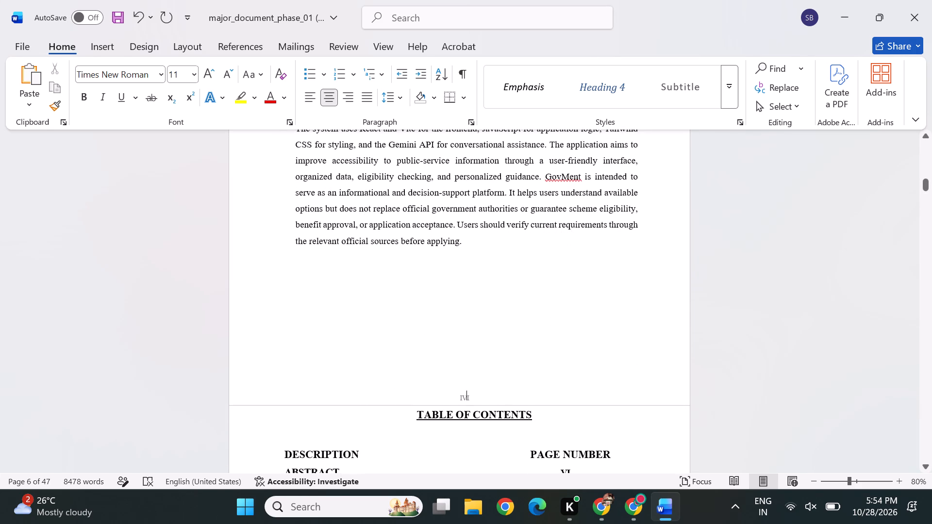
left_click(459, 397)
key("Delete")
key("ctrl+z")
scroll(531, 409, "down", 2)
scroll(515, 313, "up", 1)
scroll(562, 354, "up", 1)
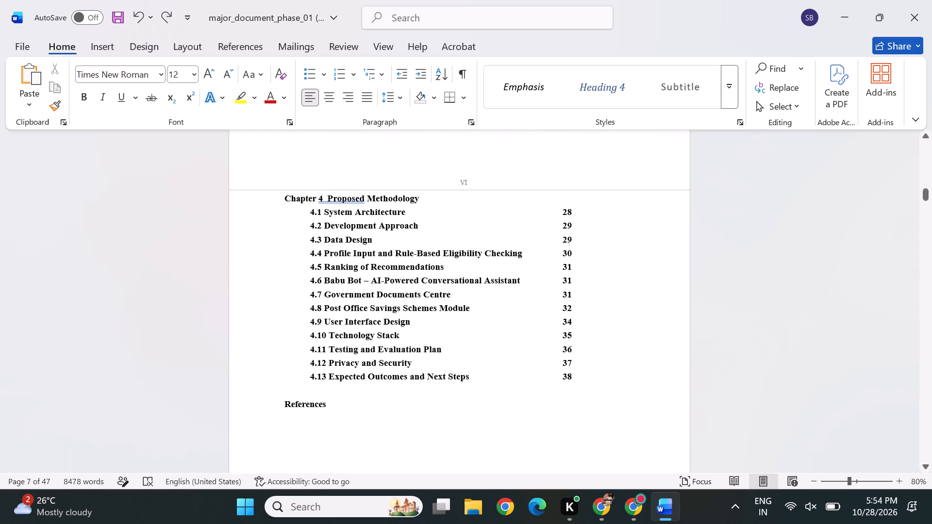
left_click(639, 513)
left_click(609, 511)
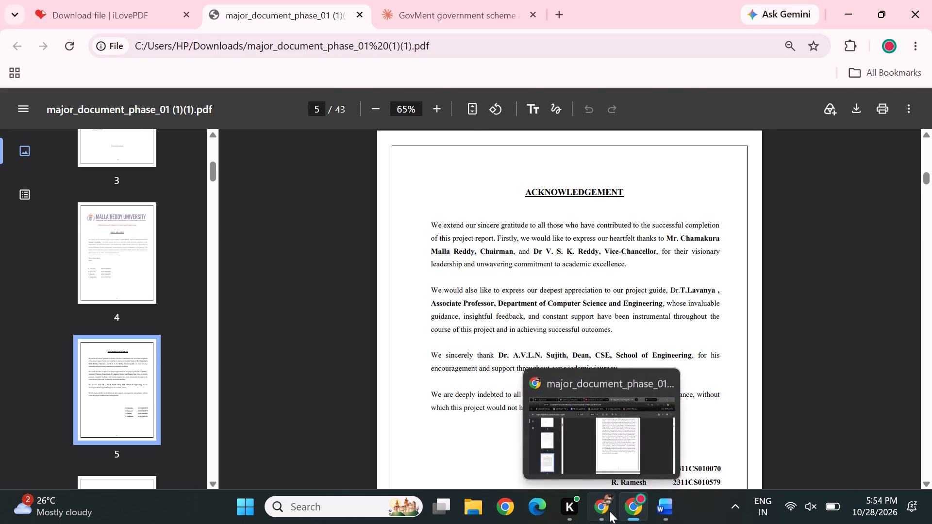
scroll(536, 410, "down", 2)
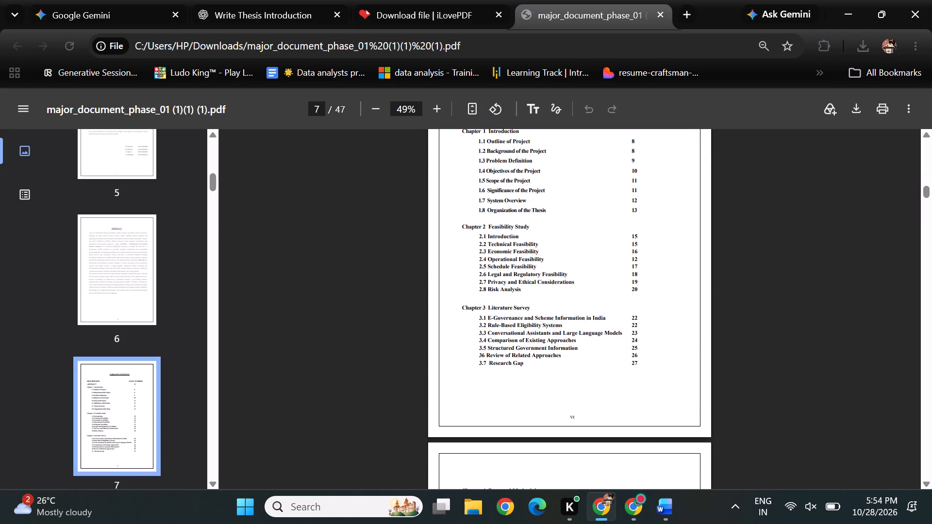
scroll(549, 343, "up", 1)
scroll(583, 176, "up", 1)
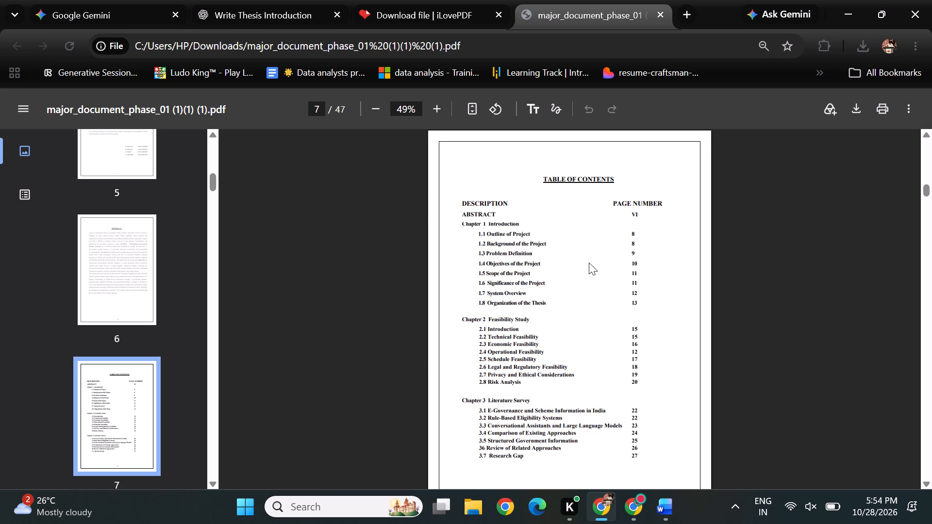
scroll(572, 297, "down", 2)
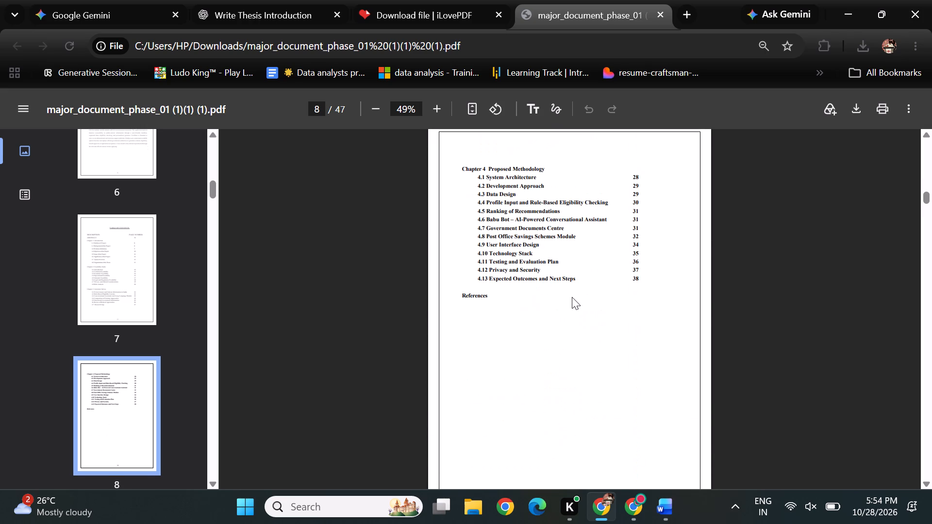
scroll(579, 272, "up", 1)
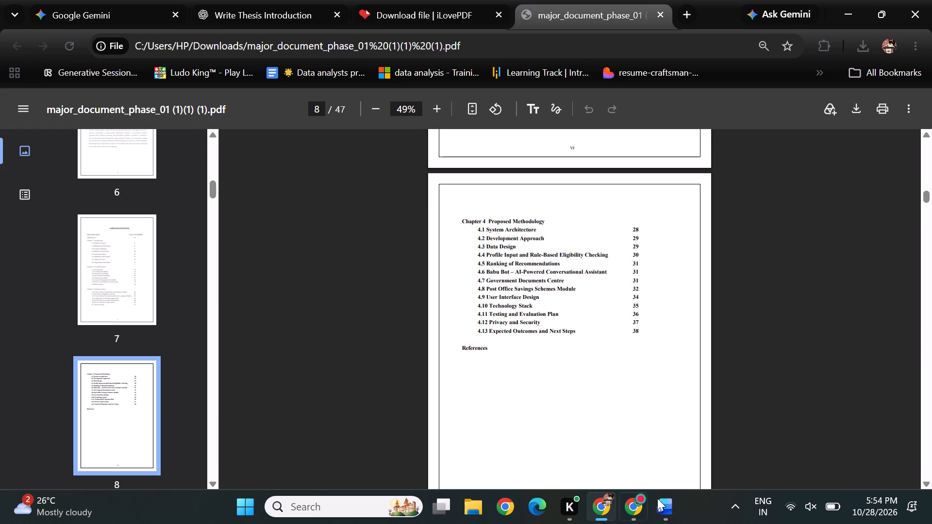
left_click(660, 506)
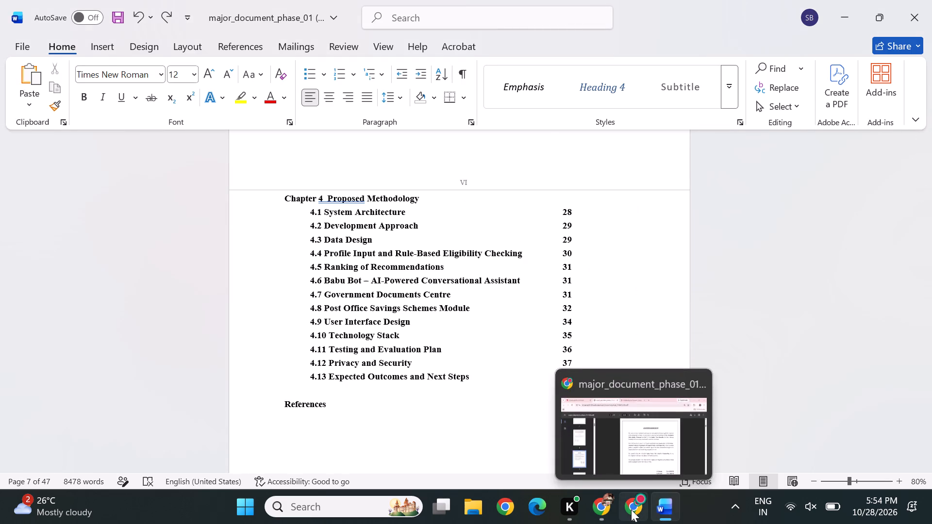
left_click(631, 509)
scroll(606, 423, "down", 2)
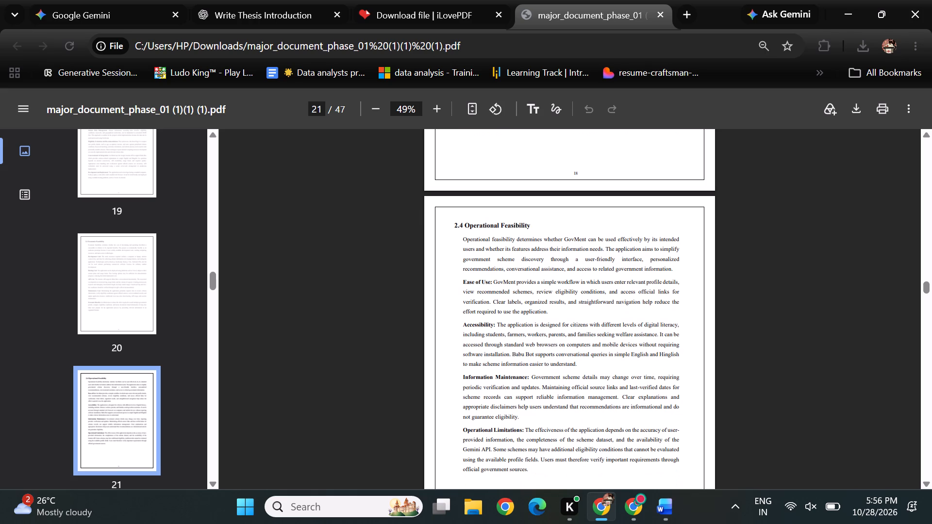
Review sections 2.4 to 2.6 of the Feasibility Study in the converted PDF, checking their text and page numbers.
scroll(588, 411, "down", 3)
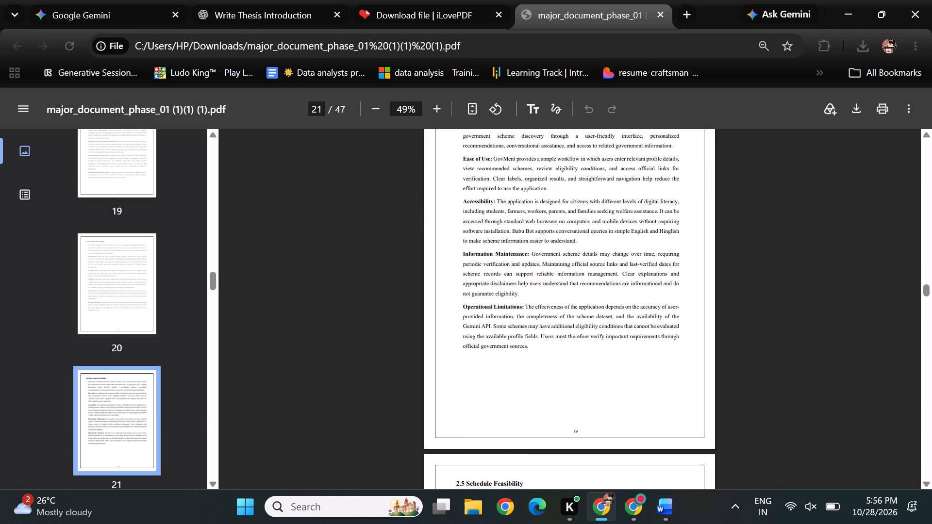
scroll(588, 411, "down", 3)
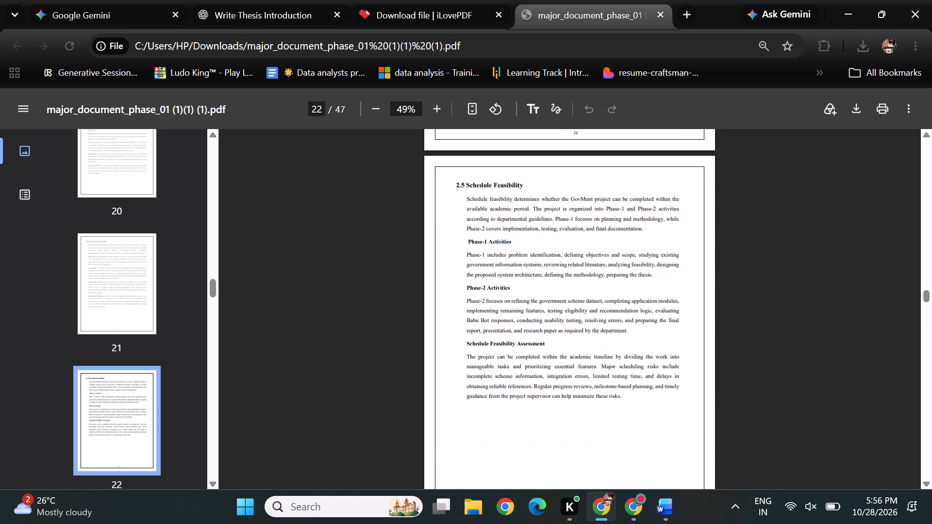
scroll(569, 342, "up", 1)
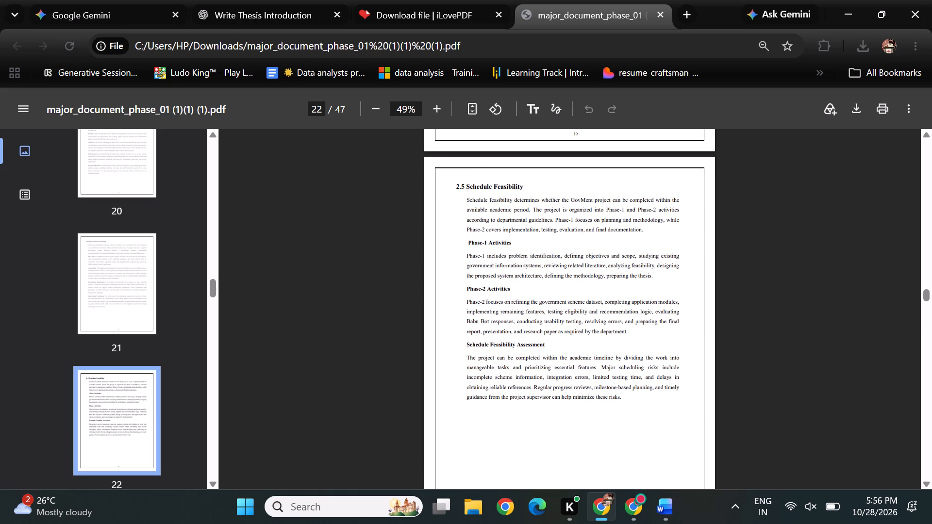
scroll(515, 404, "down", 3)
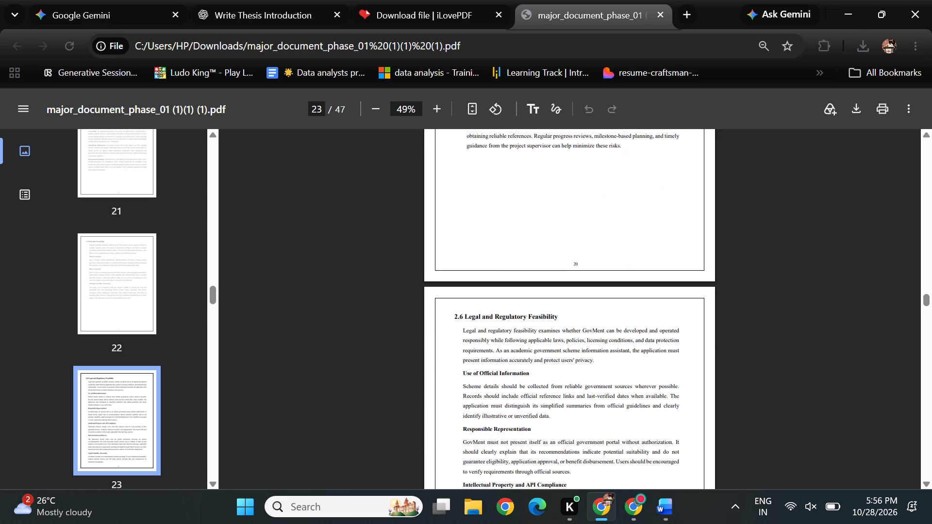
scroll(531, 338, "down", 1)
scroll(578, 380, "down", 1)
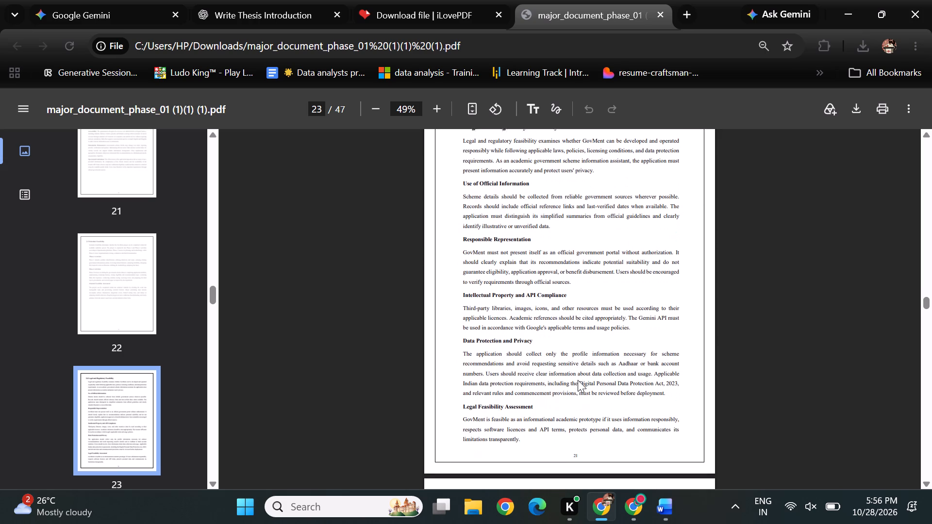
scroll(584, 385, "down", 2)
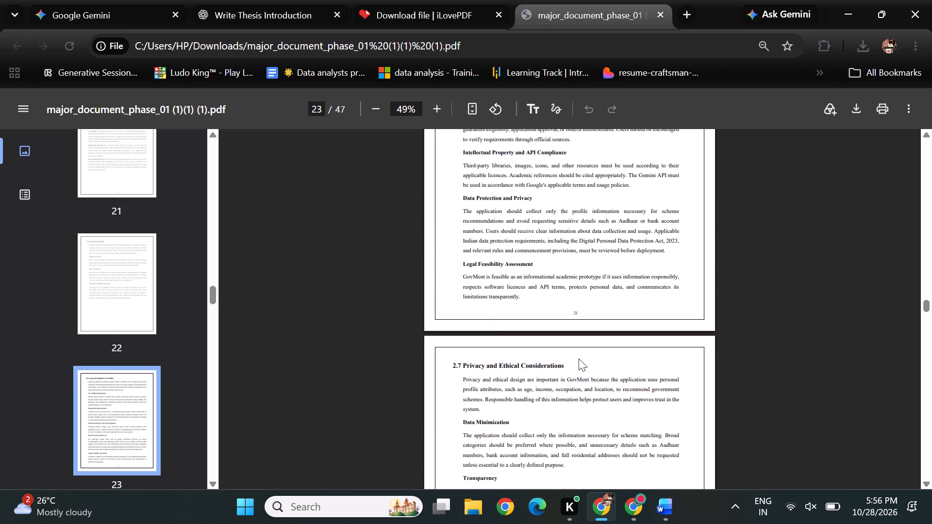
Review sections 2.7 Privacy and Ethical Considerations and 2.8 Risk Analysis in the converted PDF for text and layout errors.
scroll(579, 359, "down", 2)
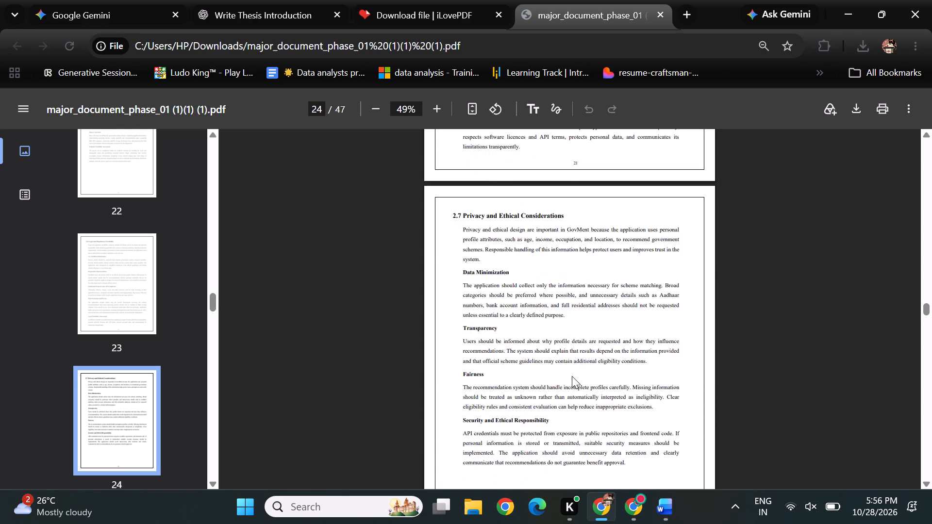
scroll(572, 376, "down", 2)
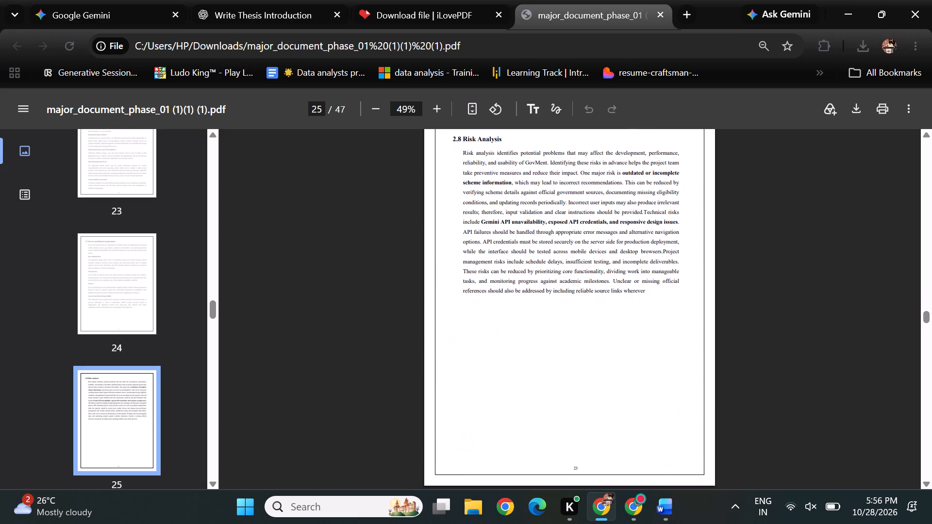
scroll(599, 370, "down", 1)
scroll(571, 300, "up", 3)
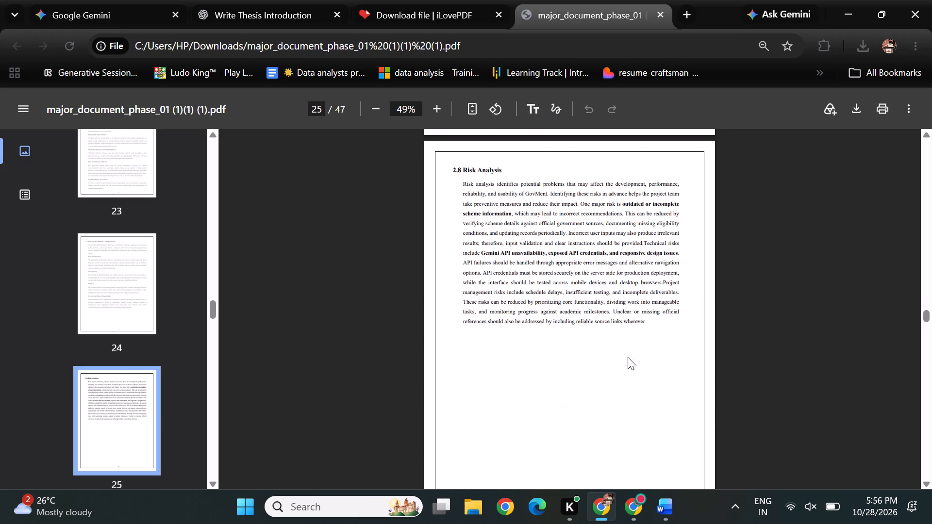
In Word, break the section 2.8 Risk Analysis text into a new paragraph after "reduce their impact.".
left_click(662, 501)
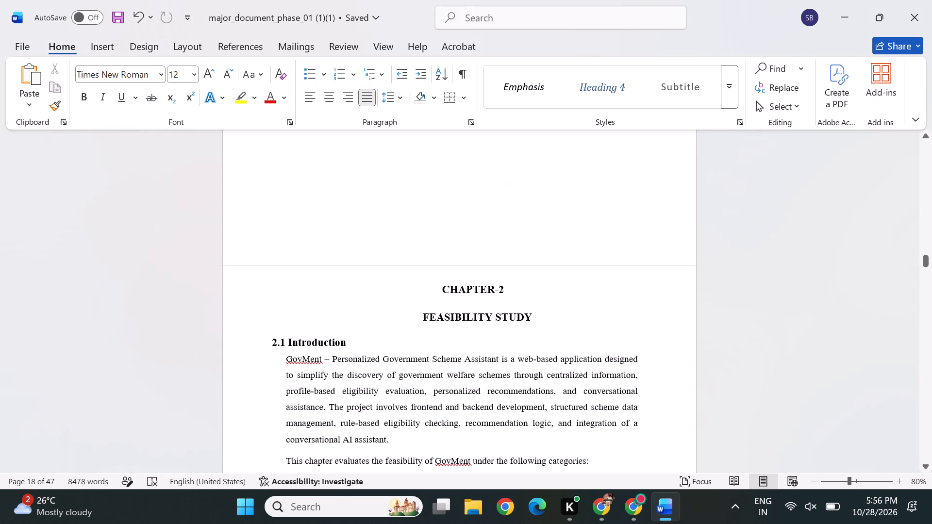
scroll(378, 336, "down", 4)
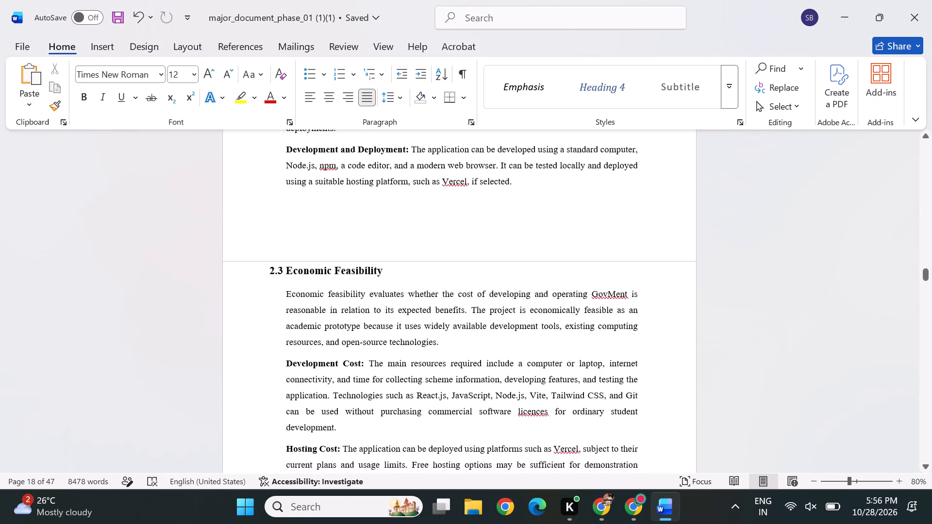
scroll(435, 335, "down", 4)
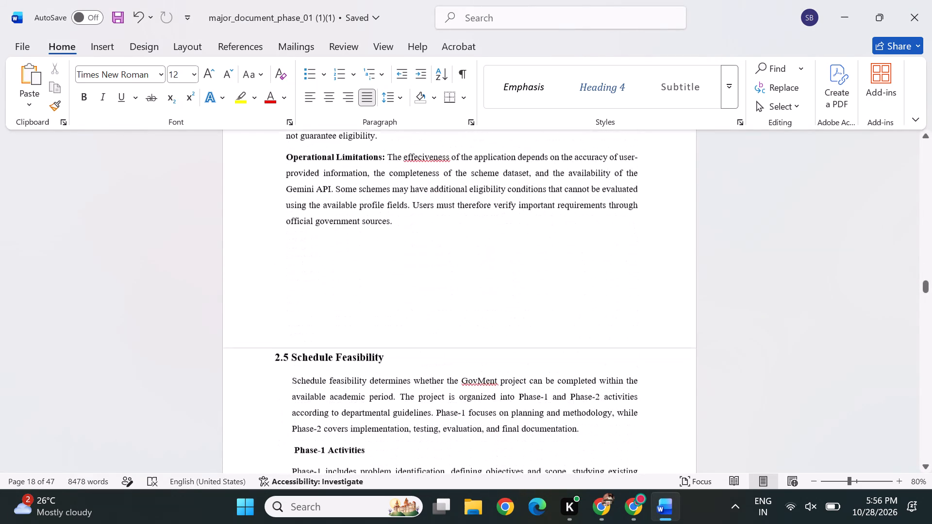
scroll(435, 335, "down", 4)
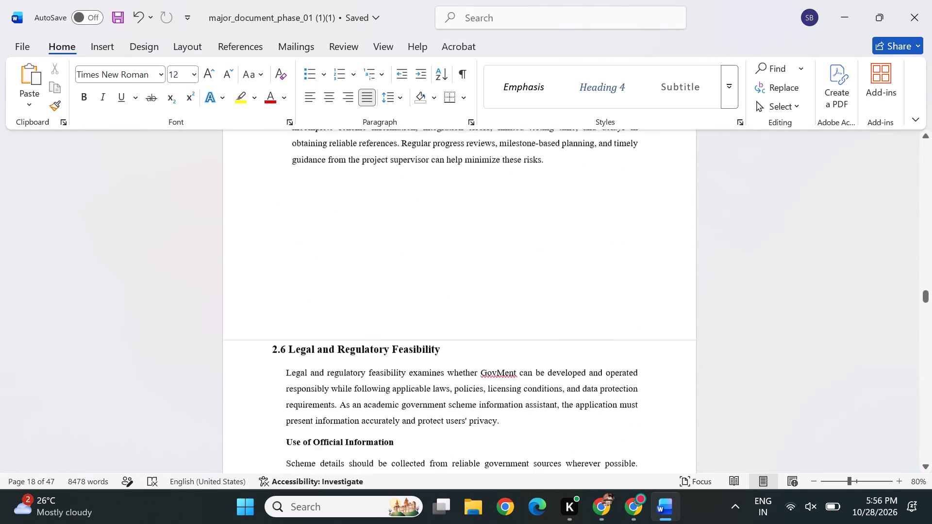
scroll(435, 335, "down", 3)
scroll(361, 263, "up", 1)
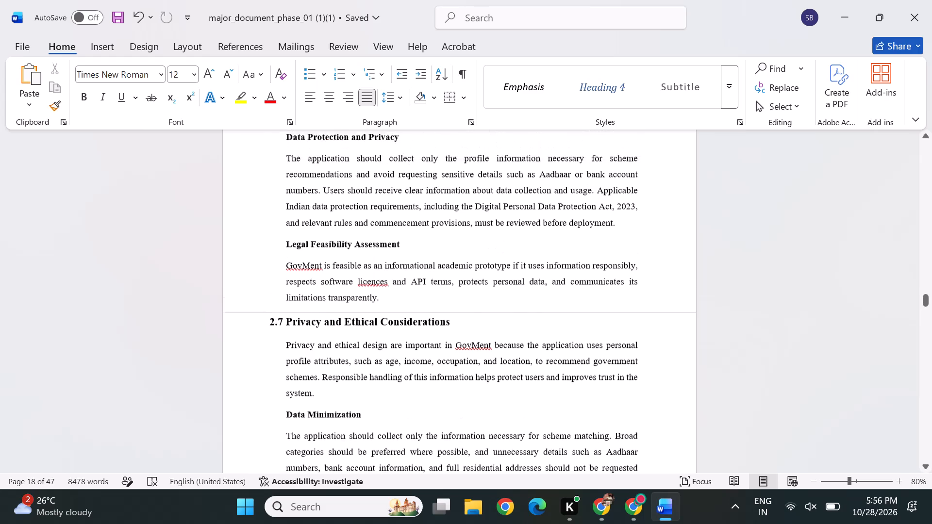
scroll(361, 263, "up", 1)
scroll(403, 273, "up", 1)
scroll(403, 273, "down", 1)
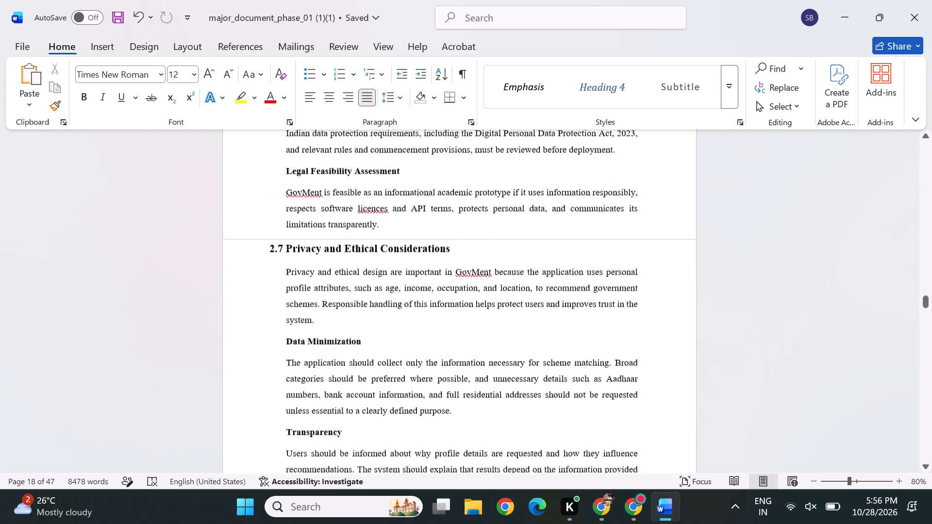
scroll(403, 273, "down", 4)
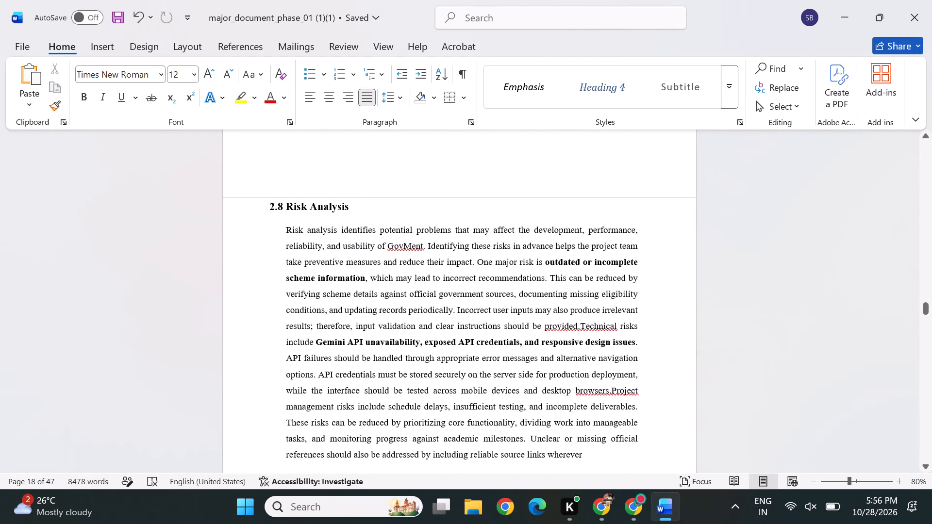
left_click(473, 264)
key("Return")
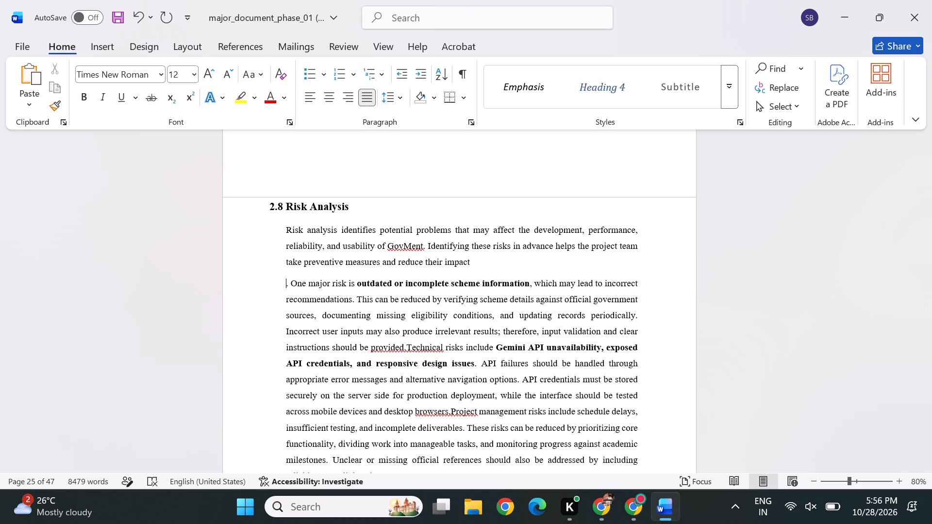
key("ctrl+z")
key("Right")
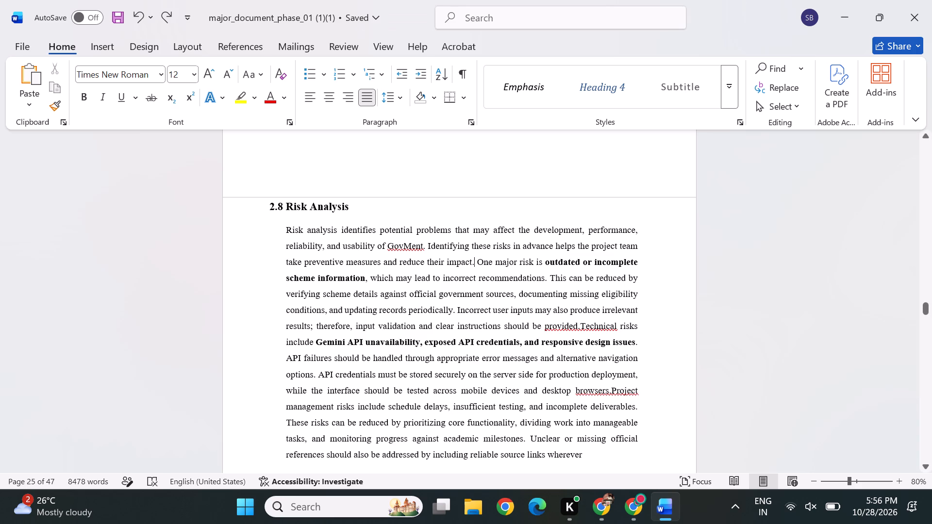
key("Return")
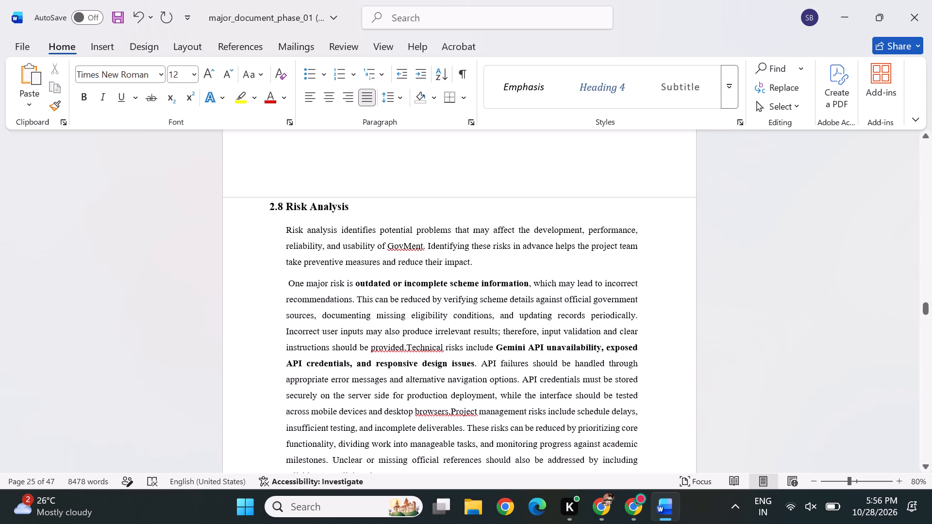
In section 2.8, start new paragraphs at "Technical risks include" and "Project management risks include", and save the document.
left_click(407, 348)
key("Return")
scroll(461, 369, "down", 1)
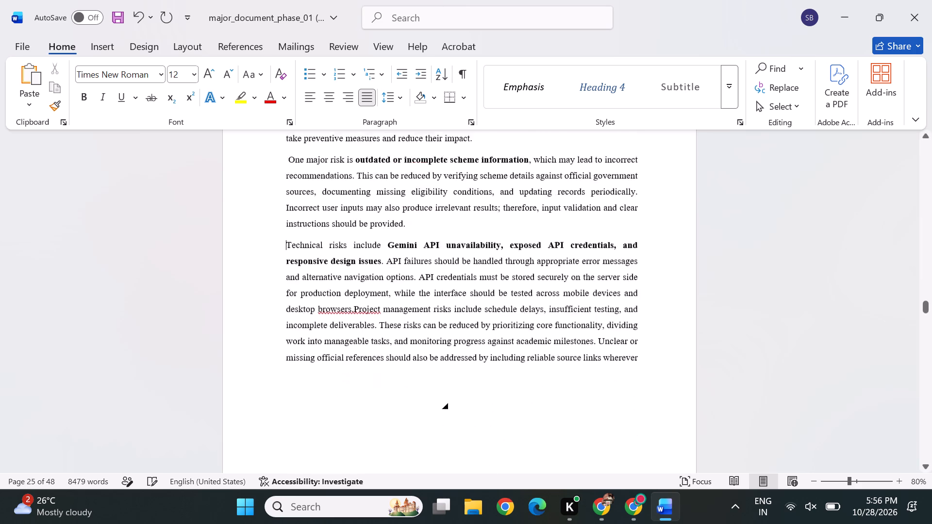
left_click(353, 276)
key("Return")
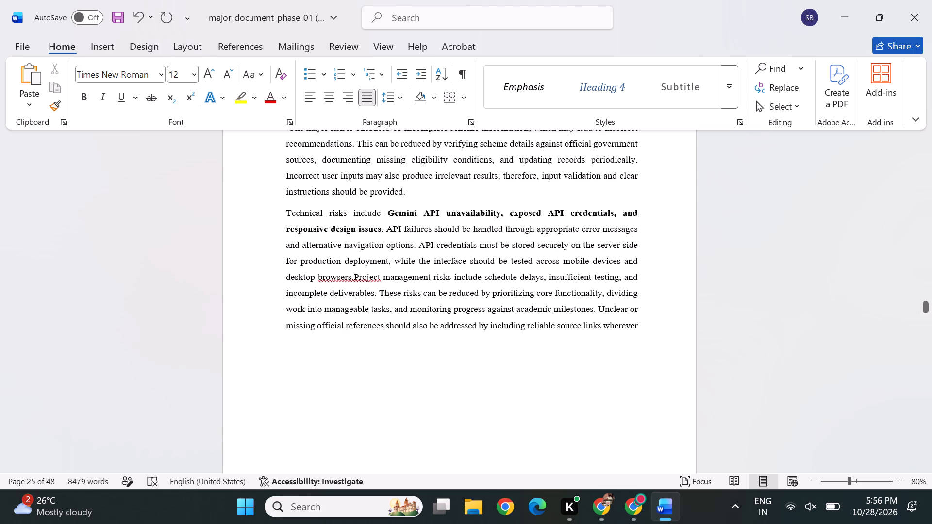
scroll(416, 278, "up", 1)
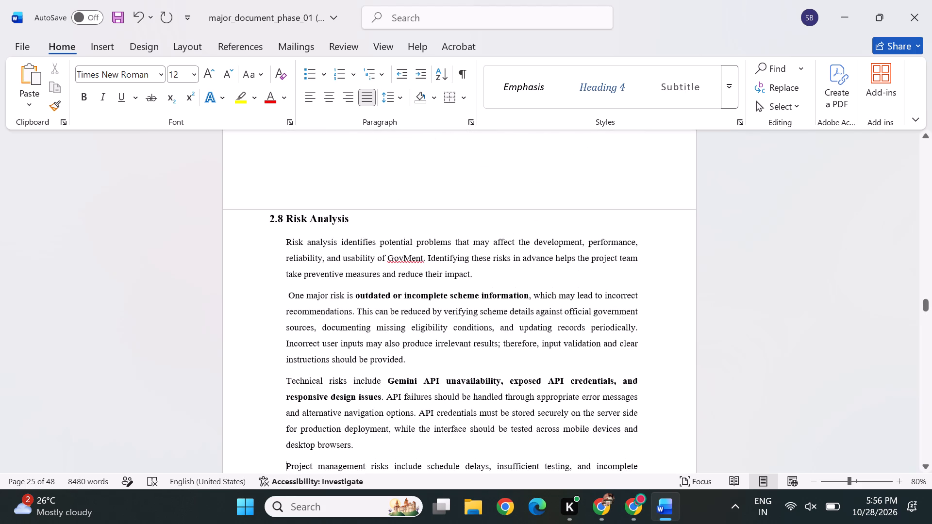
scroll(416, 278, "down", 1)
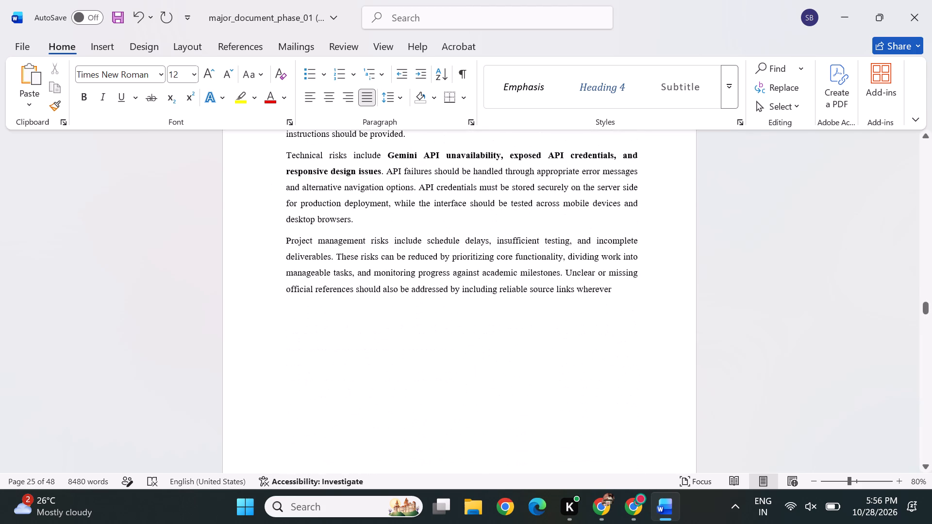
key("ctrl+s")
scroll(473, 349, "down", 1)
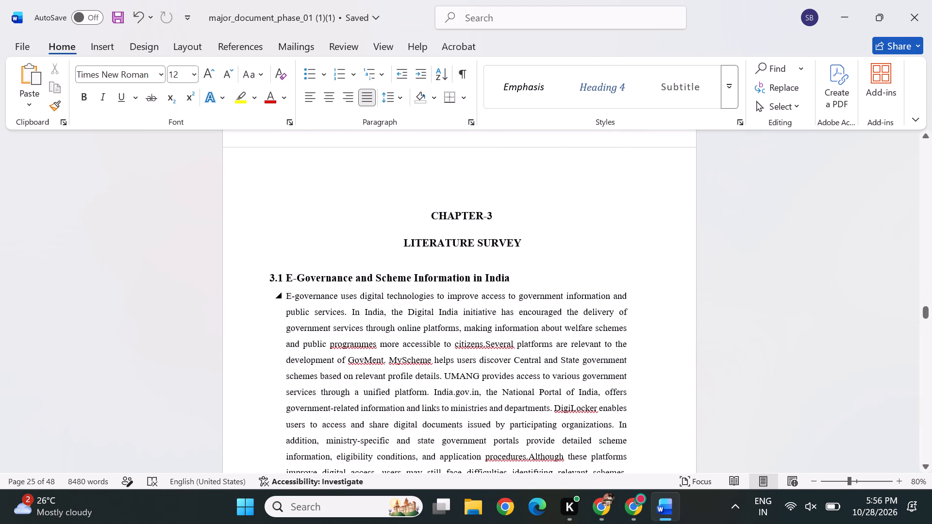
Back in the converted PDF in Chrome, review sections 3.1 to 3.3 of Chapter 3, Literature Survey, and their page numbers.
left_click(634, 502)
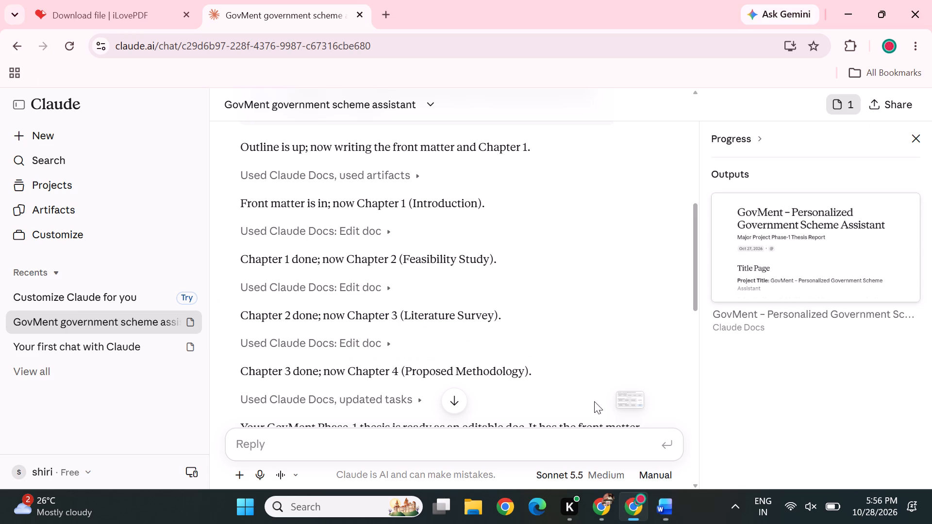
left_click(601, 507)
scroll(543, 346, "down", 1)
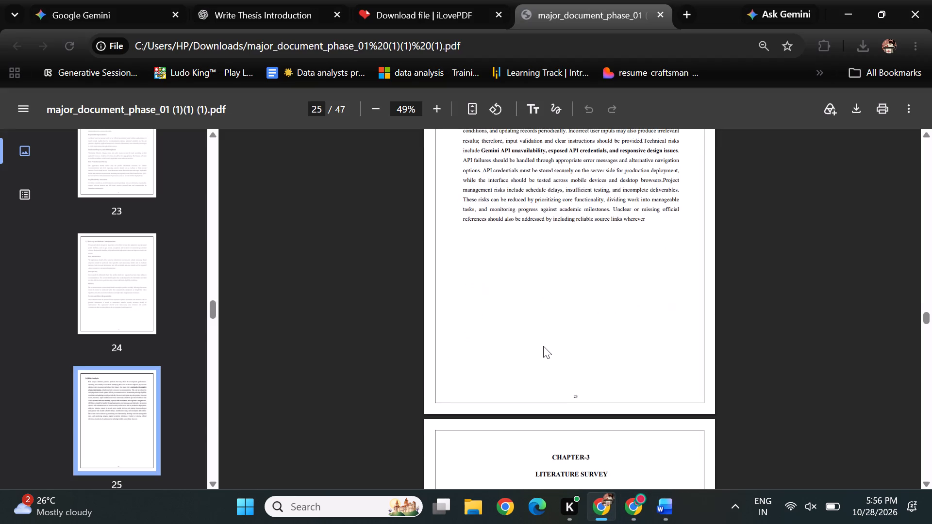
scroll(543, 346, "down", 3)
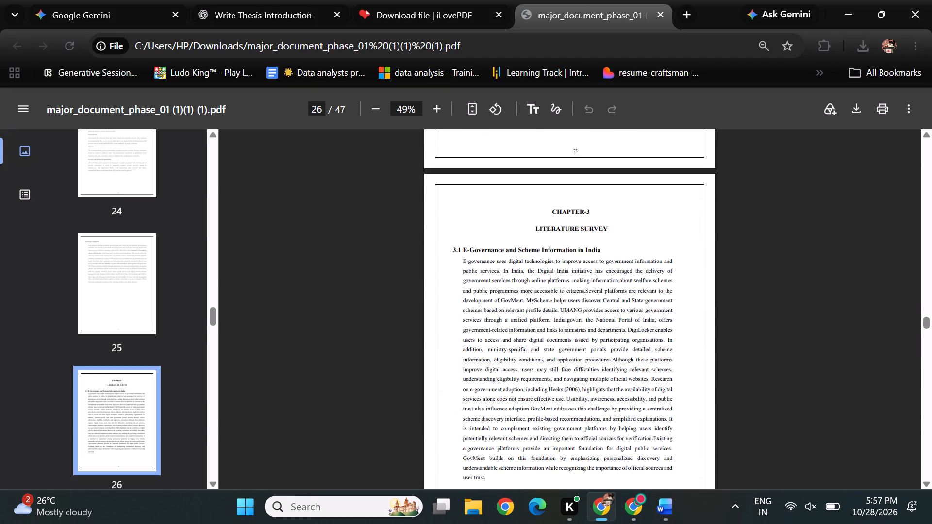
scroll(563, 371, "down", 3)
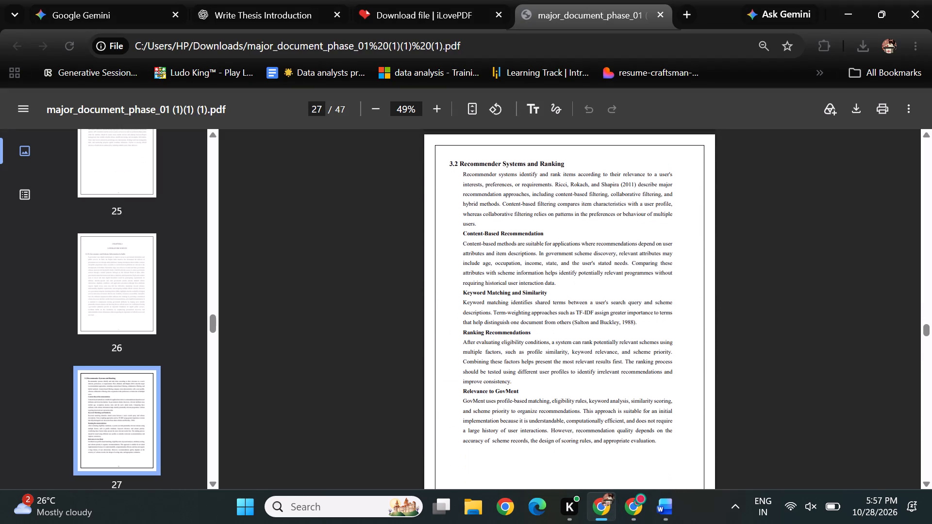
scroll(570, 345, "down", 2)
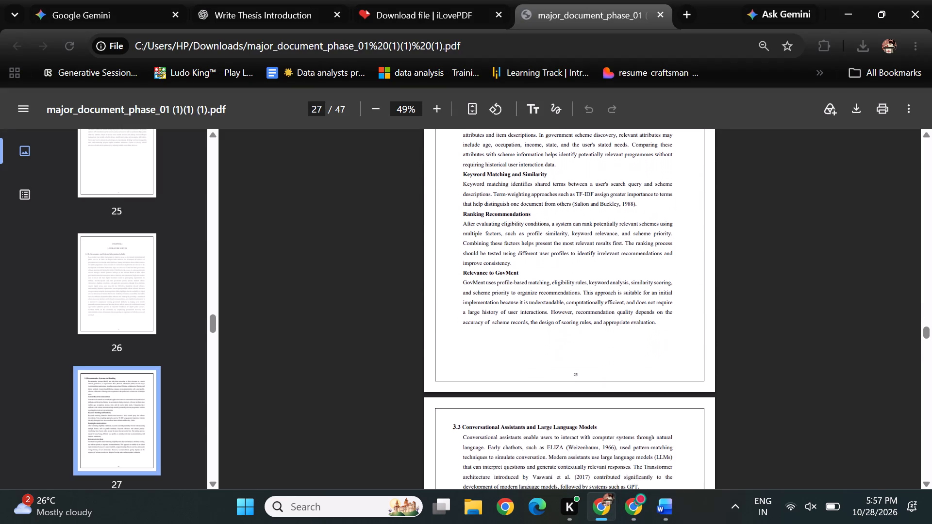
scroll(570, 345, "down", 2)
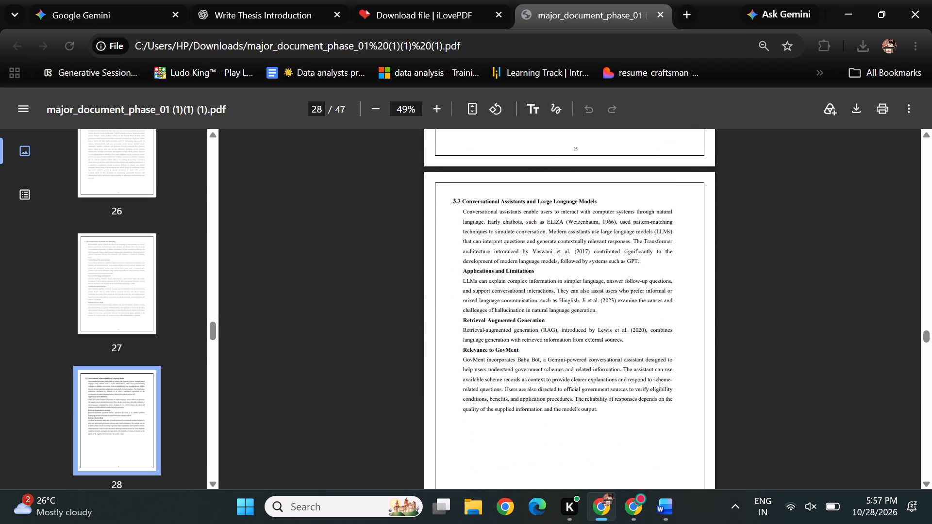
Review sections 3.4 to 3.6 and the 4.1 and 4.2 pages of Chapter 4 in the converted PDF for layout and page numbering.
scroll(584, 361, "down", 3)
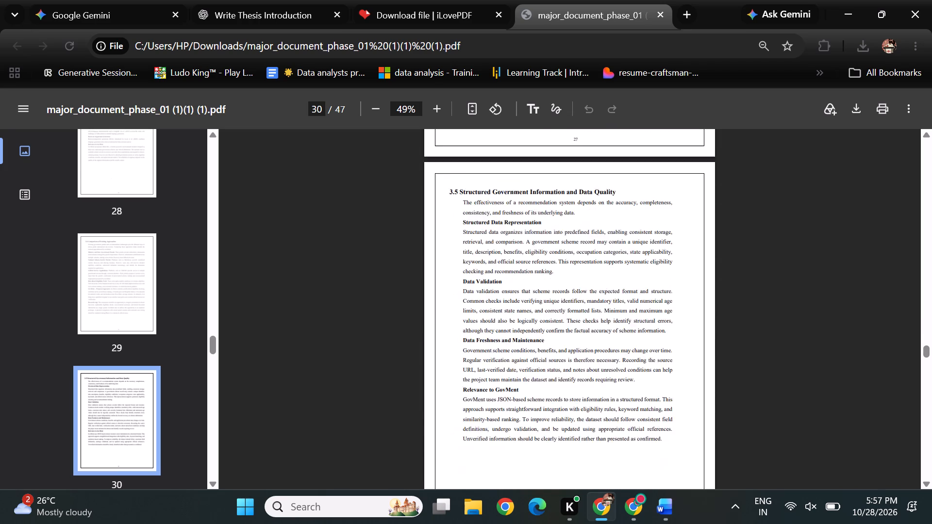
scroll(588, 334, "up", 3)
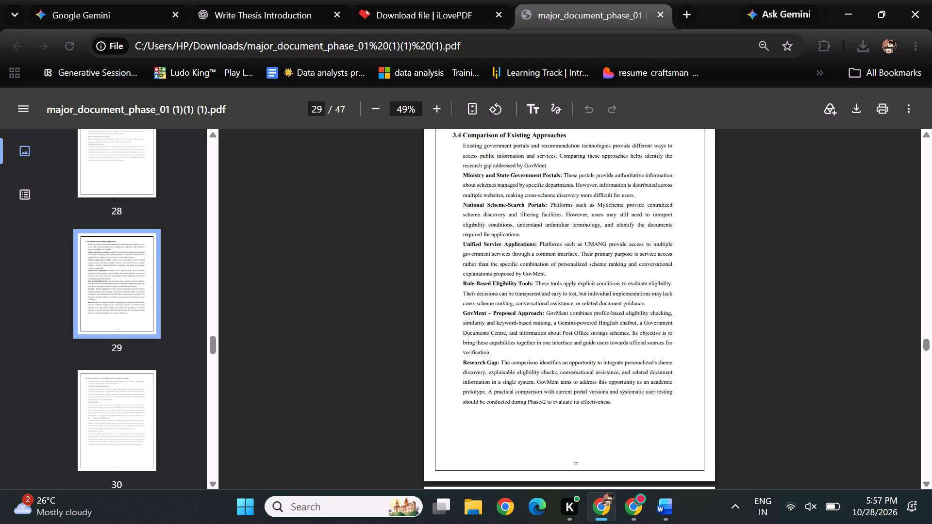
scroll(588, 354, "down", 3)
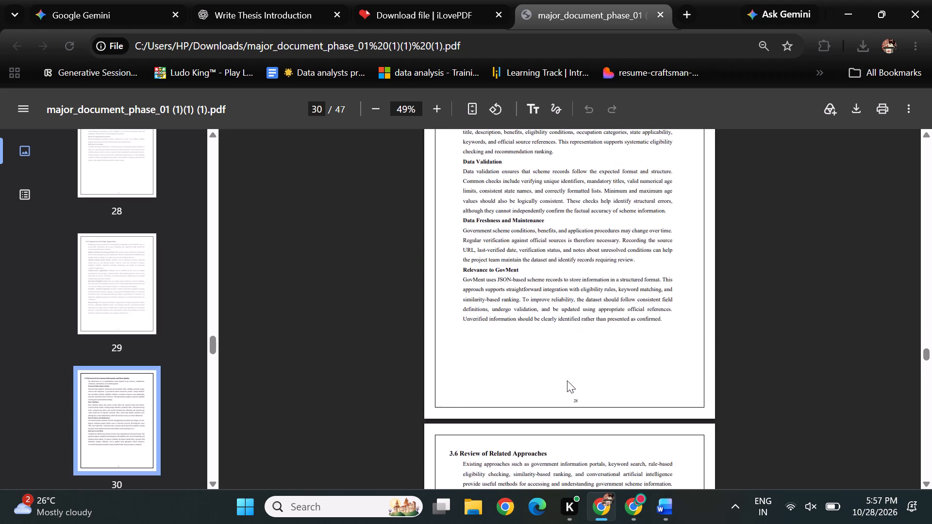
scroll(567, 380, "down", 1)
scroll(578, 306, "up", 3)
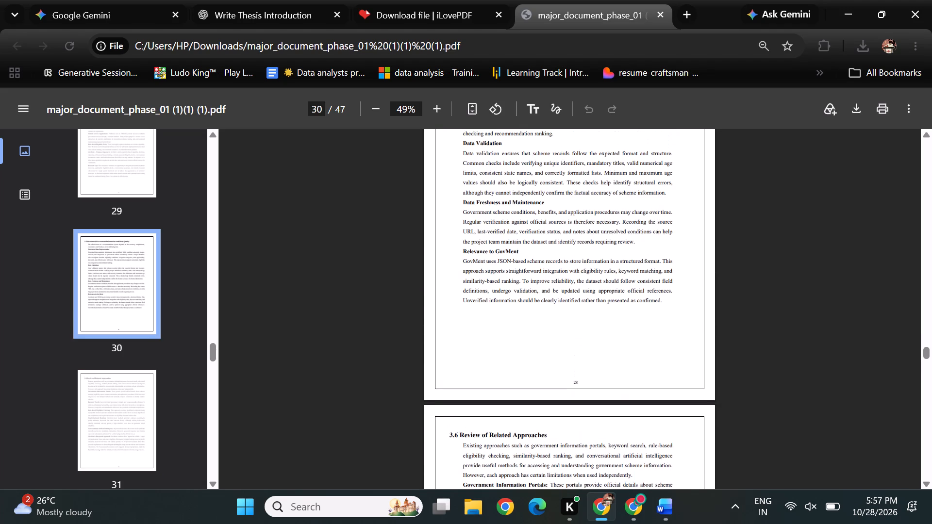
scroll(586, 267, "up", 2)
scroll(586, 285, "down", 2)
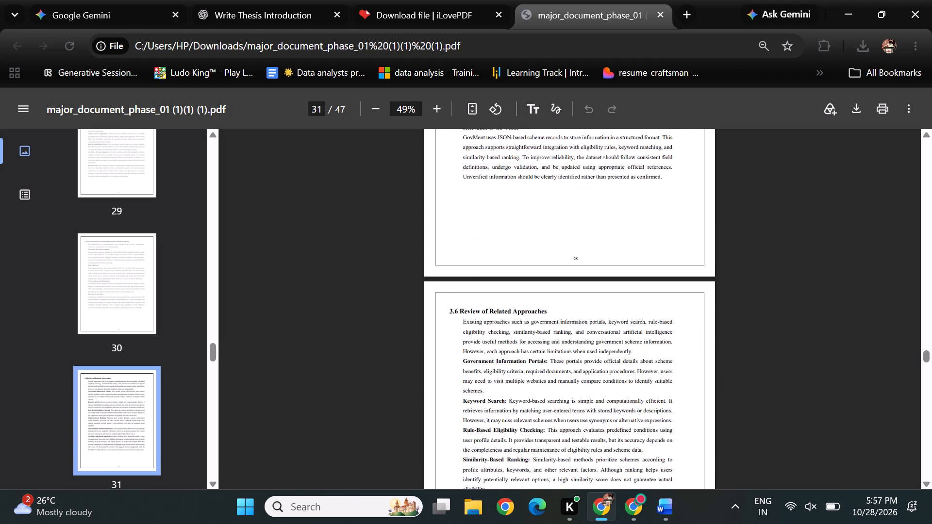
scroll(582, 338, "down", 2)
scroll(583, 320, "up", 2)
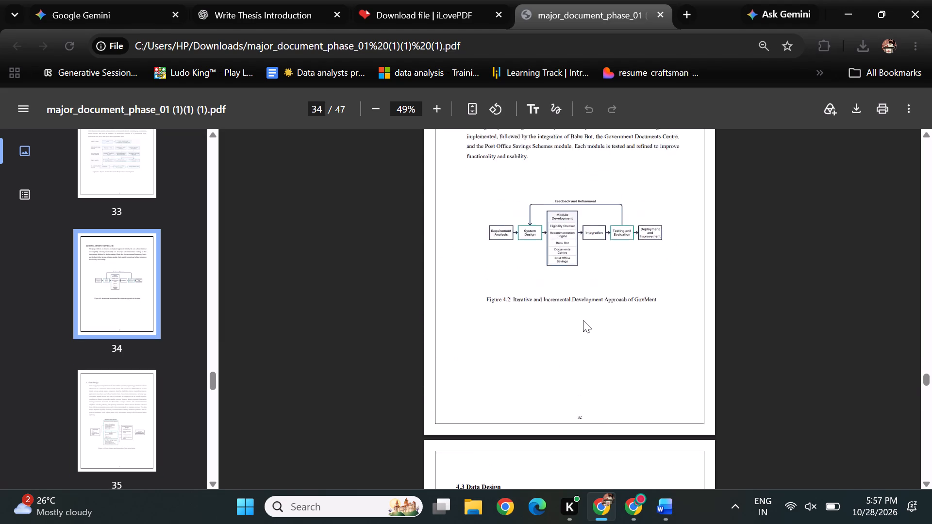
scroll(583, 320, "up", 4)
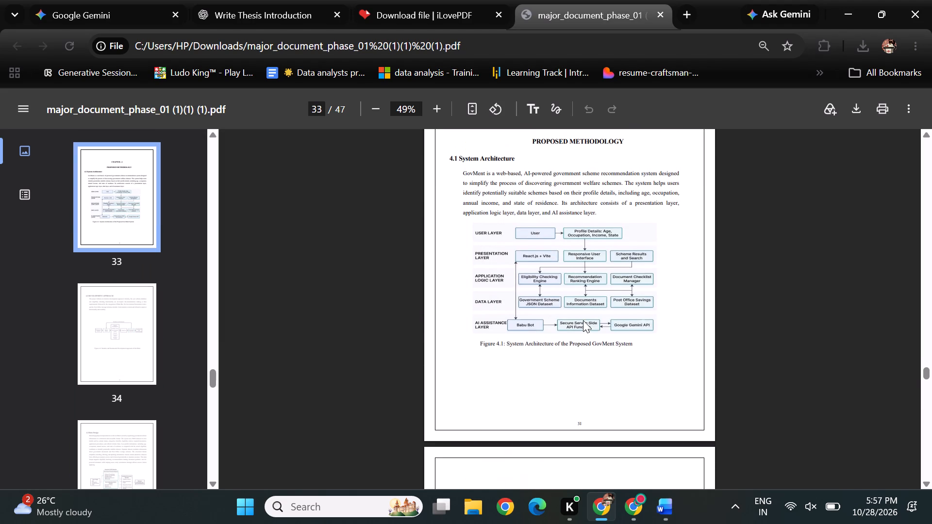
scroll(583, 320, "up", 1)
scroll(593, 251, "up", 1)
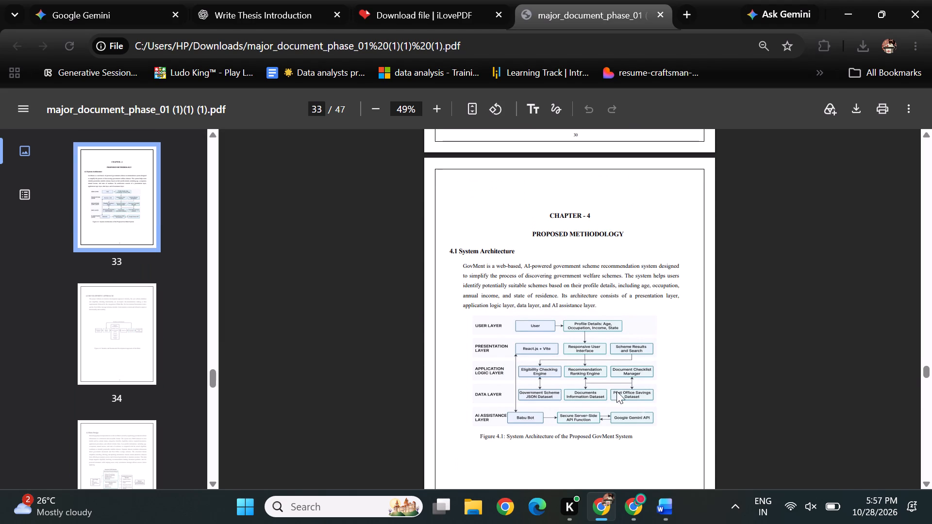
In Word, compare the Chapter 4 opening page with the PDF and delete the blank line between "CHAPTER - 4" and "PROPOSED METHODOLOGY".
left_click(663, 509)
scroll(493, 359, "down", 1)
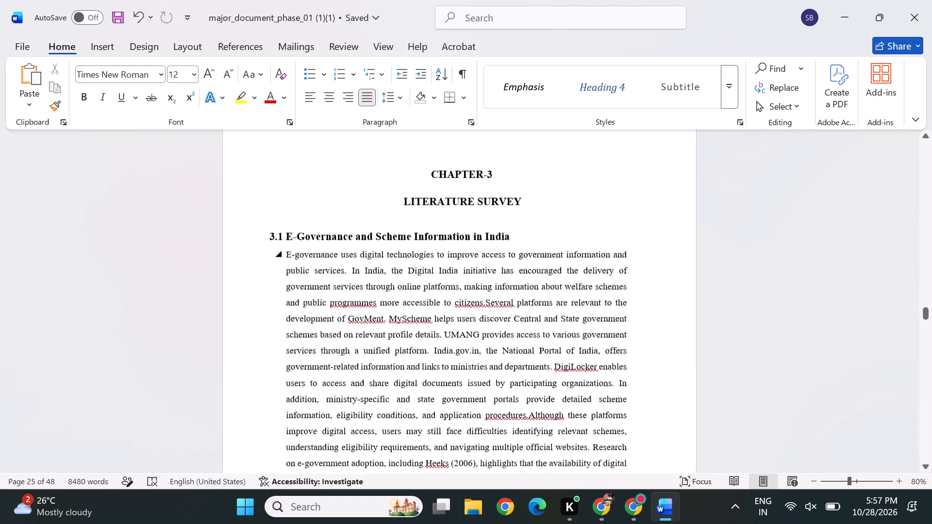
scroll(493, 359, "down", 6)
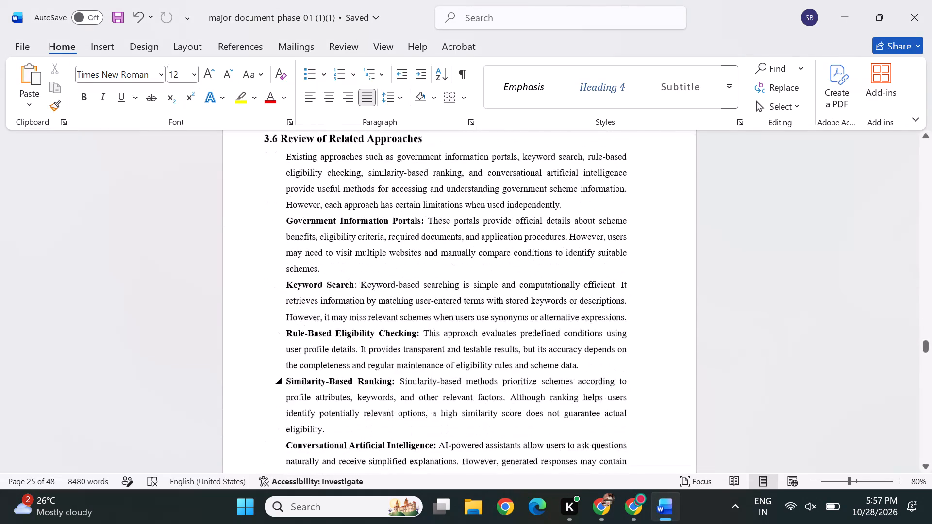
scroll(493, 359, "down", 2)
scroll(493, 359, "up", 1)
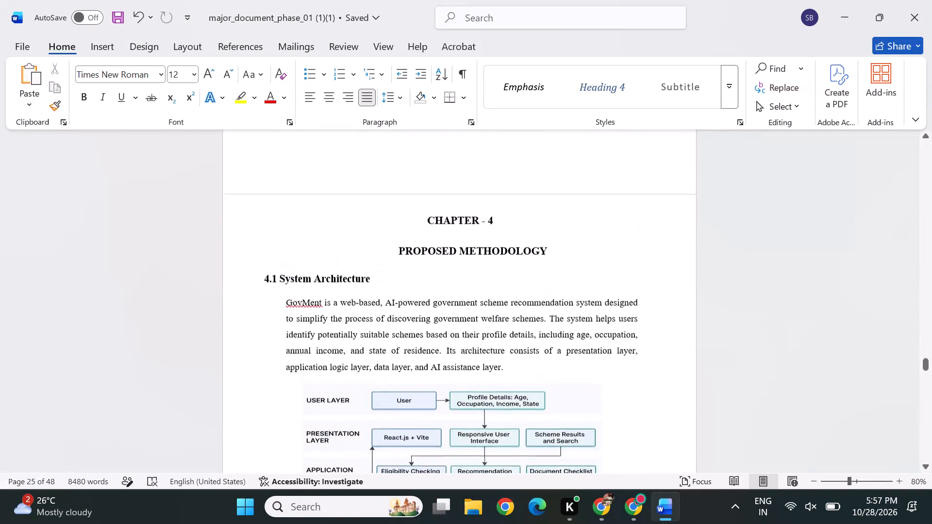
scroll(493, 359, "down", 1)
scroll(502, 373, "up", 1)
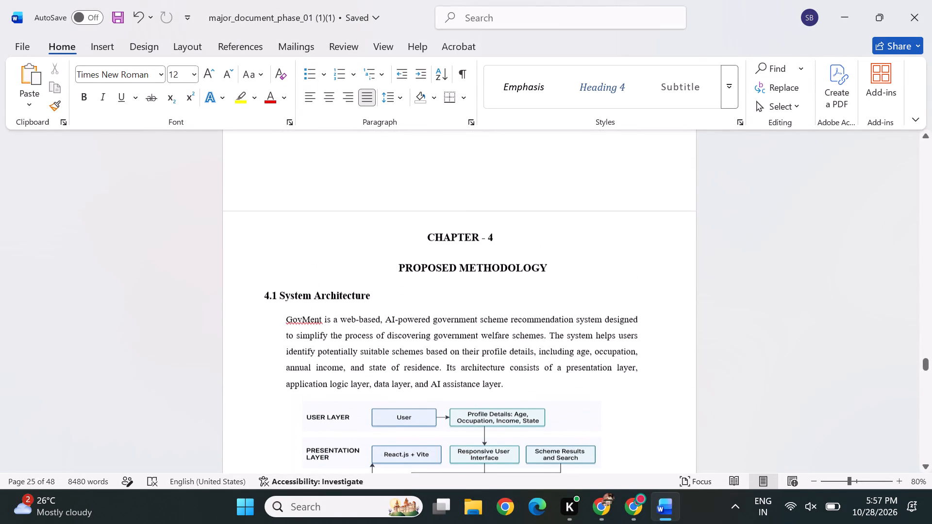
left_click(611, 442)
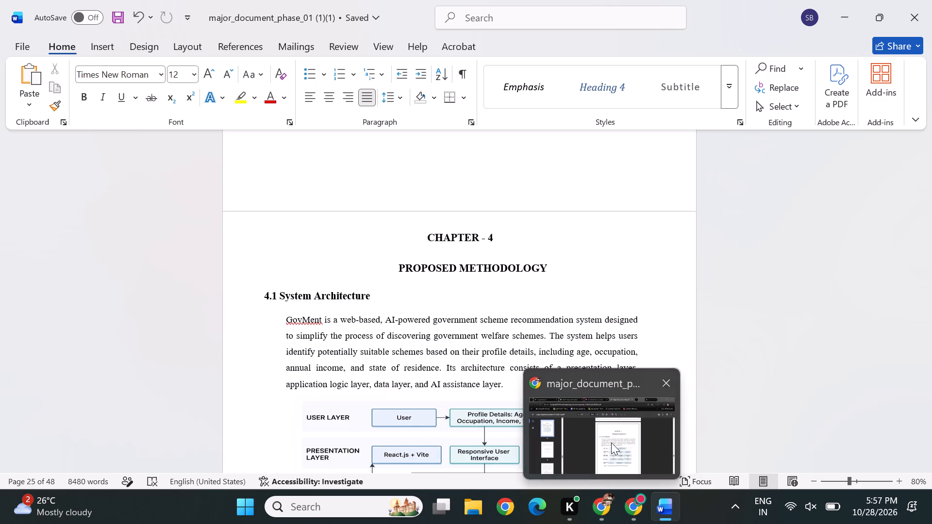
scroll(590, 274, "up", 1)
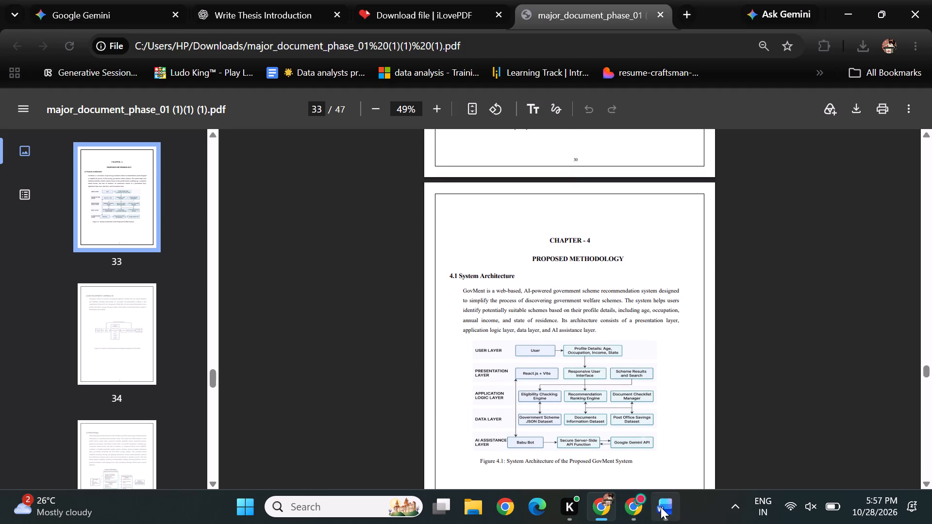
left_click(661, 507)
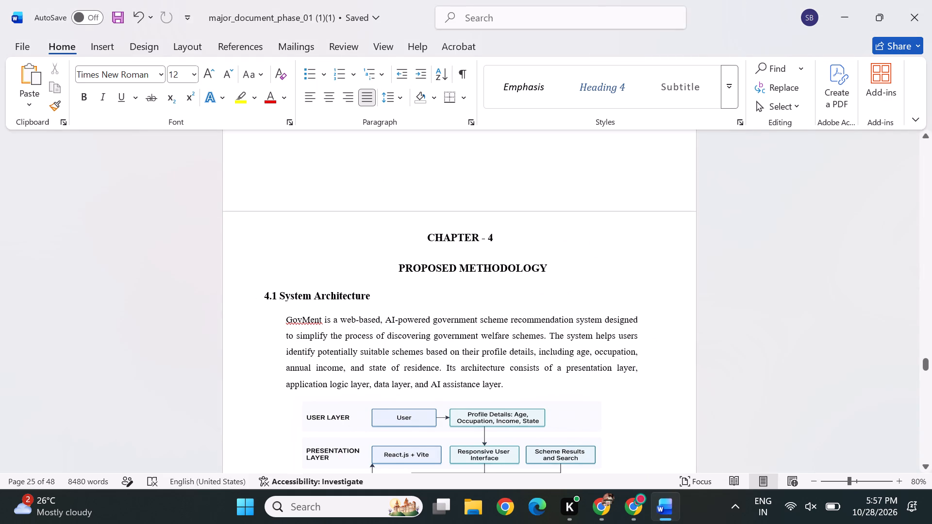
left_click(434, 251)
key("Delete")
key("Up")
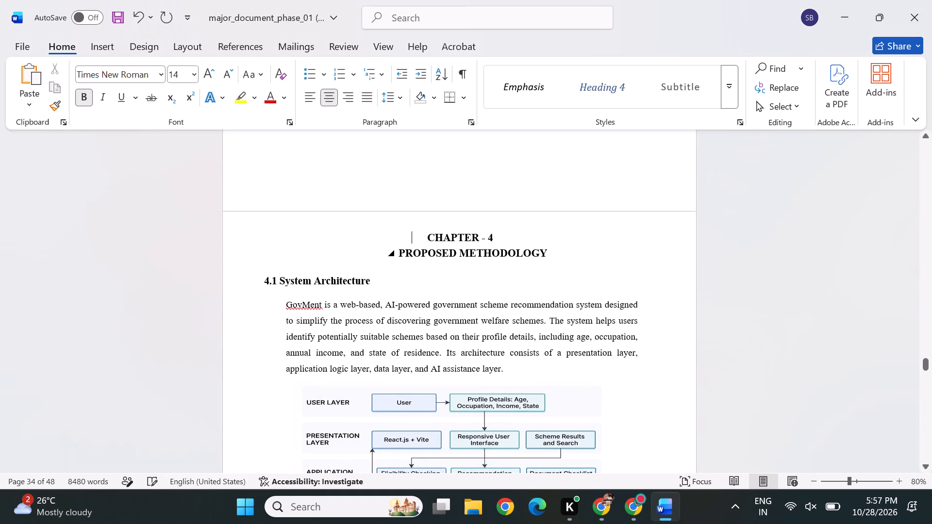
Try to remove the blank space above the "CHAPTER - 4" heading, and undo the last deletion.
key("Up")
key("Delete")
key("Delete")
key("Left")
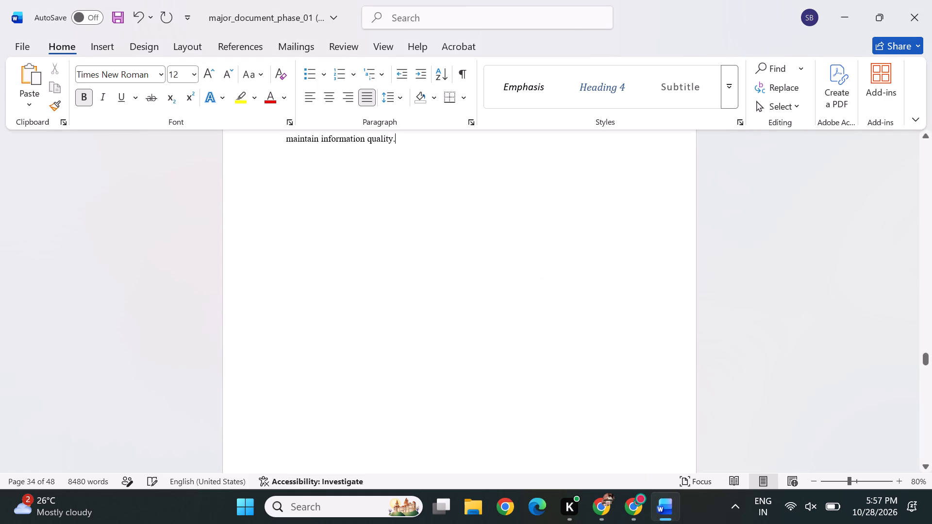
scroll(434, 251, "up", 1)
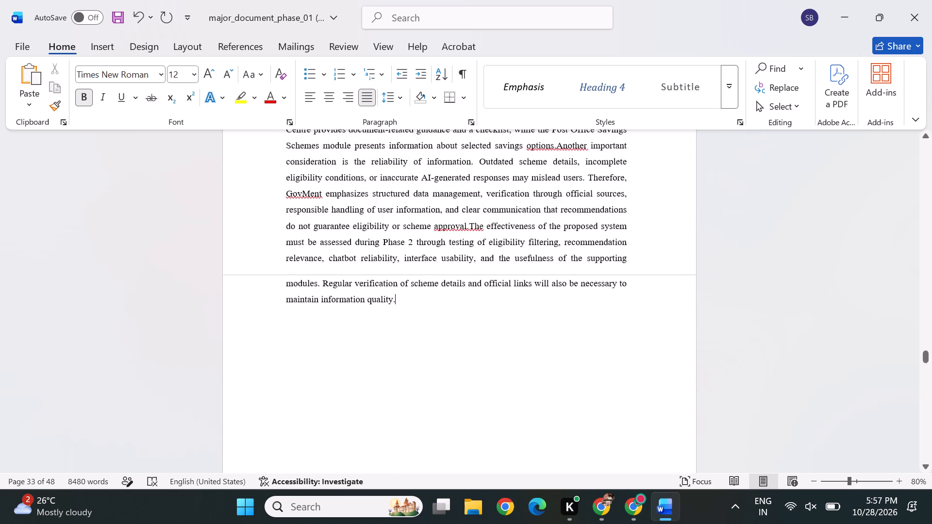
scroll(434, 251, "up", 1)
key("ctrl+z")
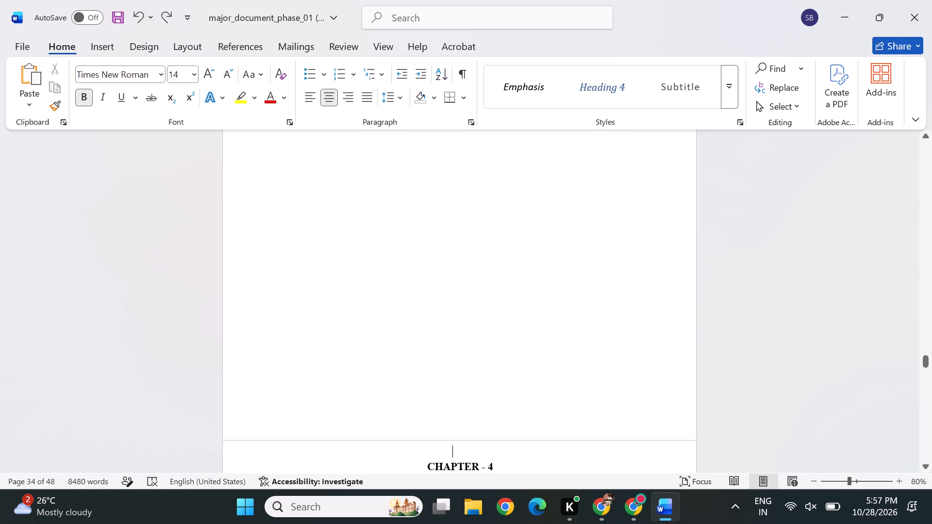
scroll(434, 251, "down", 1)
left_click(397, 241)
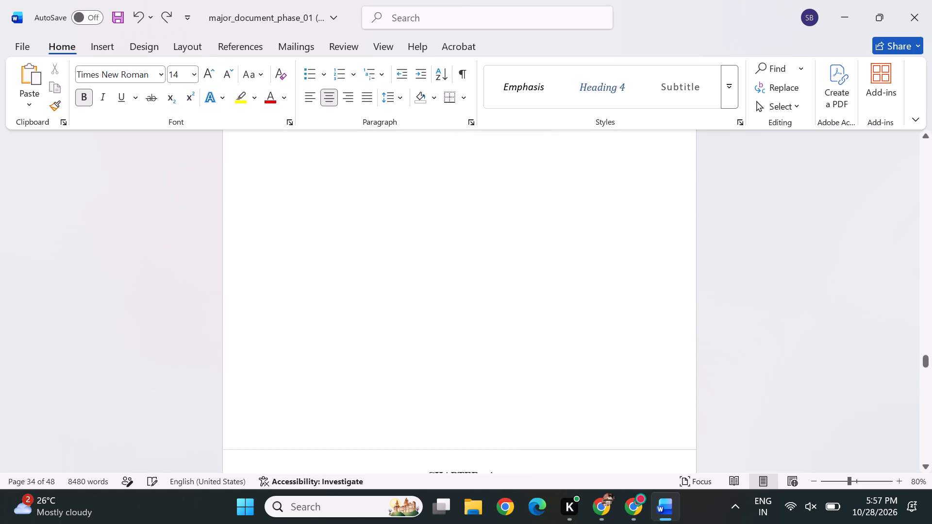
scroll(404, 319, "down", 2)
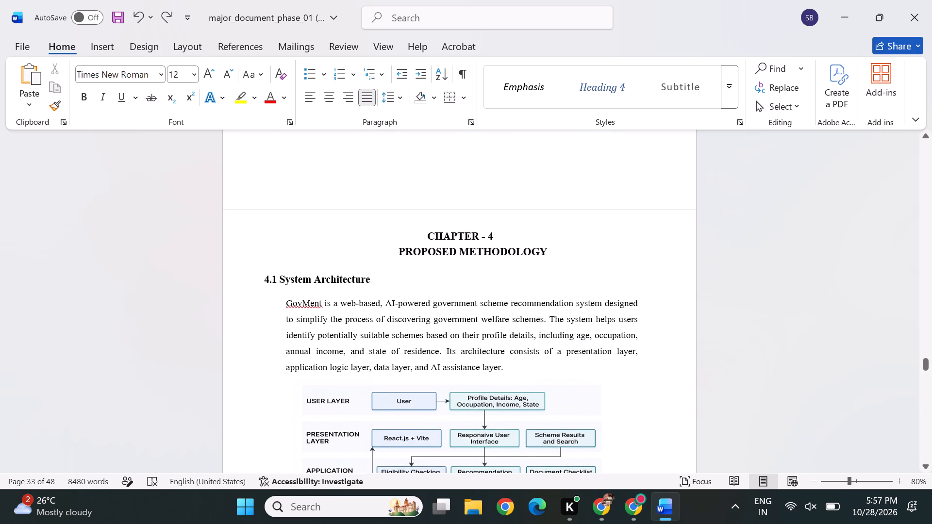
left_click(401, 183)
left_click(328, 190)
Save the document and insert a blank line between the "CHAPTER - 4" and "PROPOSED METHODOLOGY" headings.
key("ctrl+s")
left_click(516, 233)
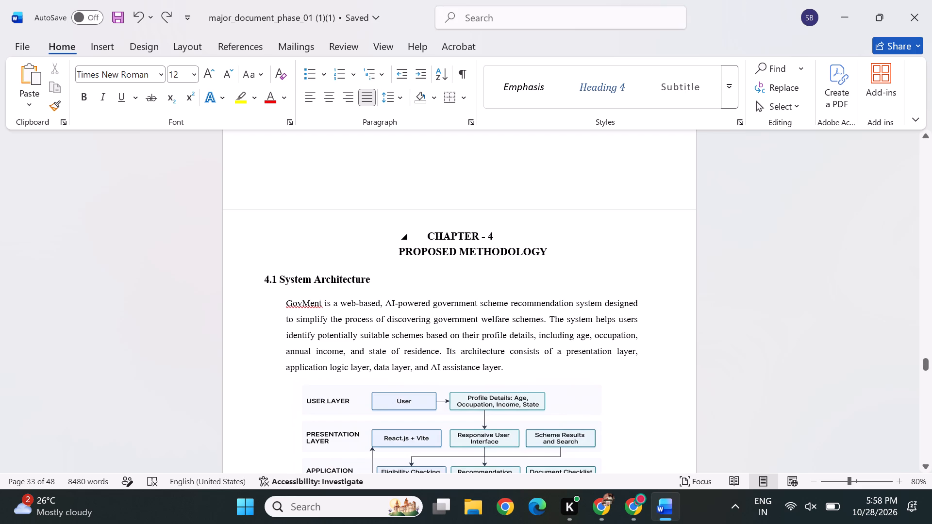
key("Return")
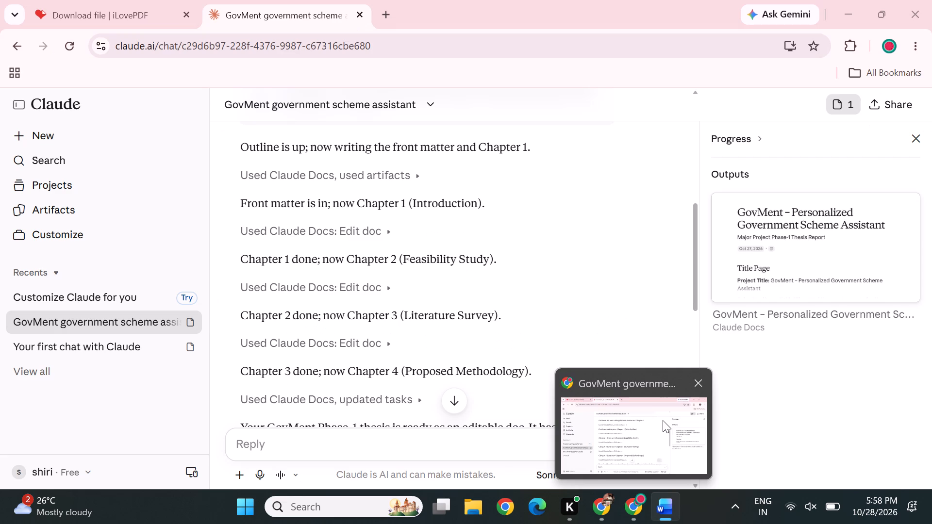
In the converted PDF in Chrome, examine the end of section 2.8 and the Chapter 3 opening pages for heading spacing and layout.
left_click(599, 523)
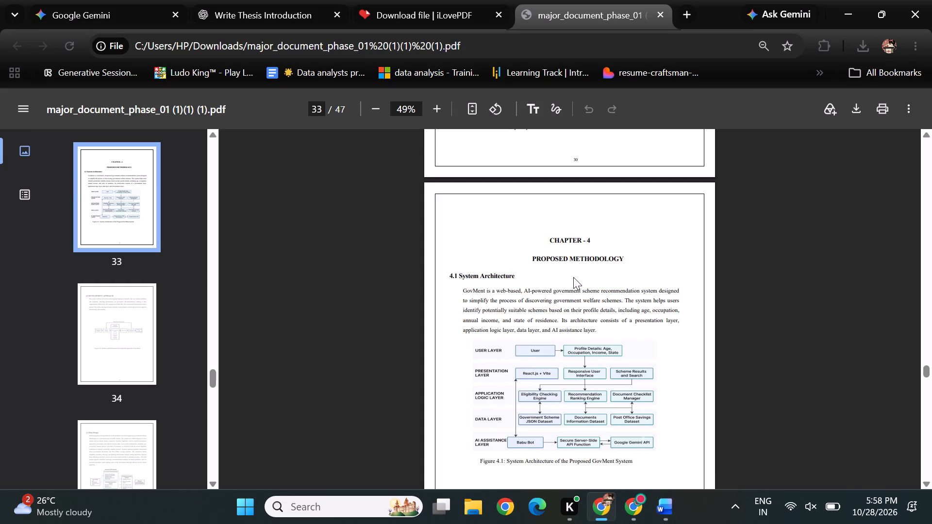
scroll(573, 277, "up", 1)
scroll(634, 279, "up", 7)
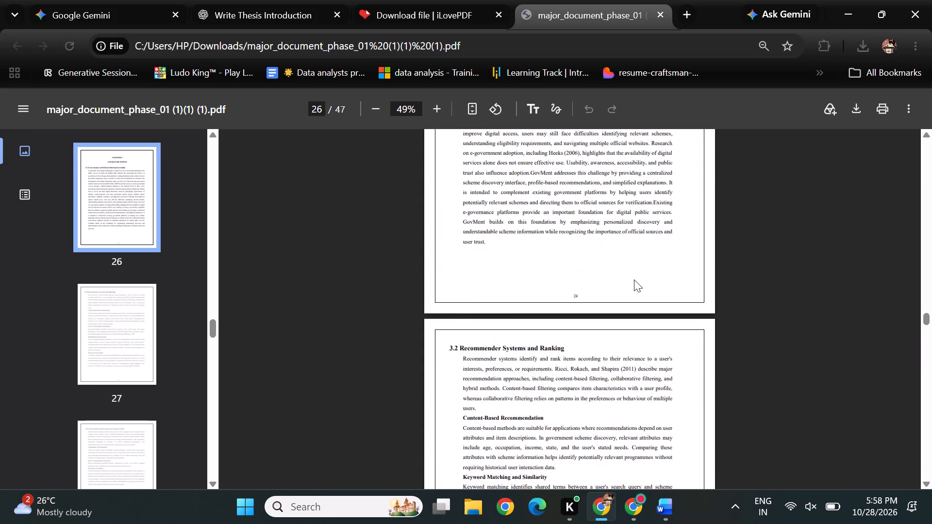
scroll(601, 315, "down", 2)
scroll(580, 373, "down", 1)
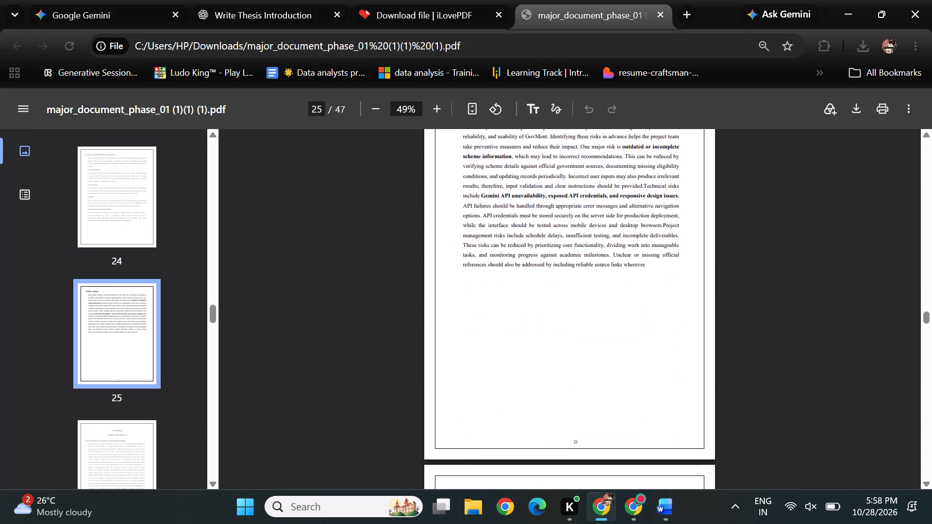
scroll(580, 373, "down", 2)
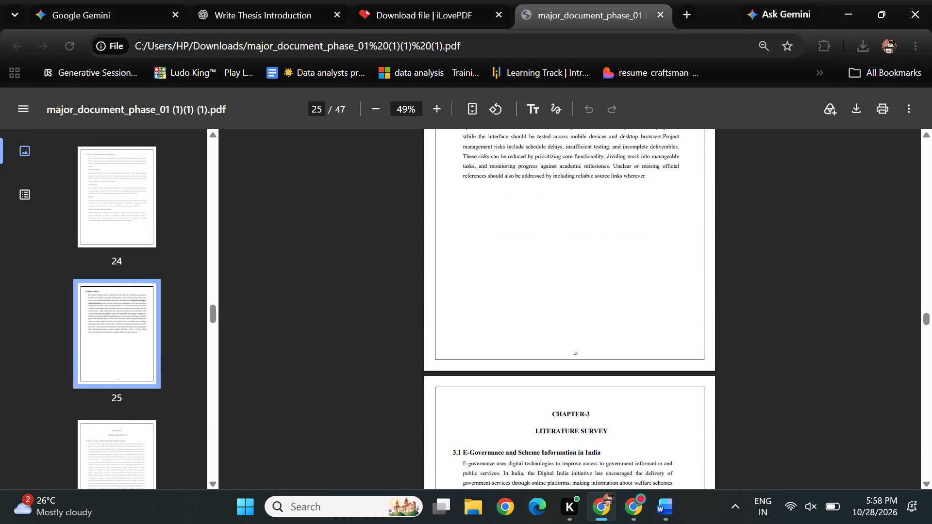
scroll(628, 483, "down", 2)
Switch to Word and examine the pages from section 2.6 through the end of Chapter 3 for blank space above headings.
left_click(658, 502)
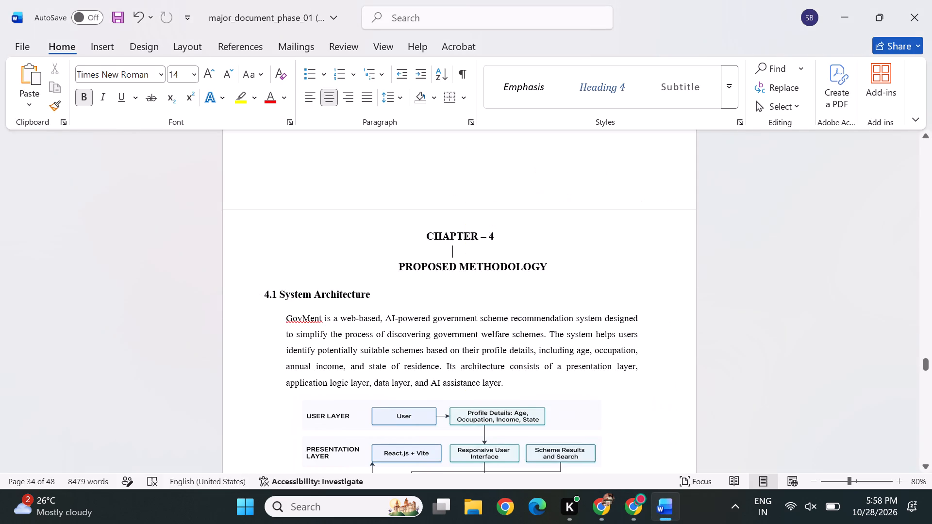
scroll(186, 252, "up", 9)
right_click(186, 252)
scroll(313, 304, "up", 1)
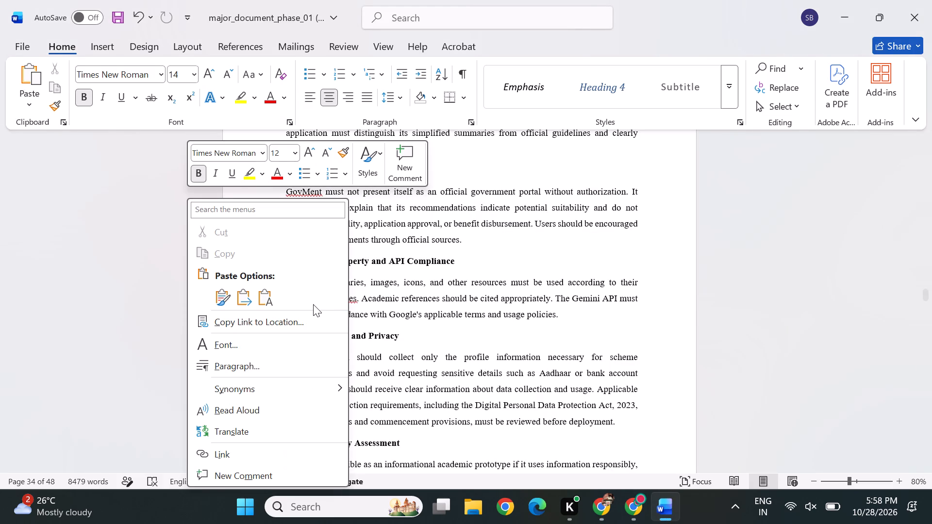
scroll(313, 304, "up", 1)
scroll(660, 262, "up", 2)
left_click(708, 302)
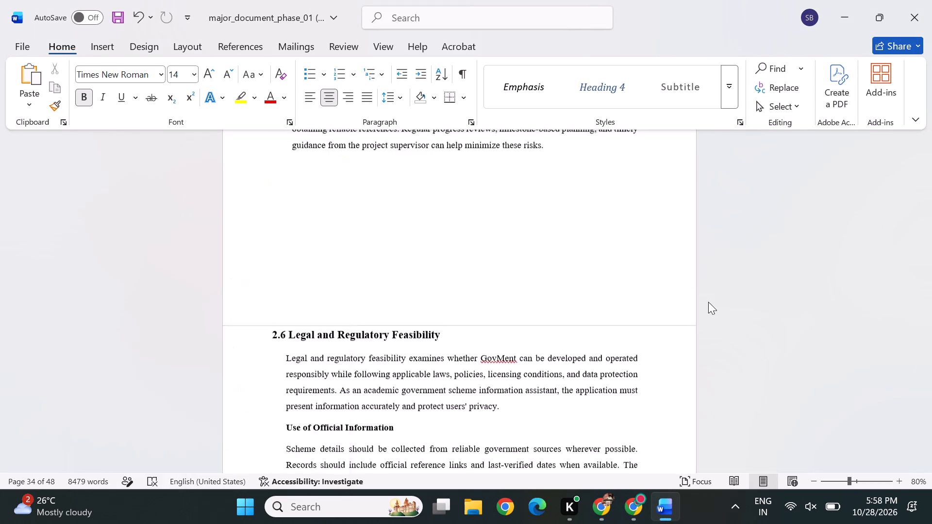
scroll(698, 299, "down", 4)
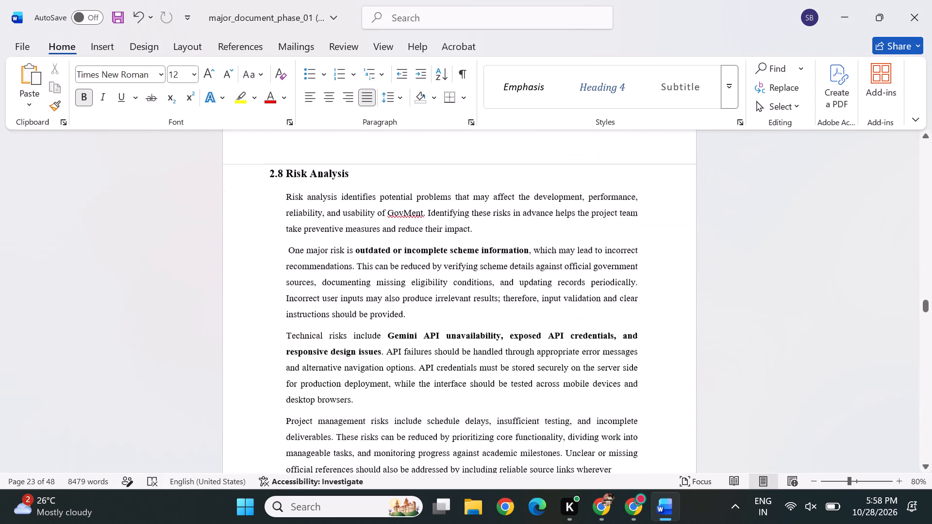
scroll(698, 299, "down", 3)
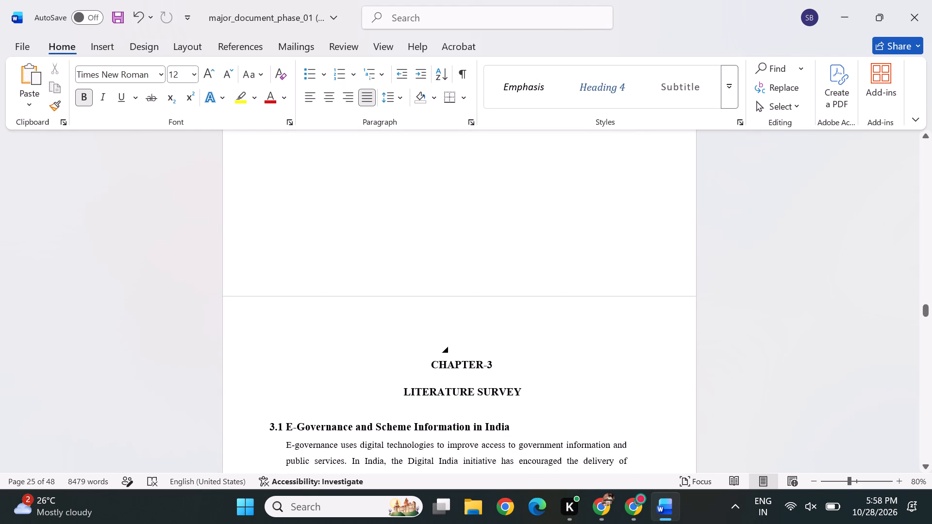
scroll(646, 455, "down", 3)
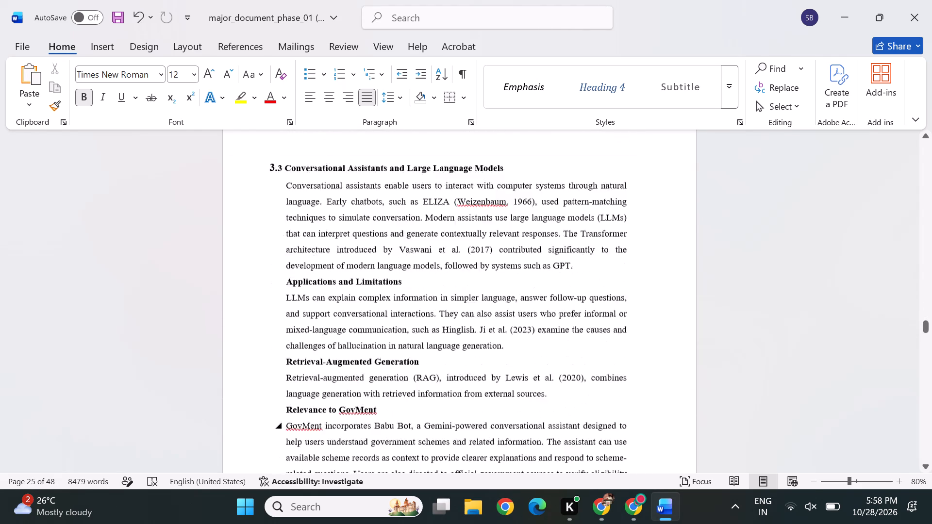
scroll(646, 455, "down", 3)
scroll(602, 393, "down", 1)
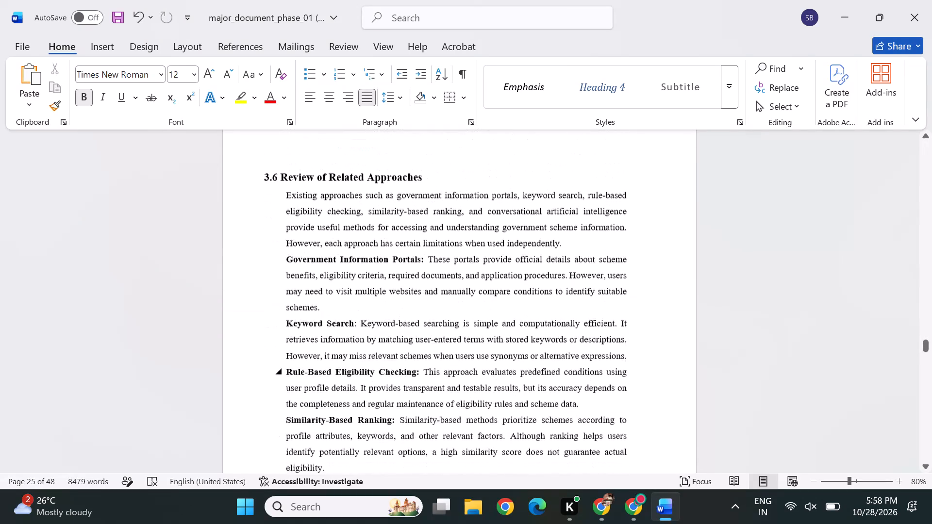
scroll(602, 393, "down", 3)
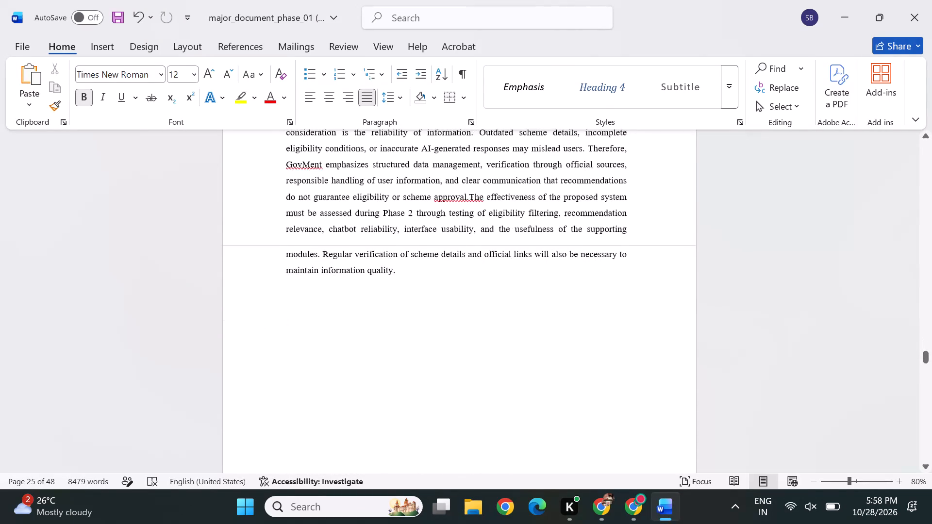
Delete the blank lines above the "3.7 Research Gap" heading at the start of its page.
scroll(570, 391, "up", 2)
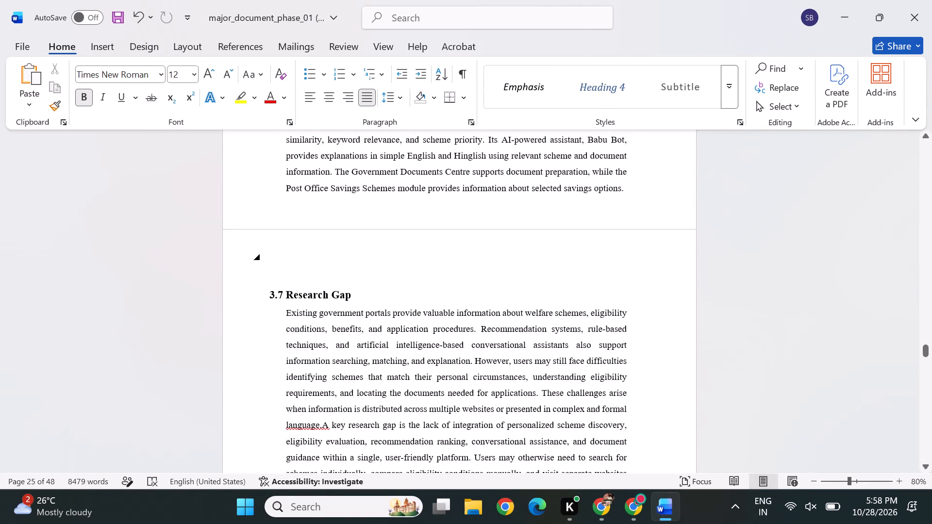
left_click(299, 251)
key("Delete")
key("Delete")
key("Up")
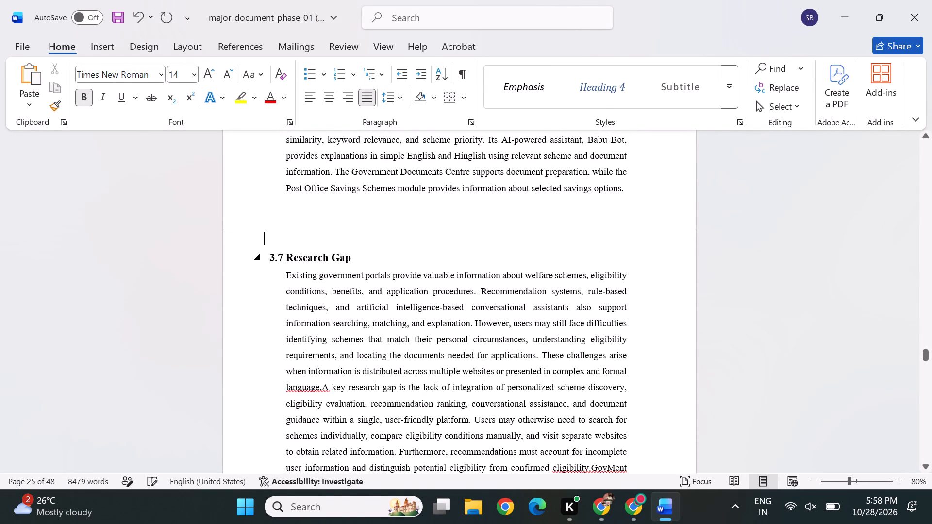
key("Delete")
Insert two blank lines above the "CHAPTER – 4" heading.
scroll(364, 301, "down", 1)
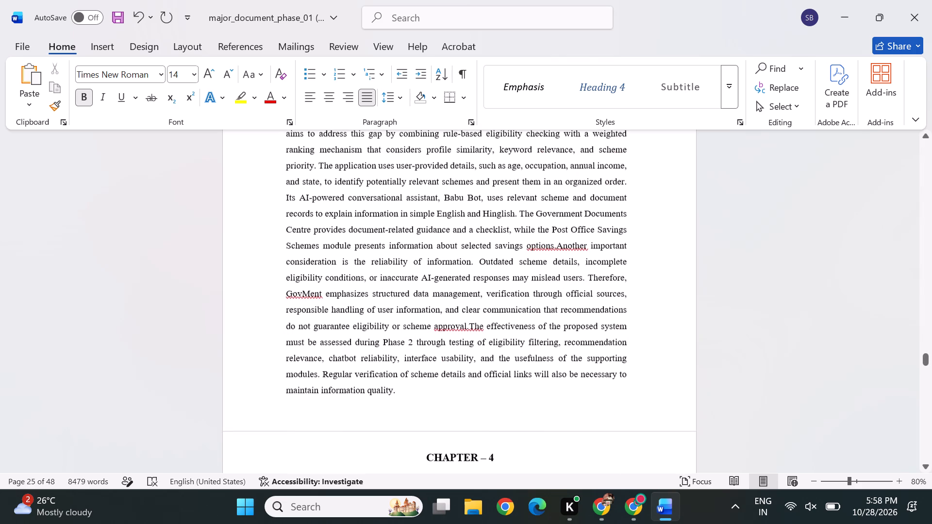
scroll(389, 319, "down", 1)
left_click(432, 233)
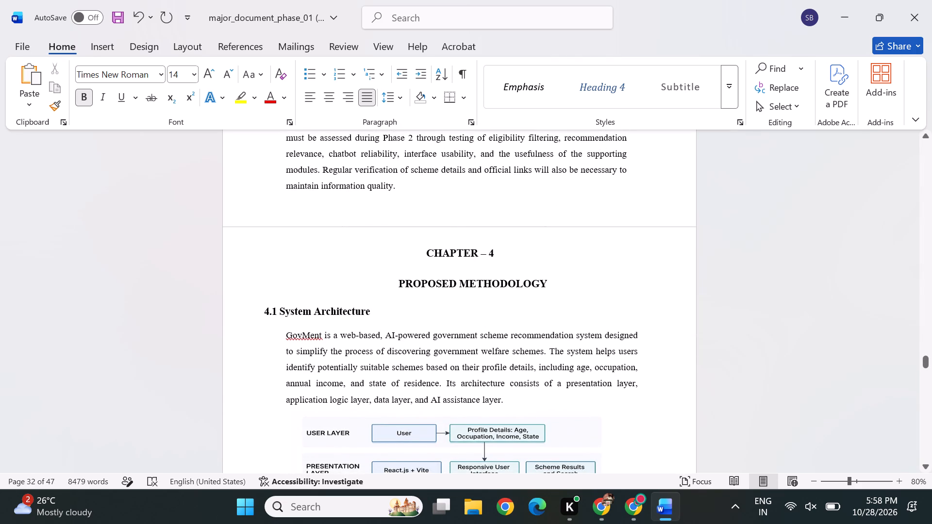
key("Return")
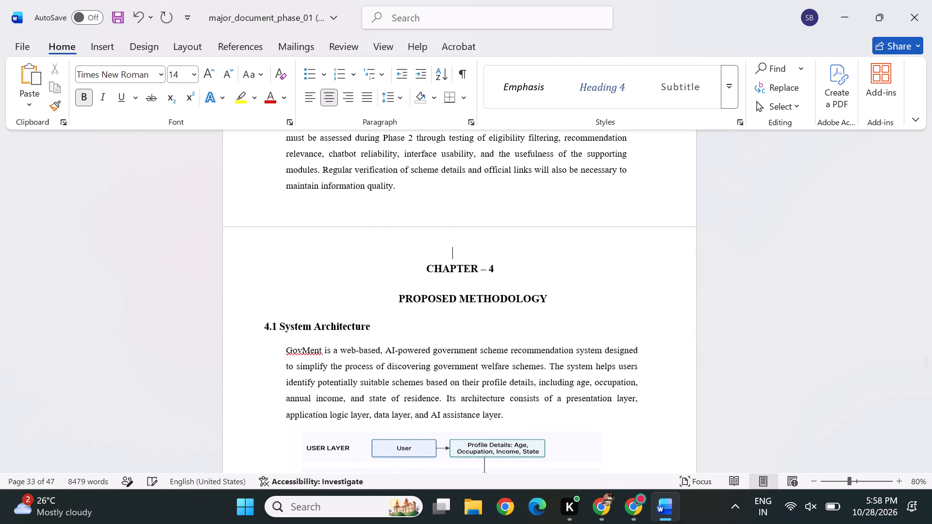
key("Return")
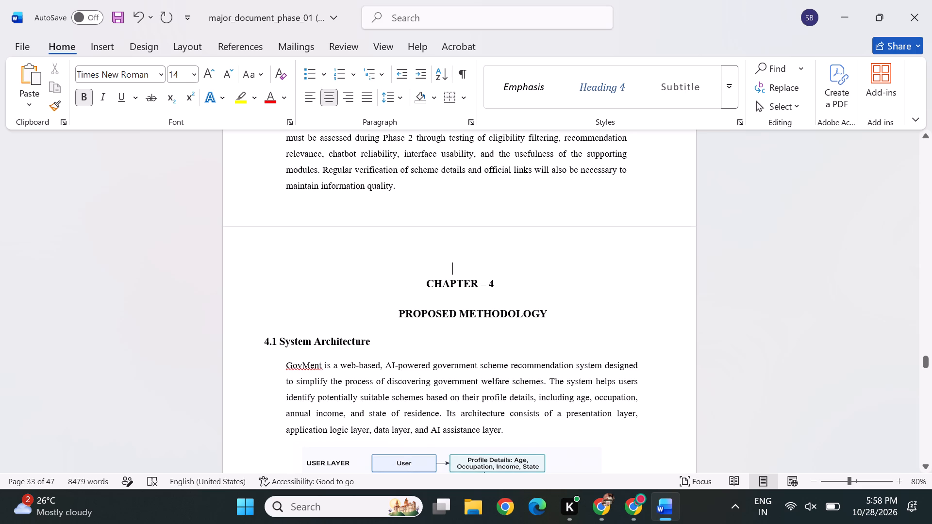
Examine the end of section 3.7 and the Chapter 4 opening page for text flow and heading spacing.
scroll(478, 313, "down", 1)
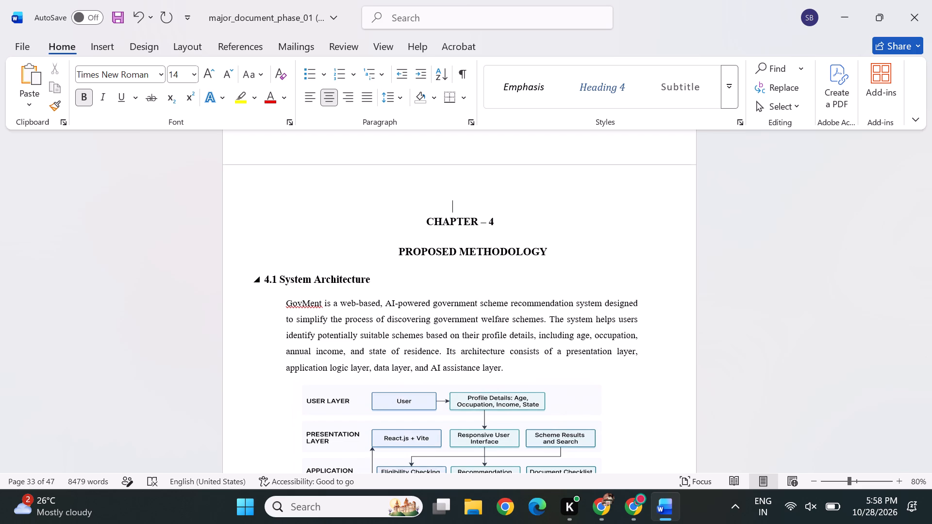
scroll(558, 276, "up", 1)
scroll(487, 257, "up", 1)
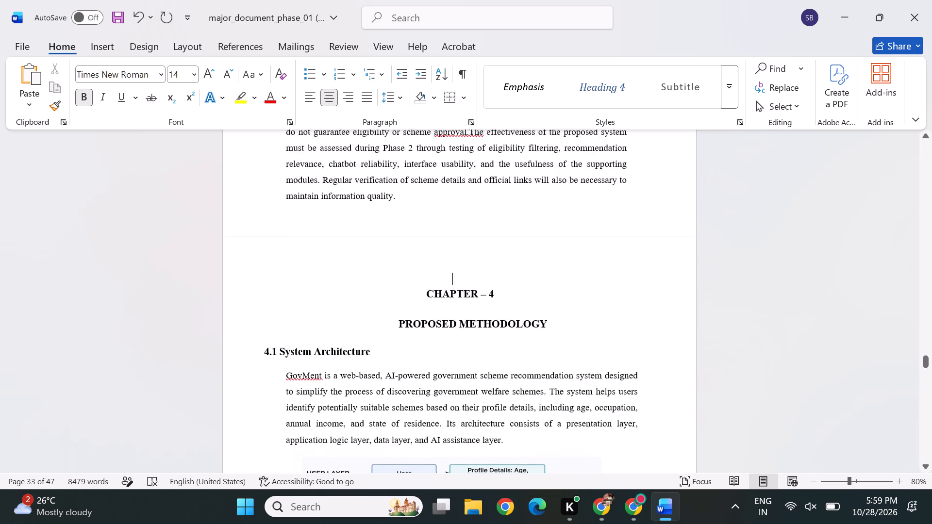
scroll(487, 257, "up", 1)
scroll(479, 324, "down", 1)
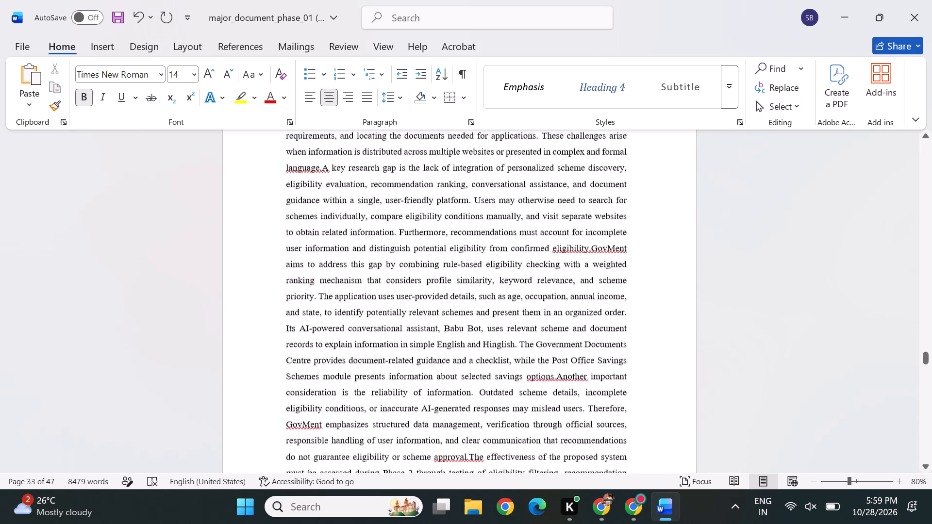
scroll(479, 324, "down", 1)
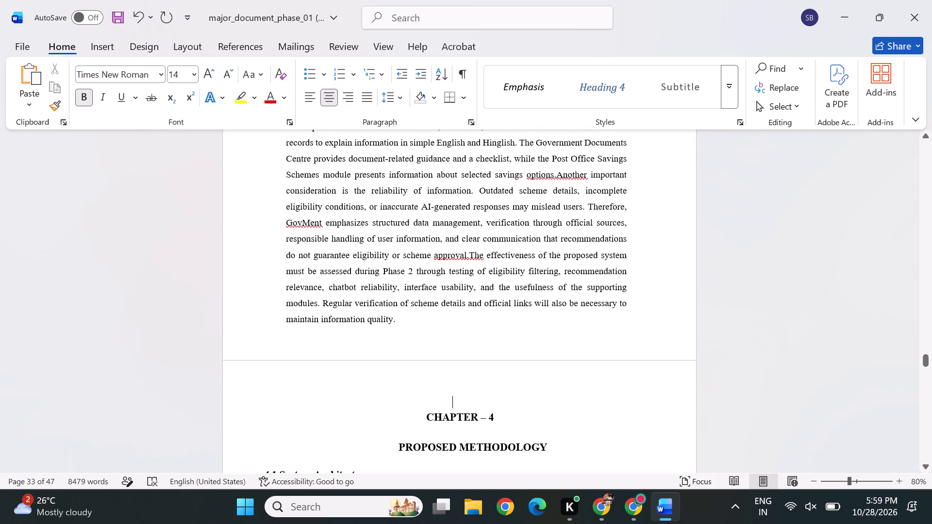
left_click_drag(470, 256, 466, 317)
left_click(491, 339)
Delete the blank lines above the "3.6 Review of Related Approaches" heading and save the document.
scroll(491, 339, "up", 1)
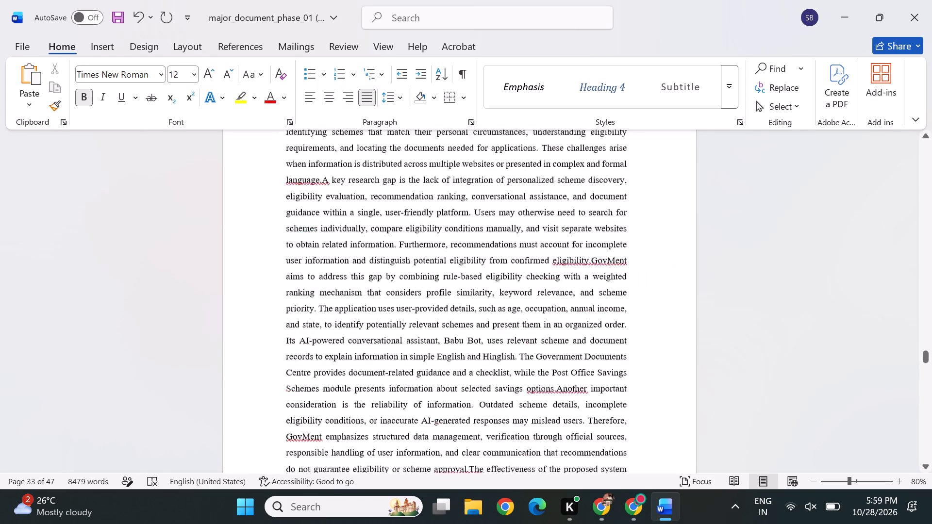
scroll(491, 339, "up", 2)
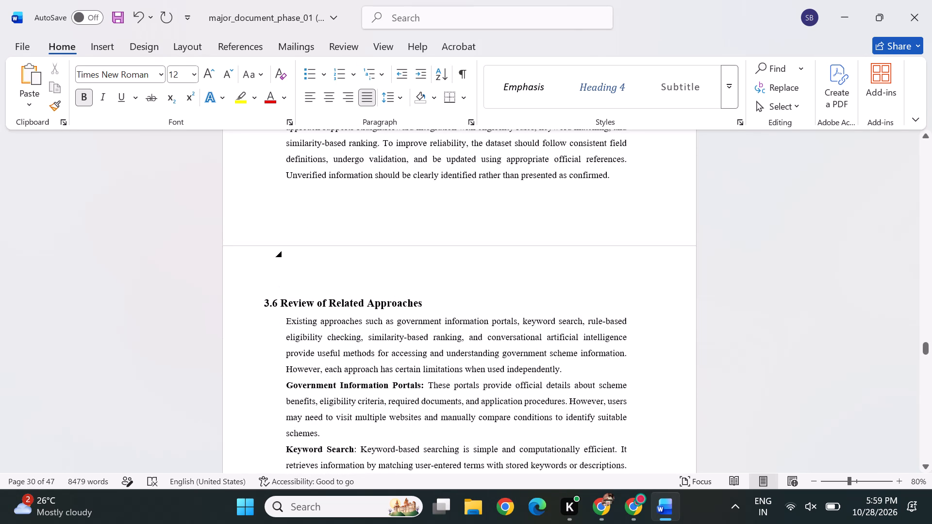
left_click(296, 258)
key("Home")
key("Delete")
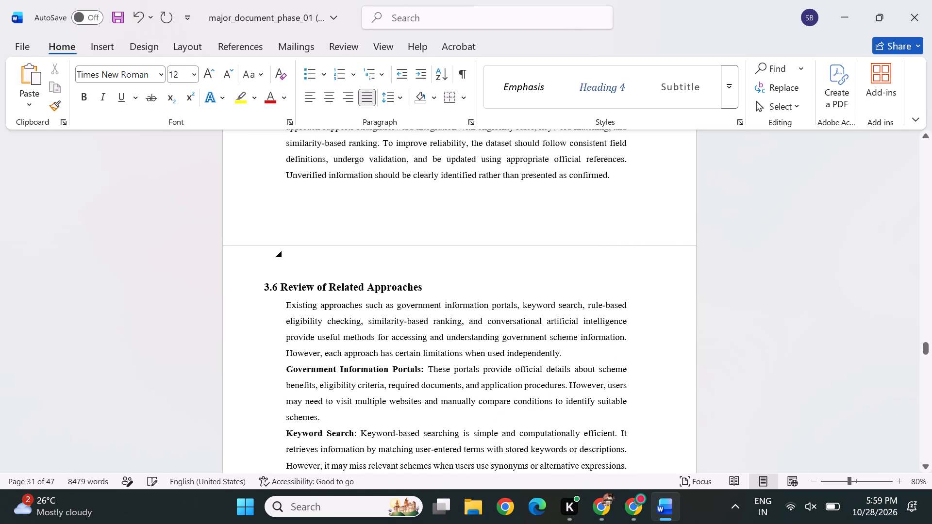
key("Delete")
key("Delete")
key("ctrl+s")
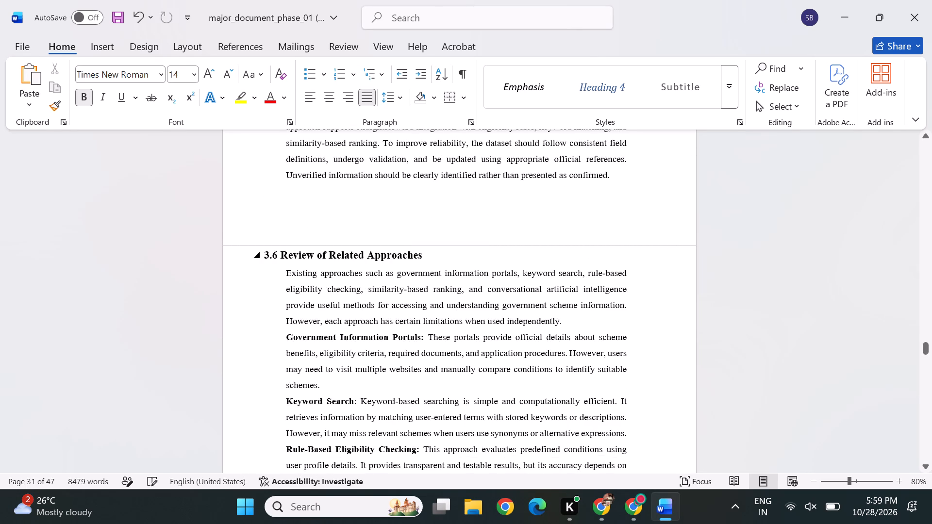
Delete the blank lines above the "3.5 Structured Government Information and Data Quality" heading and save the document.
scroll(388, 259, "up", 2)
scroll(340, 226, "up", 1)
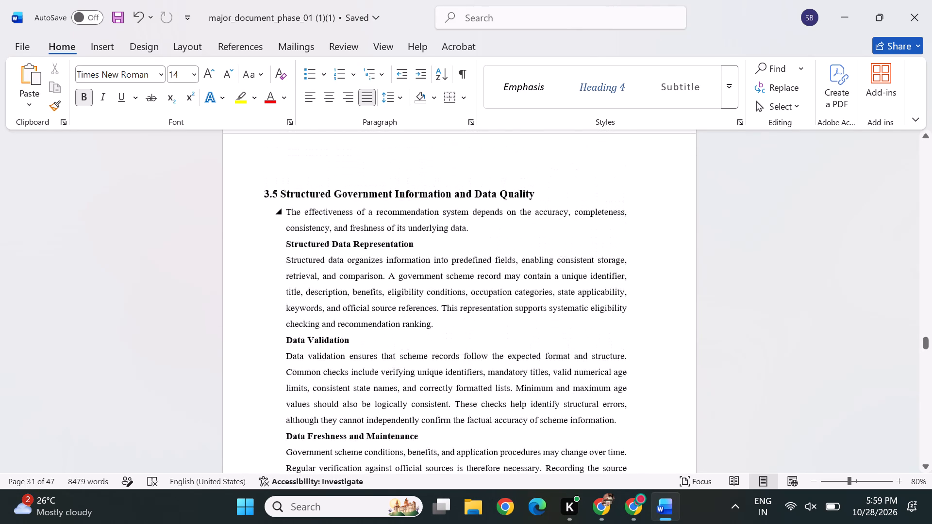
scroll(340, 226, "up", 1)
left_click(294, 225)
key("Delete")
key("Delete")
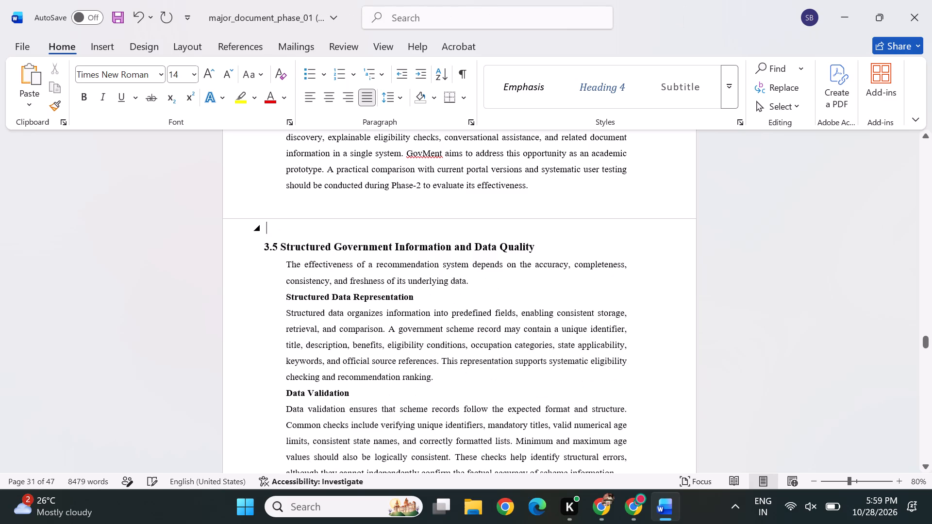
key("Delete")
key("ctrl+s")
Delete the blank lines above the "3.4 Comparison of Existing Approaches" heading and save the document.
scroll(294, 225, "up", 1)
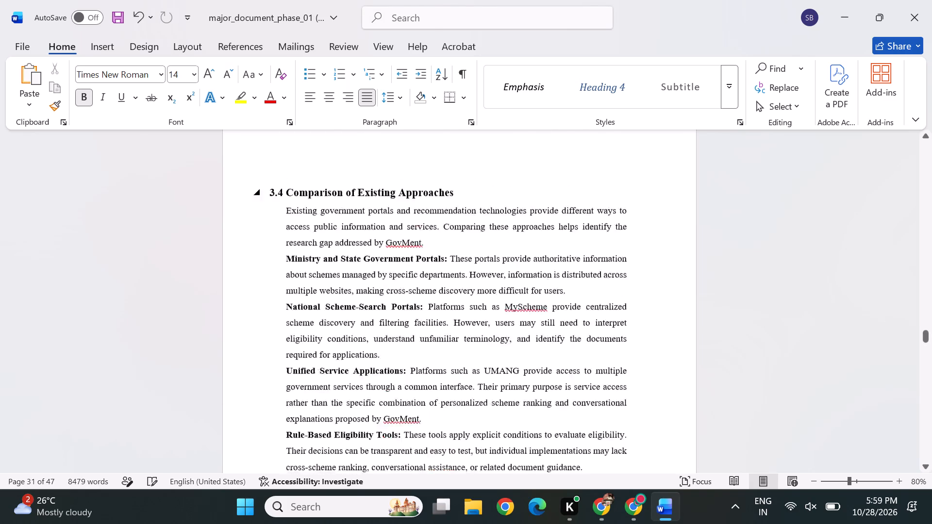
scroll(294, 225, "up", 1)
left_click(296, 270)
key("Delete")
key("Delete")
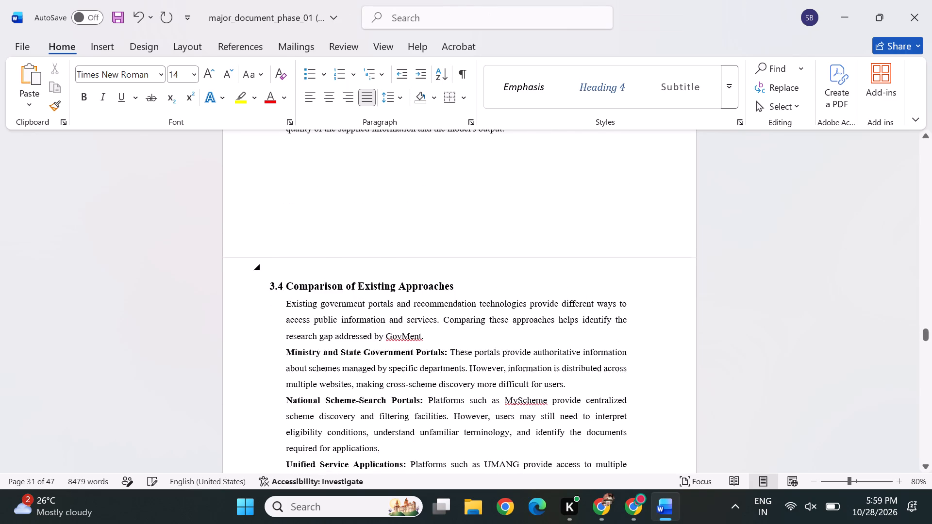
key("Delete")
key("ctrl+s")
Delete the blank lines above the "3.3 Conversational Assistants and Large Language Models" heading.
scroll(296, 270, "up", 2)
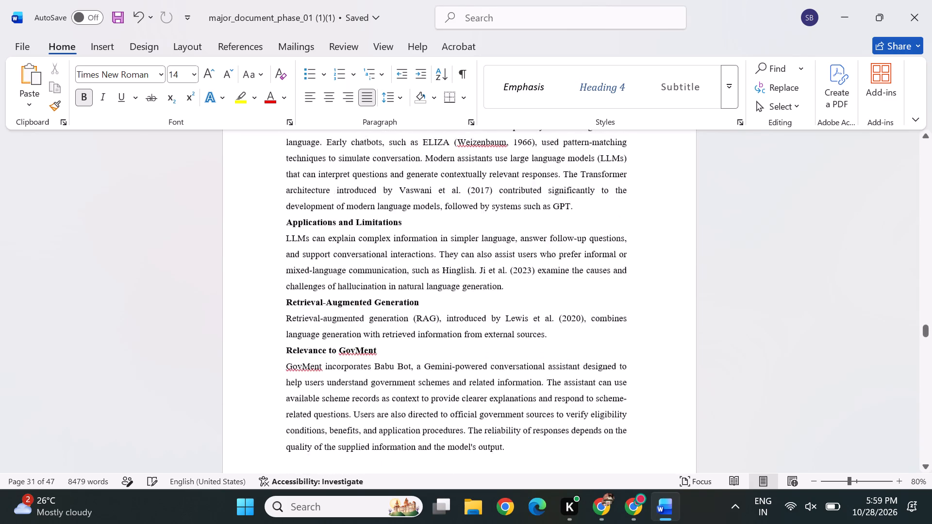
scroll(296, 270, "up", 1)
scroll(329, 378, "down", 2)
left_click(312, 335)
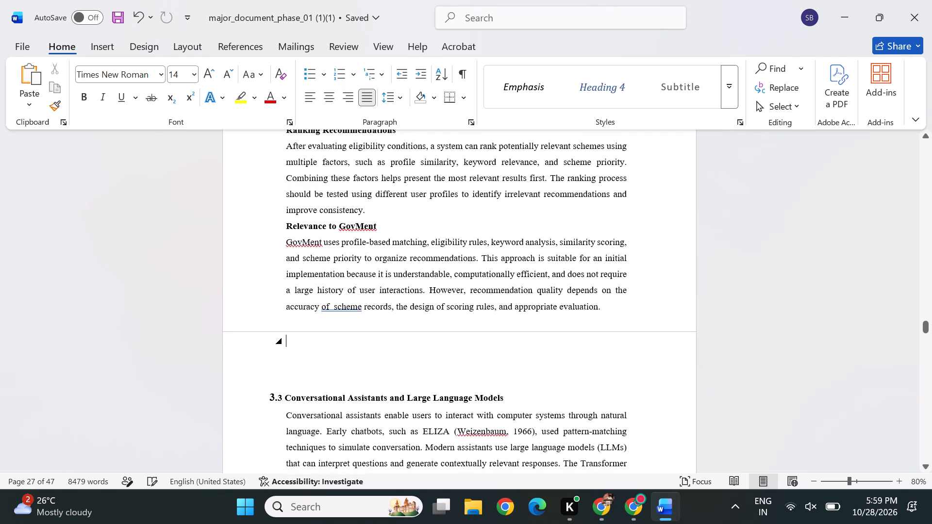
key("Delete")
key("Delete")
key("Delete")
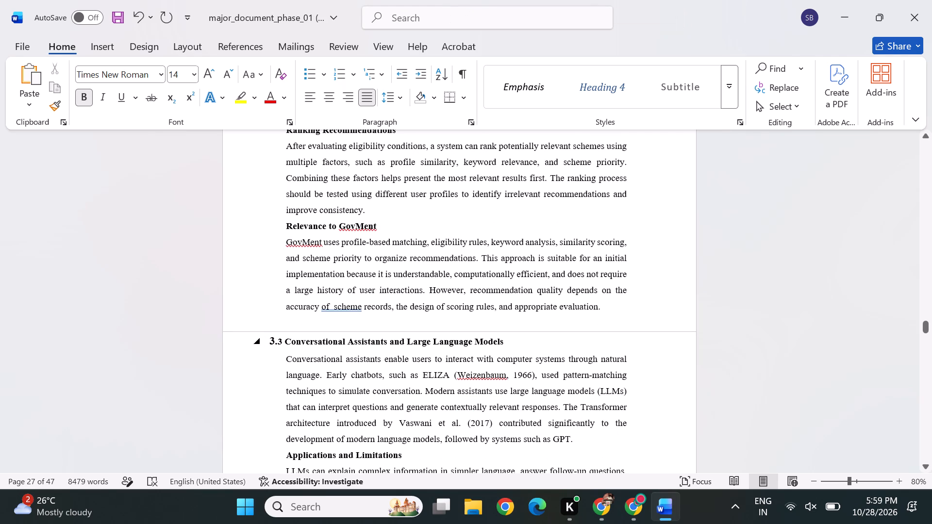
Copy the formatting of the "3.2 Recommender Systems and Ranking" heading onto the whole "3.3 Conversational Assistants and Large Language Models" heading.
left_click_drag(287, 344, 266, 344)
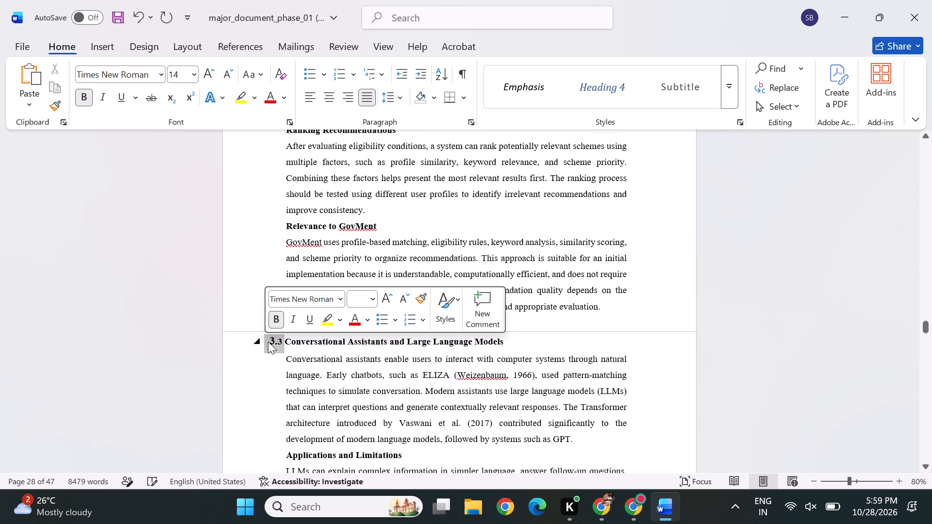
left_click(227, 287)
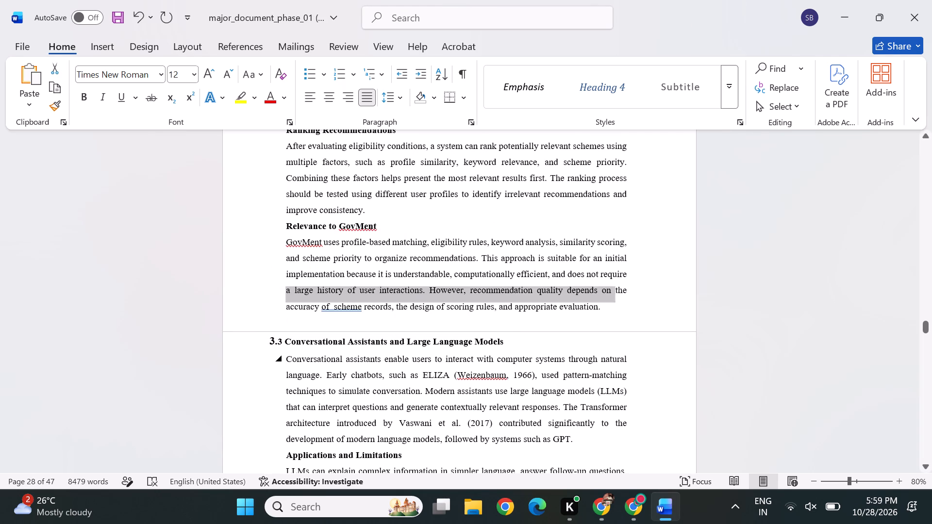
left_click(237, 311)
scroll(416, 293, "up", 1)
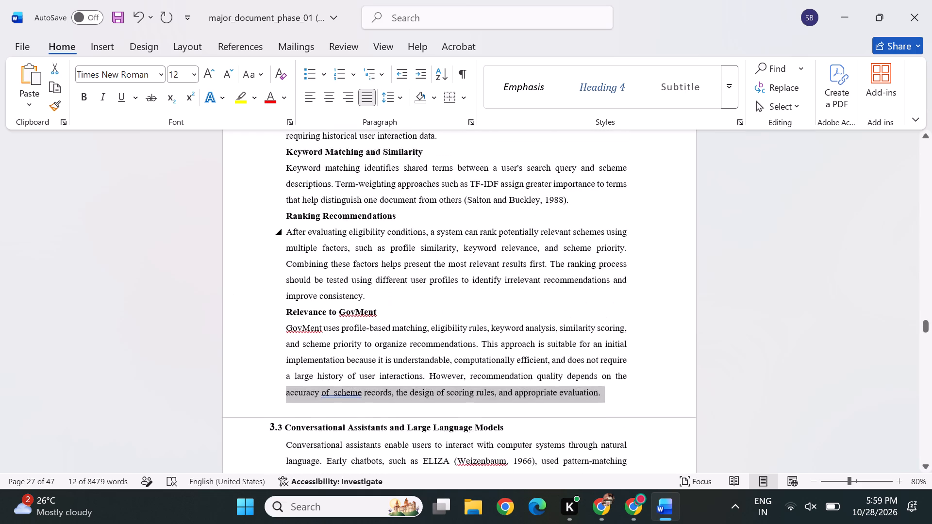
scroll(416, 293, "up", 2)
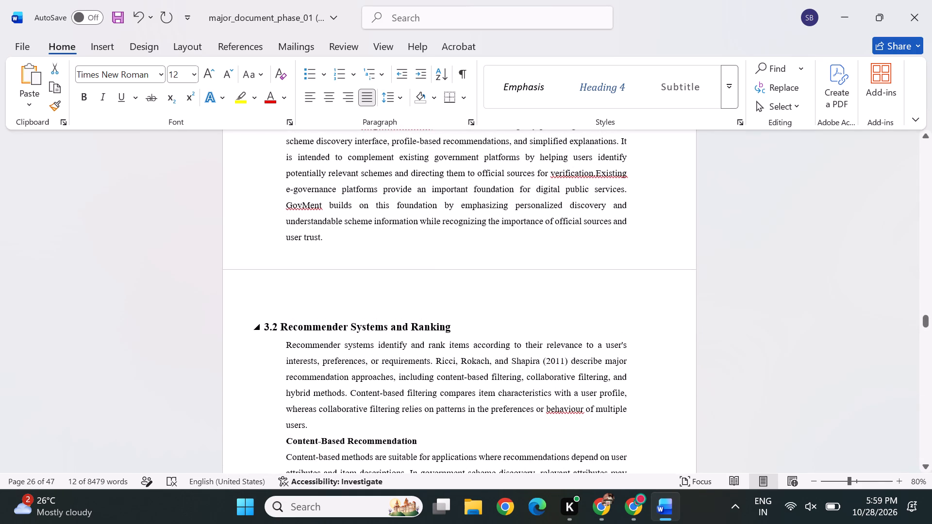
left_click_drag(366, 330, 262, 325)
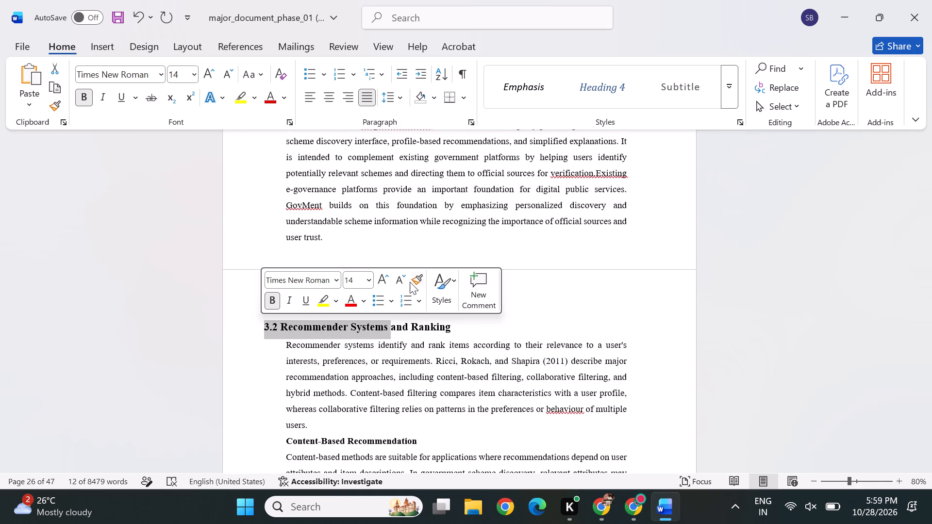
left_click(410, 282)
scroll(393, 373, "down", 3)
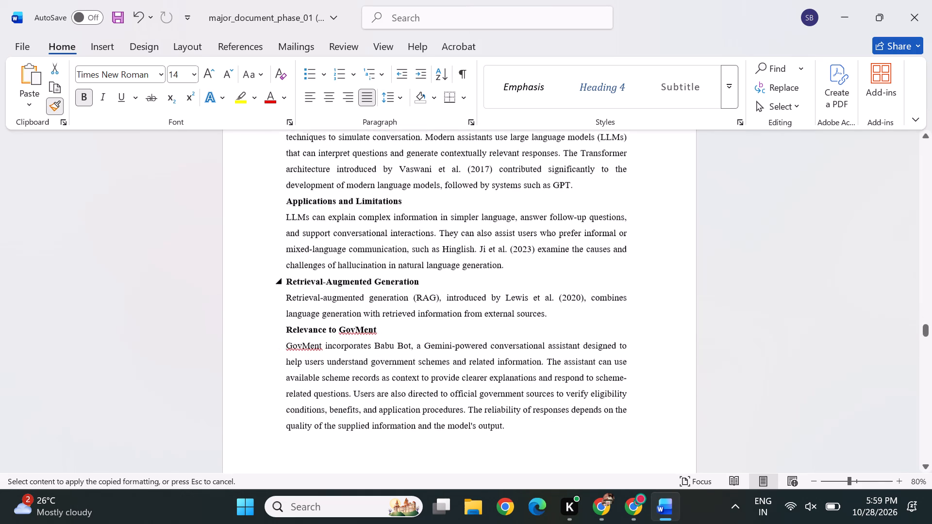
scroll(335, 266, "up", 2)
left_click_drag(272, 238, 303, 238)
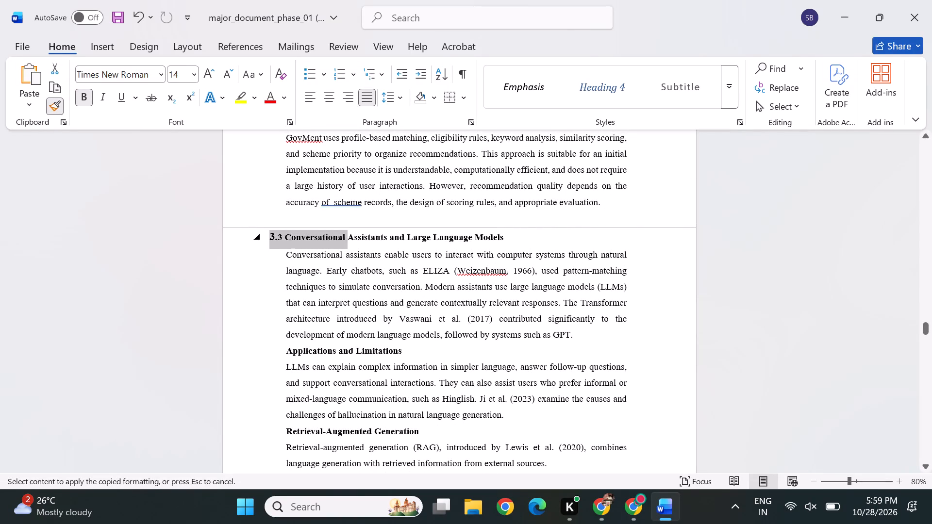
left_click_drag(303, 238, 539, 245)
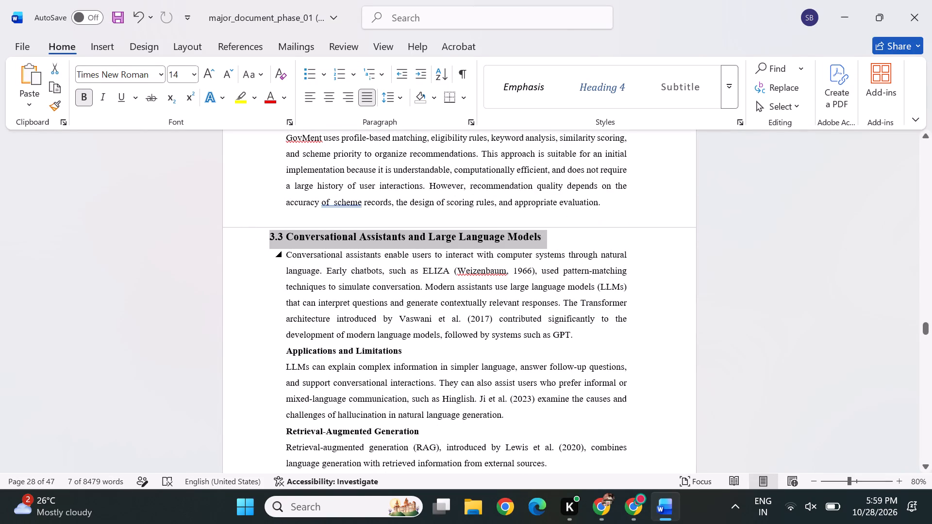
left_click(667, 299)
Delete the three blank lines above the "3.2 Recommender Systems and Ranking" heading, save, and add one leading space to the heading.
scroll(444, 270, "up", 1)
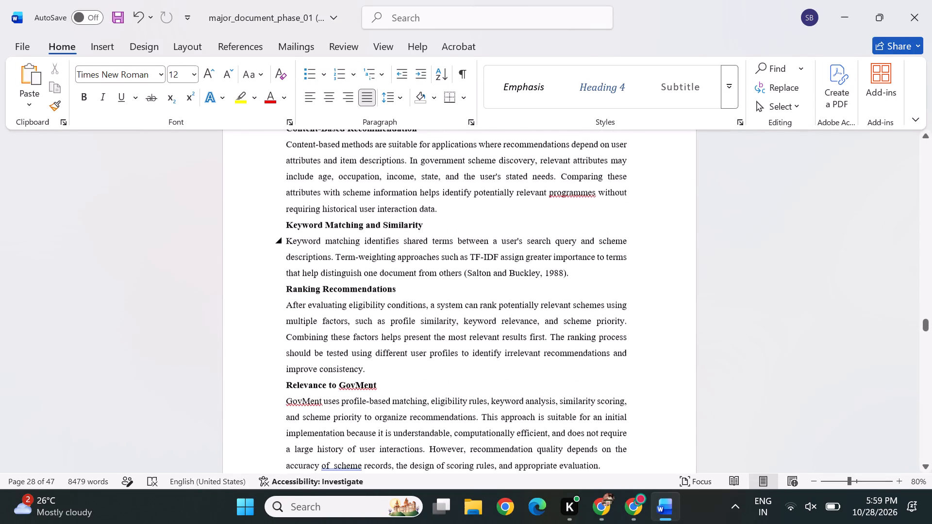
scroll(404, 257, "up", 1)
scroll(327, 187, "up", 1)
left_click(295, 167)
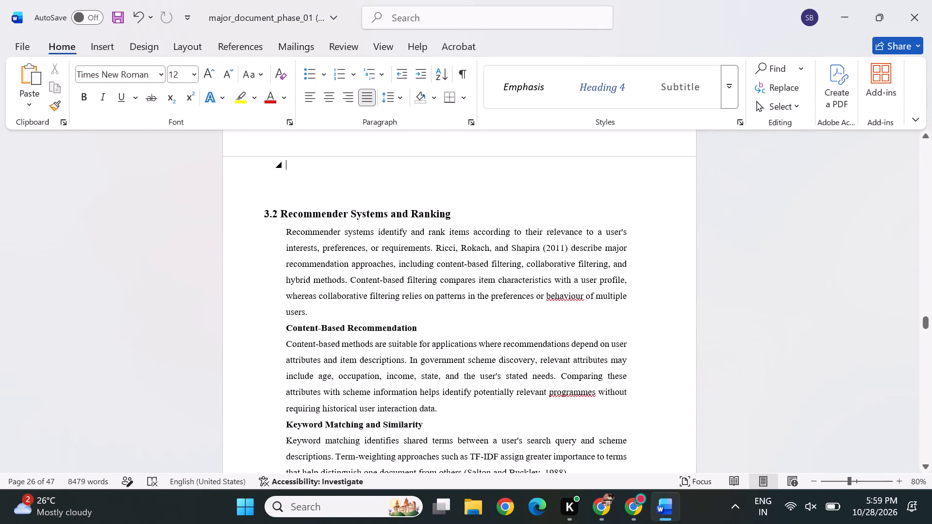
key("Delete")
key("Delete")
key("Delete")
key("ctrl+s")
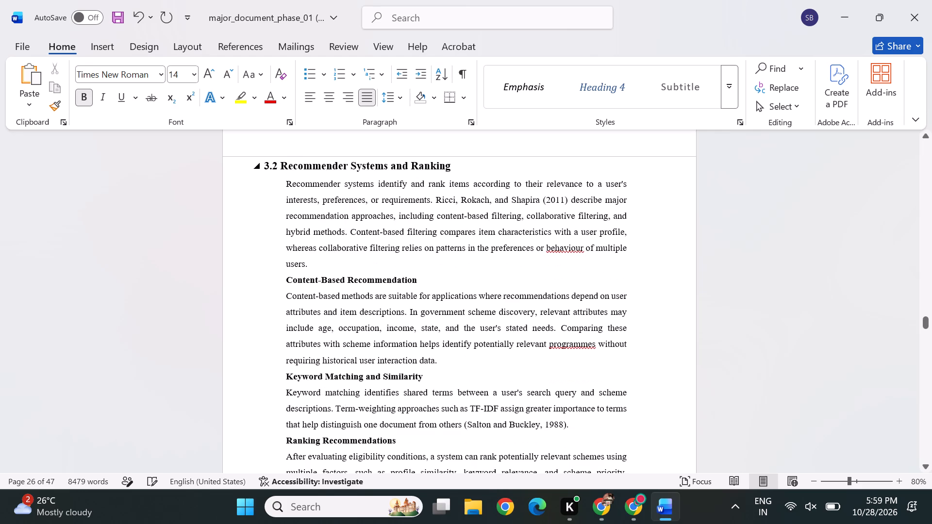
scroll(368, 204, "up", 1)
key("space")
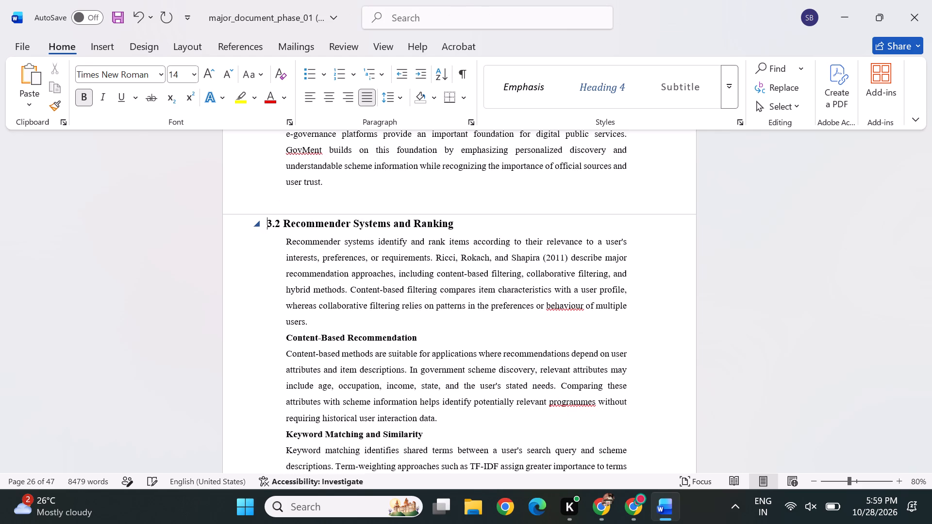
scroll(401, 328, "up", 2)
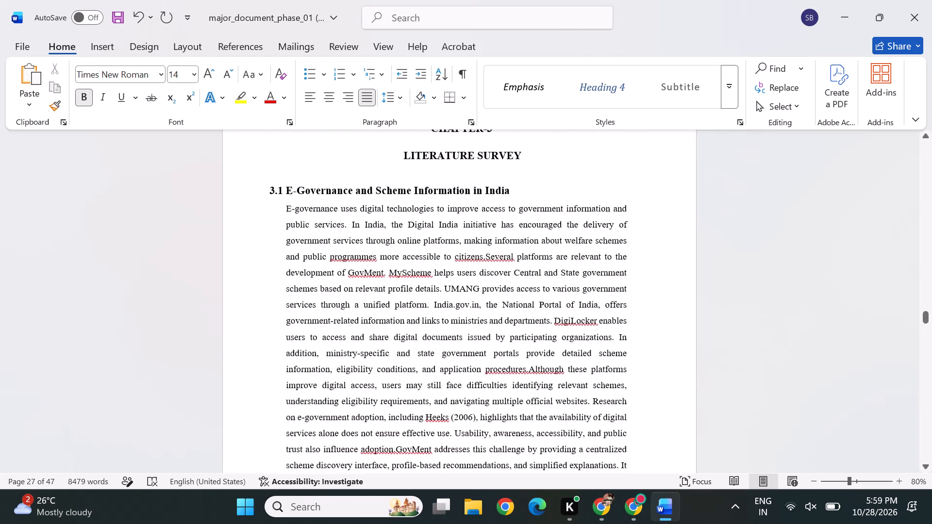
scroll(371, 220, "up", 1)
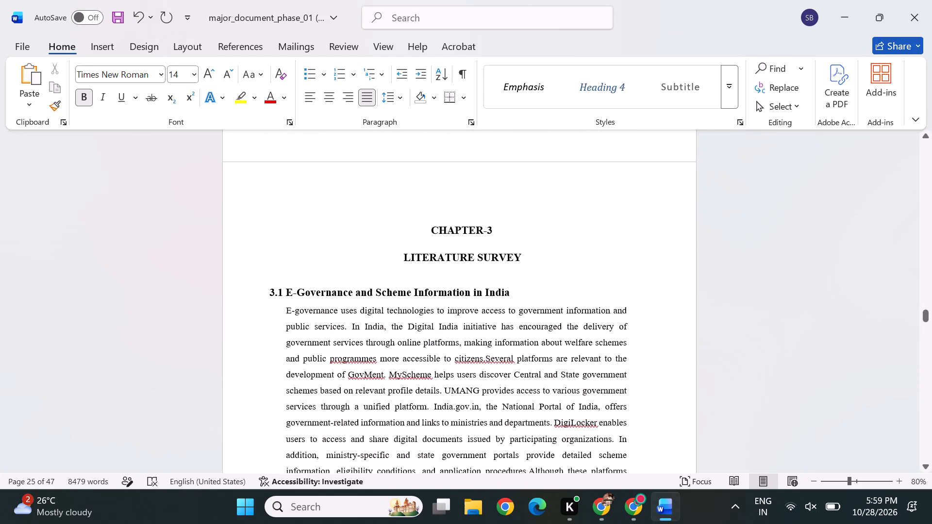
left_click(346, 196)
scroll(346, 196, "up", 2)
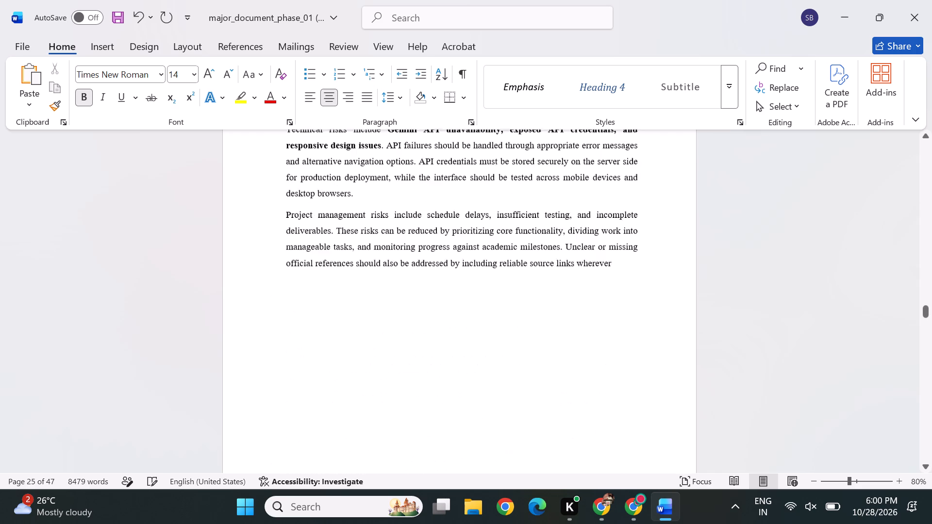
scroll(373, 248, "up", 1)
scroll(399, 272, "down", 2)
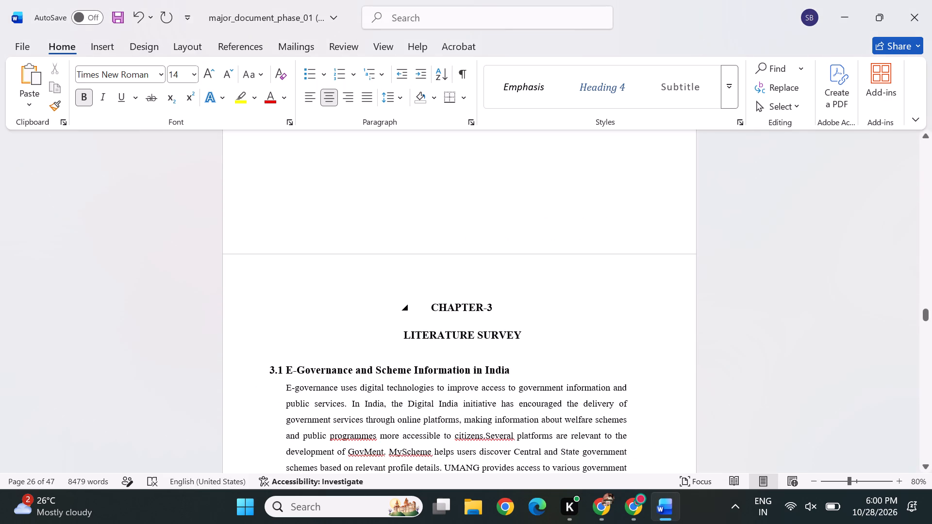
key("ctrl+s")
Insert one blank line above the "3.2 Recommender Systems and Ranking" heading to move it to the next page, and save.
scroll(476, 344, "down", 1)
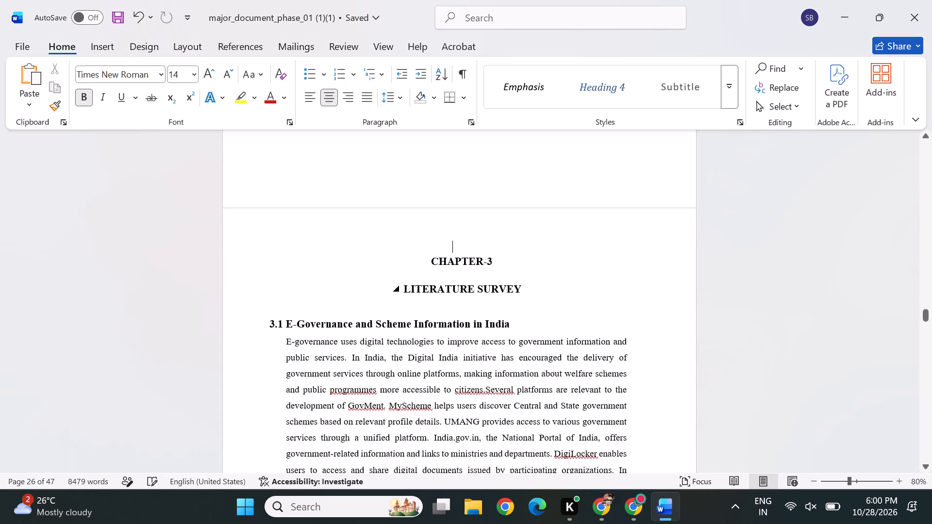
scroll(365, 389, "down", 2)
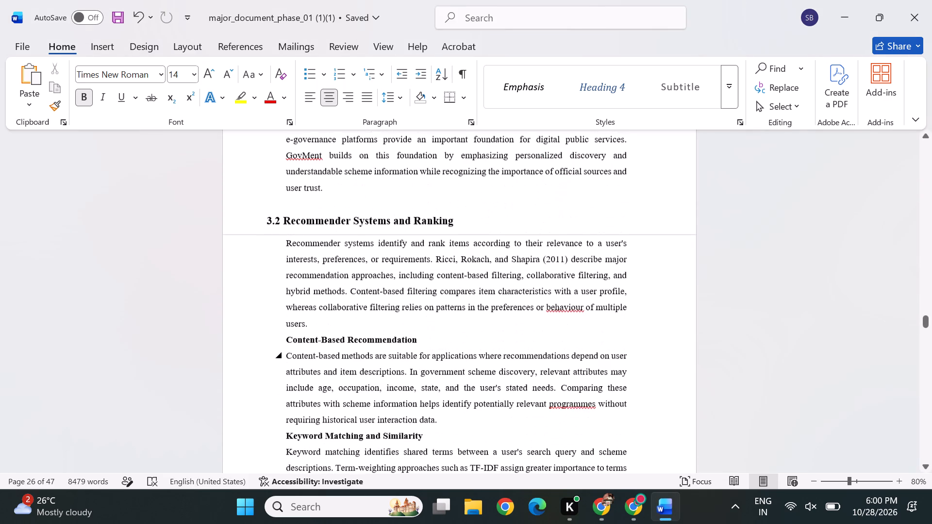
left_click(265, 212)
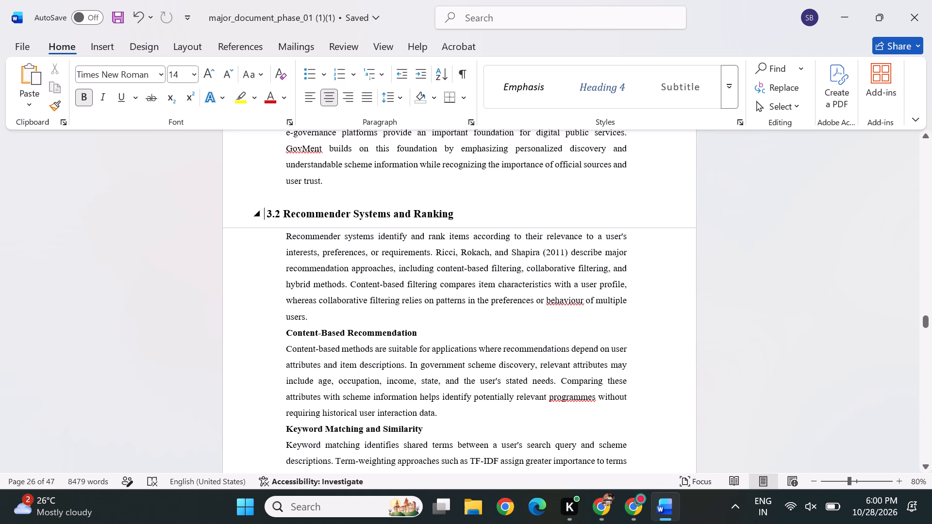
key("Return")
key("ctrl+s")
Insert three blank lines above the "3.3 Conversational Assistants and Large Language Models" heading to move it to the next page, and save.
scroll(326, 271, "down", 1)
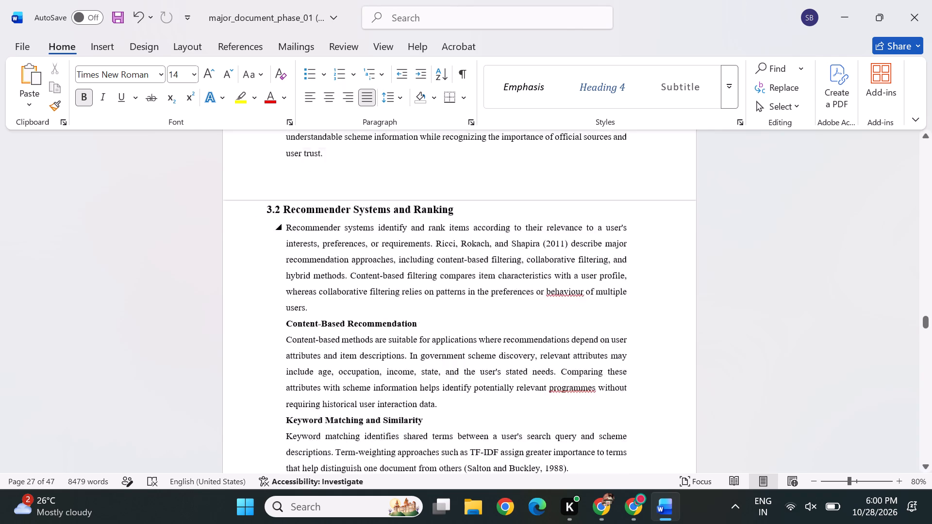
scroll(326, 271, "down", 1)
scroll(274, 234, "up", 1)
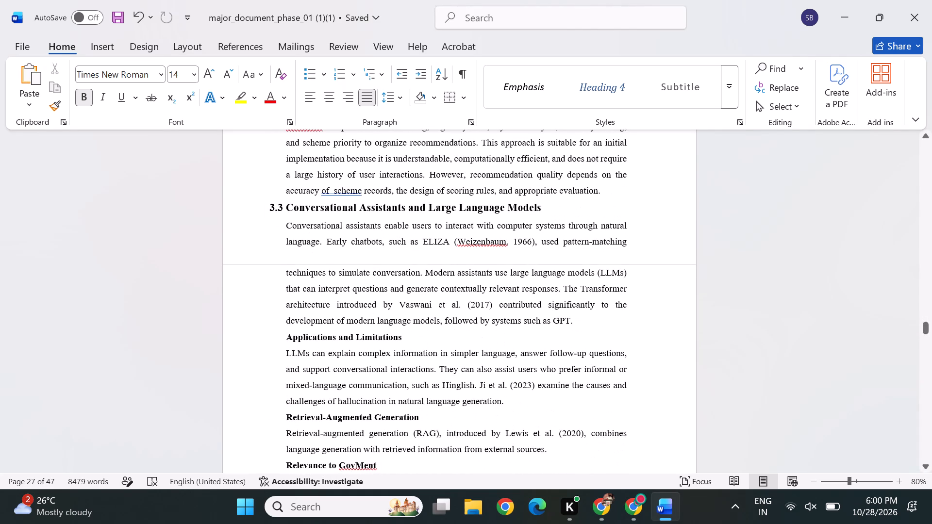
left_click(264, 206)
key("Return")
key("Return")
key("Return")
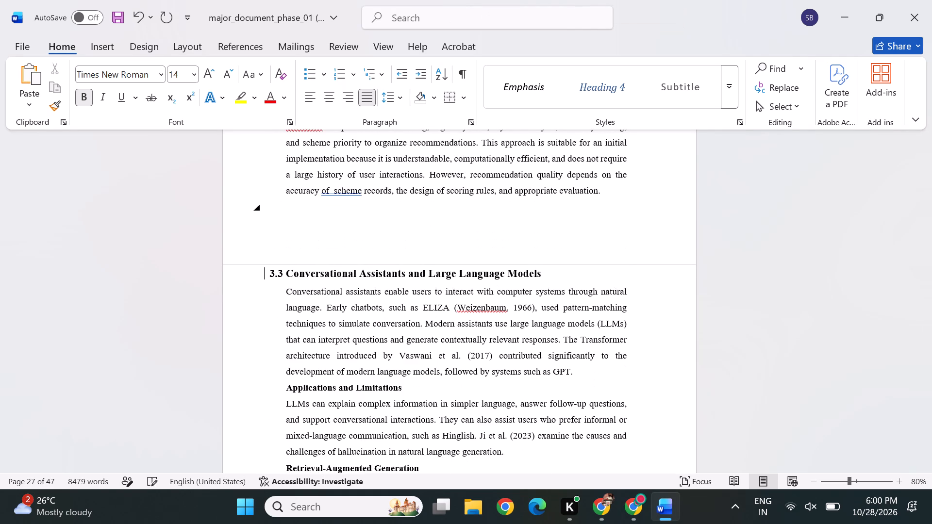
key("ctrl+s")
Insert three blank lines above the "3.4 Comparison of Existing Approaches" heading to move it to the next page, and save.
scroll(264, 206, "down", 2)
left_click(275, 327)
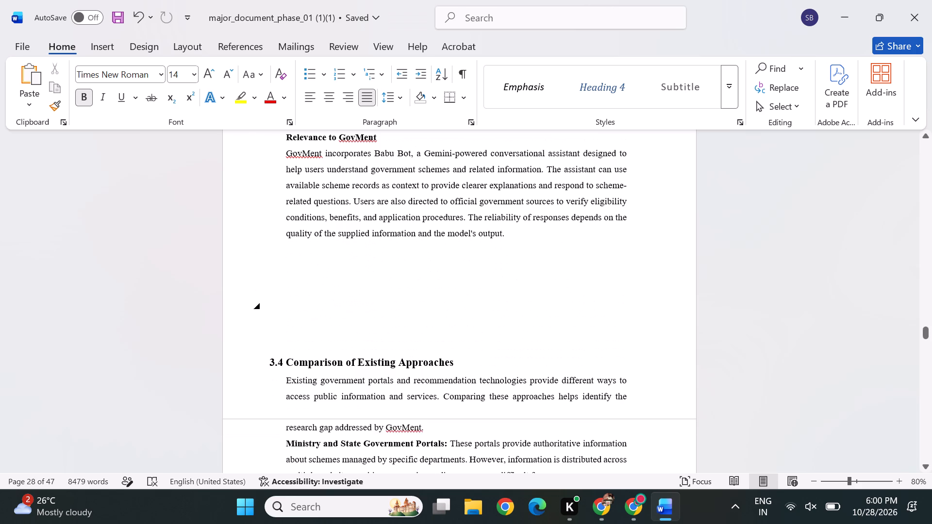
key("Return")
key("Return")
key("Return")
key("ctrl+s")
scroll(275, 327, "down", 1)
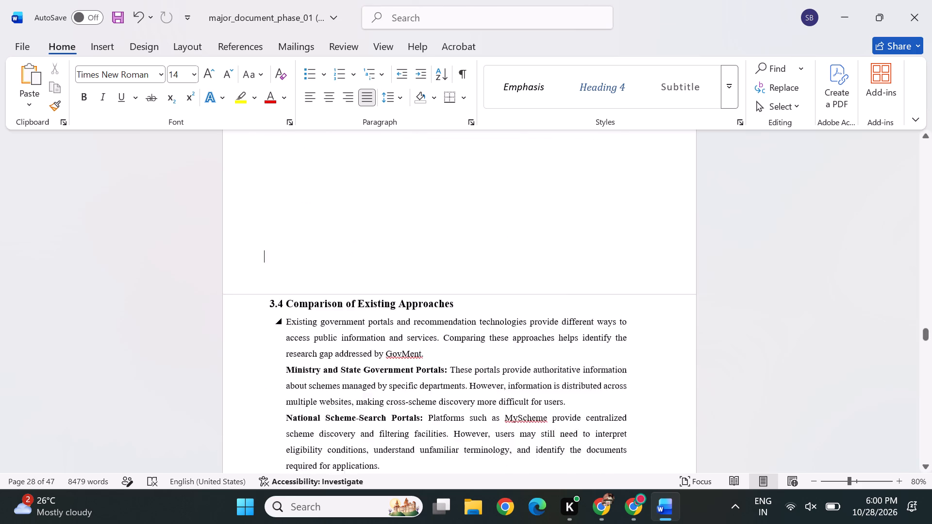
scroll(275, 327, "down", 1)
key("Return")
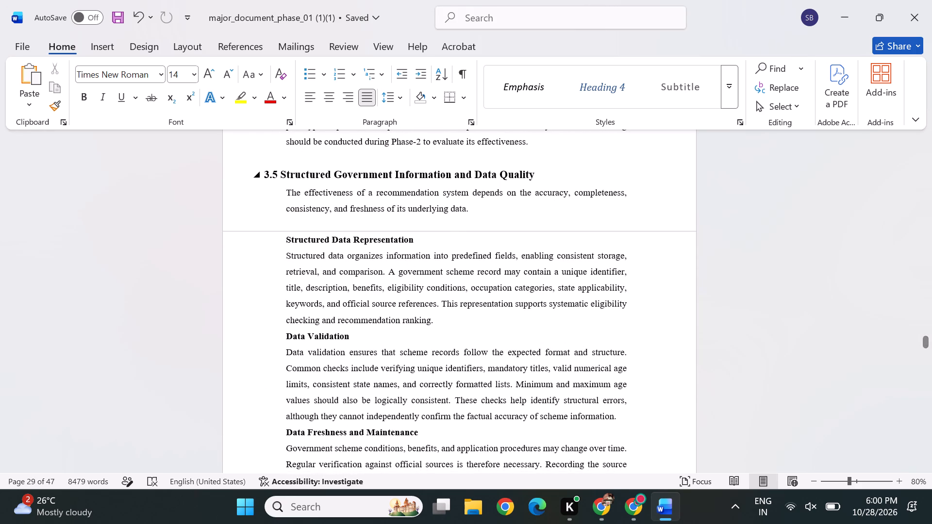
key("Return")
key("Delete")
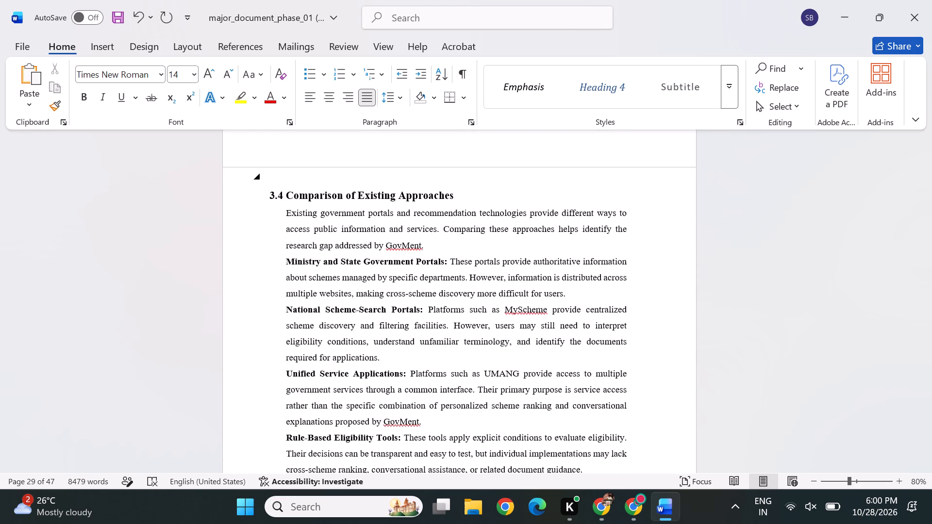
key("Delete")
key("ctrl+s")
Move the "3.5 Structured Government Information and Data Quality" heading to the next page with three blank lines, add two leading spaces, and save.
scroll(357, 230, "down", 1)
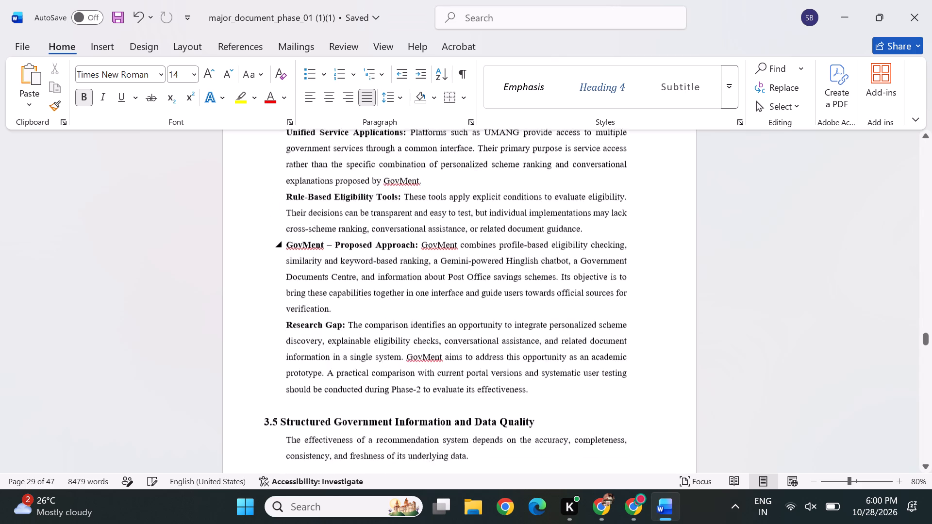
scroll(357, 230, "down", 1)
left_click(263, 153)
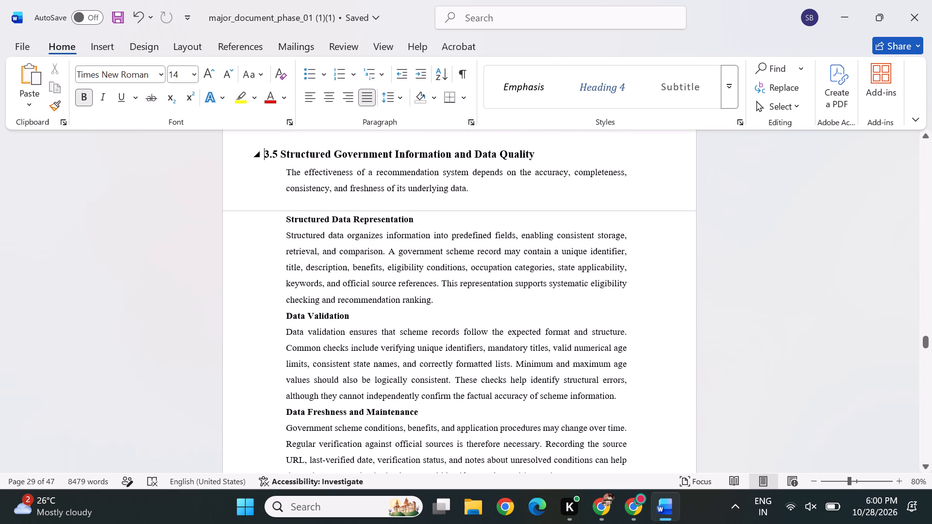
key("Return")
key("Return")
key("Return")
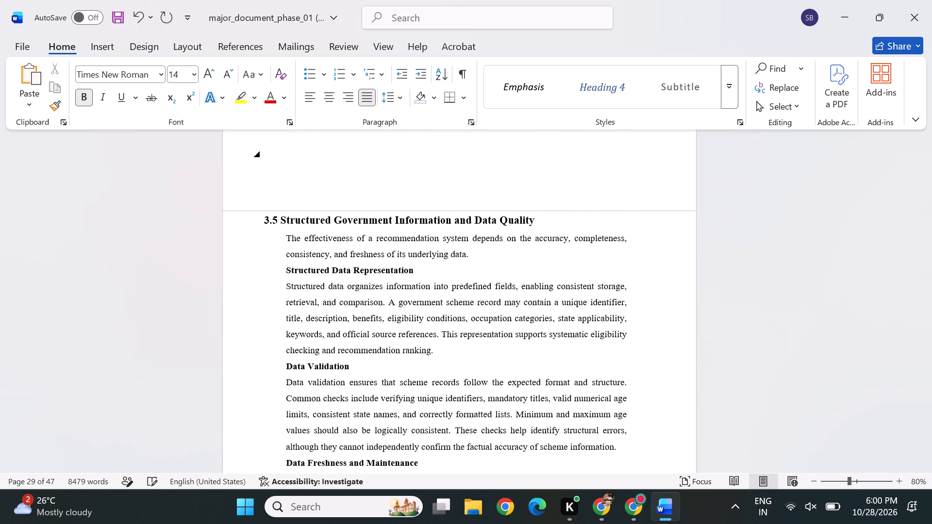
key("space")
key("space")
key("ctrl+s")
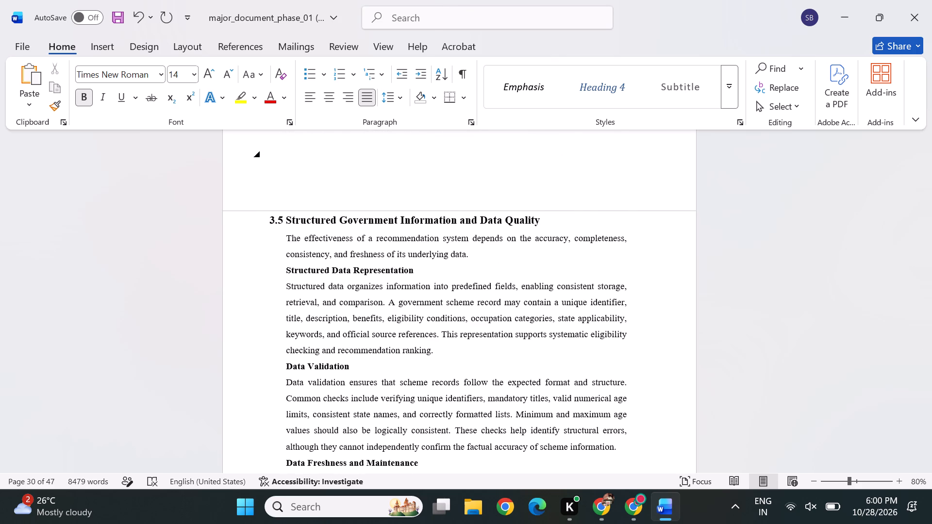
Move the "3.6 Review of Related Approaches" heading to the next page with three blank lines, add one leading space, and save.
scroll(326, 267, "down", 2)
left_click(261, 252)
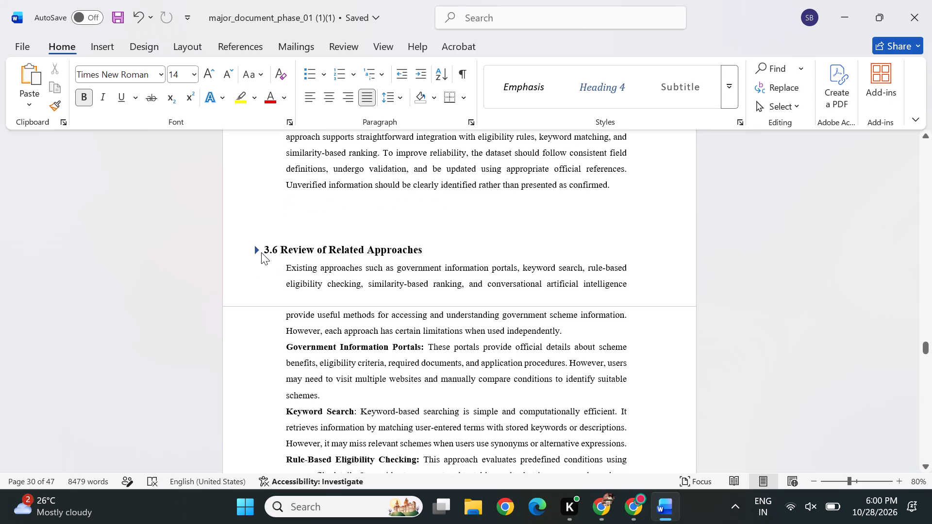
left_click(266, 252)
key("Return")
key("Return")
key("Return")
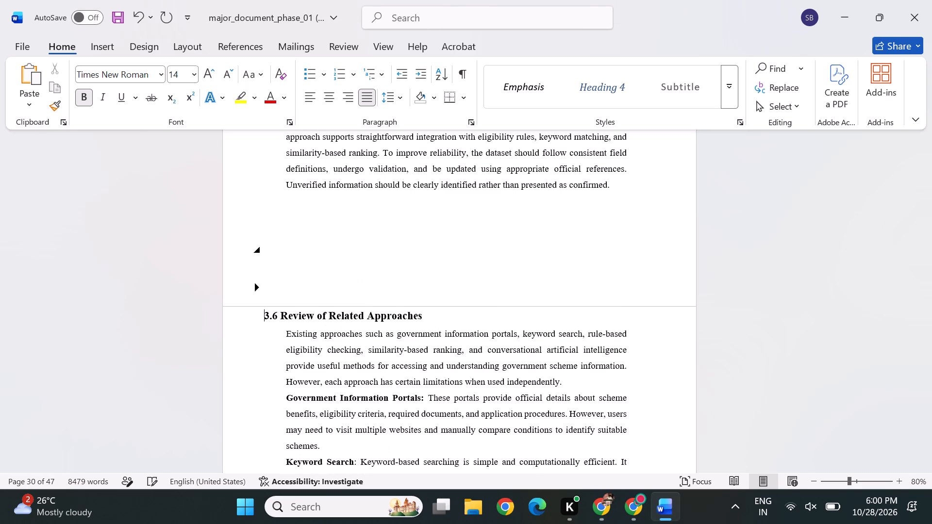
key("space")
key("ctrl+s")
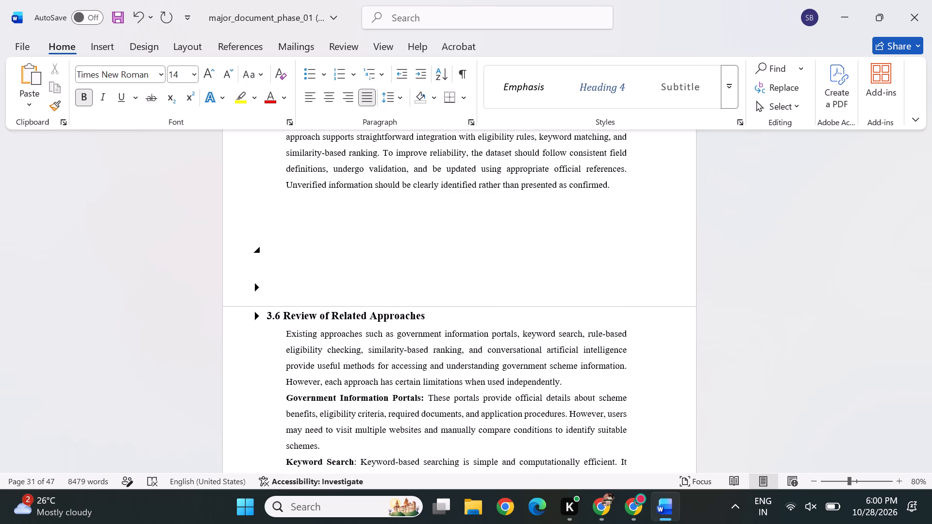
scroll(338, 315, "down", 2)
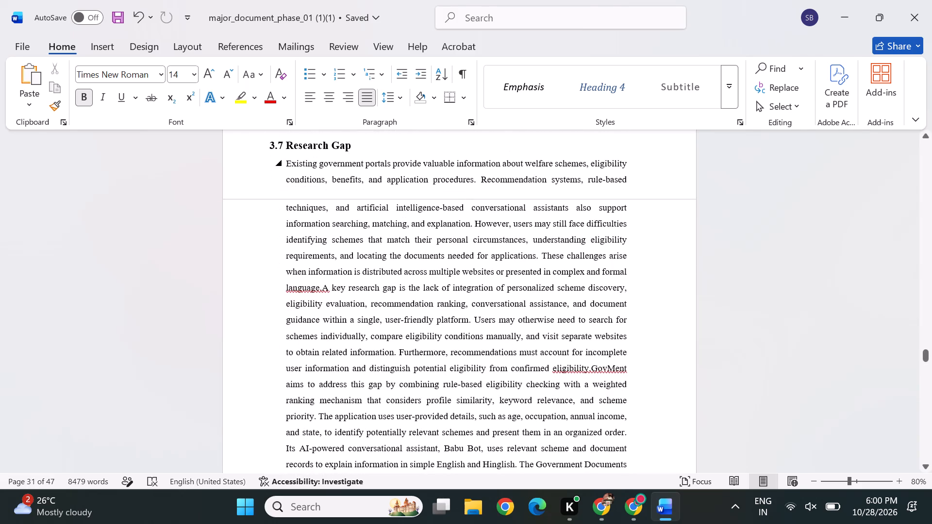
Move the "3.7 Research Gap" heading to the next page with three blank lines, add one leading space, and save.
left_click(266, 144)
key("Return")
key("Return")
key("Return")
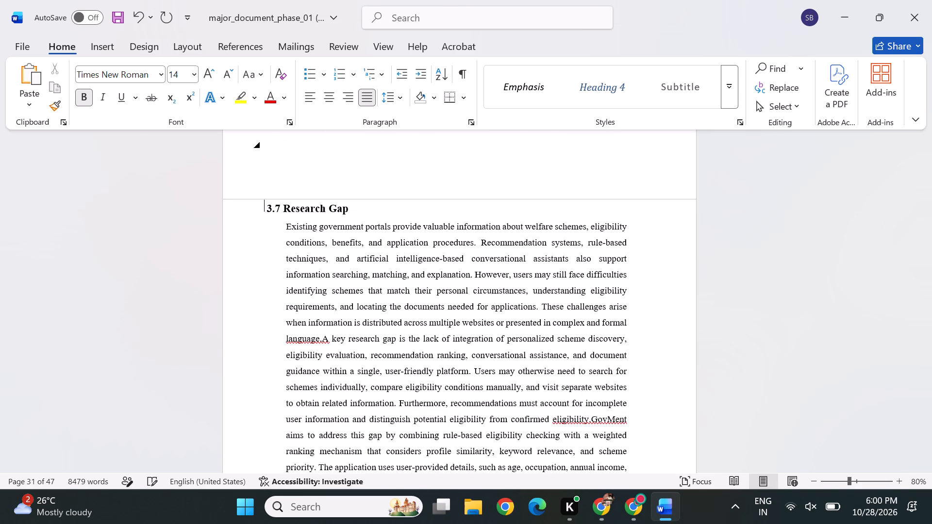
key("space")
key("ctrl+s")
Delete extra blank lines above the "CHAPTER – 4" title to bring it higher on its page, and save.
scroll(332, 273, "down", 1)
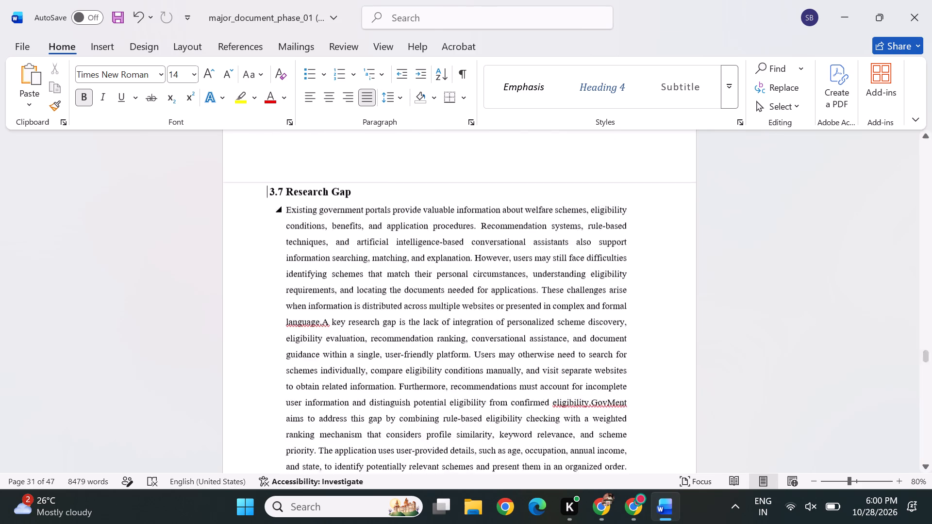
scroll(332, 273, "down", 1)
scroll(386, 344, "down", 1)
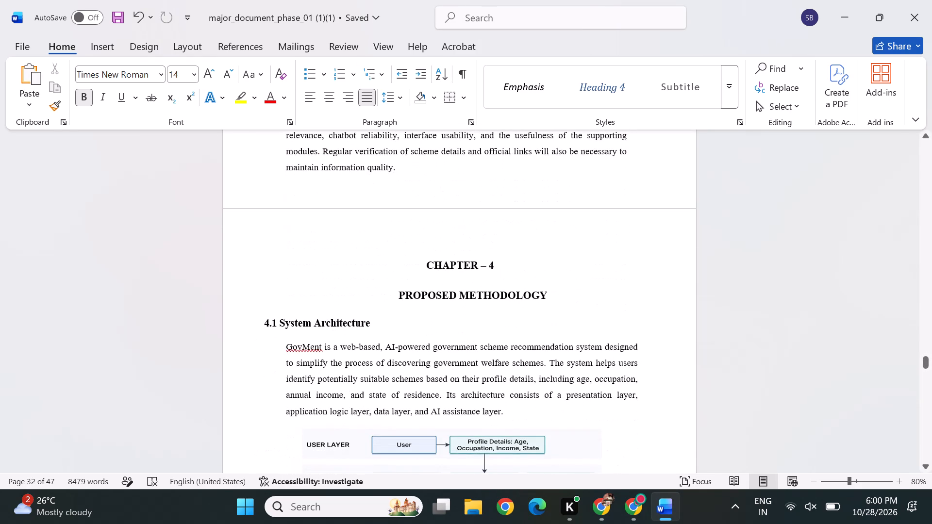
left_click(431, 244)
key("Delete")
key("Delete")
key("Up")
key("Delete")
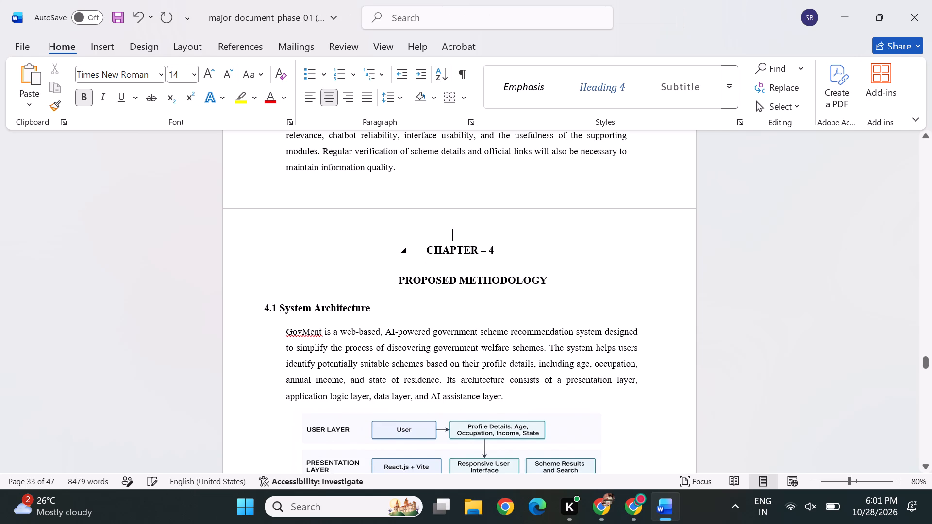
scroll(433, 327, "down", 1)
key("ctrl+s")
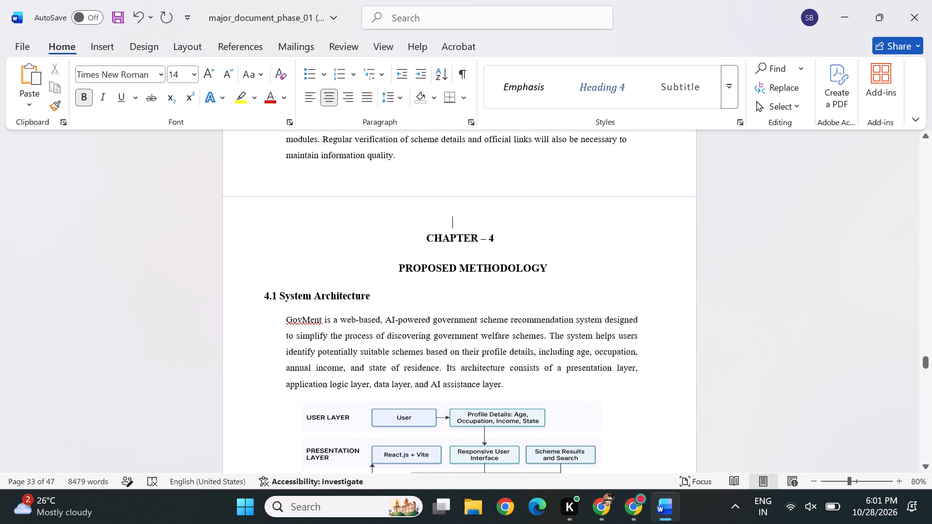
Delete the blank line above the "4.2 DEVELOPMENT APPROACH" heading, add one leading space to the heading, and save.
scroll(445, 335, "down", 1)
scroll(377, 307, "down", 1)
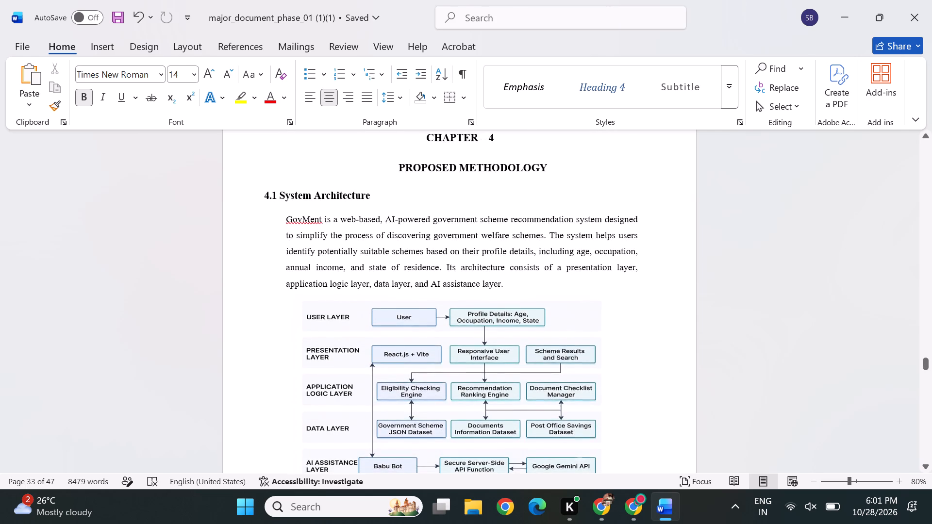
scroll(377, 307, "down", 1)
scroll(404, 361, "down", 1)
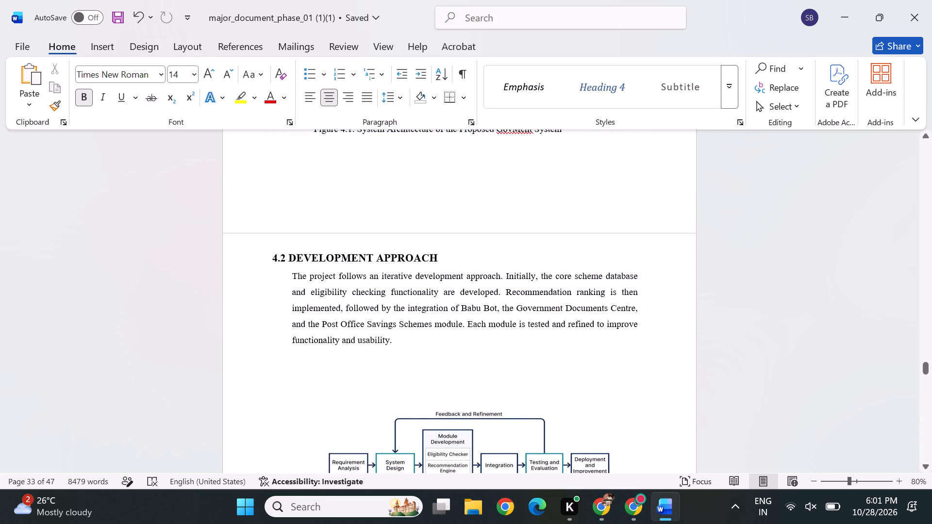
left_click(273, 246)
key("Delete")
key("ctrl+s")
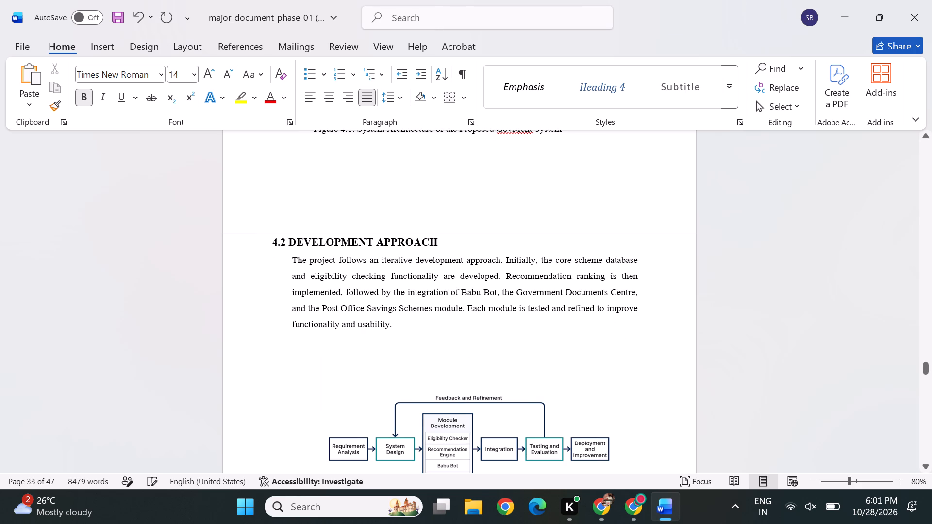
scroll(346, 321, "down", 1)
key("space")
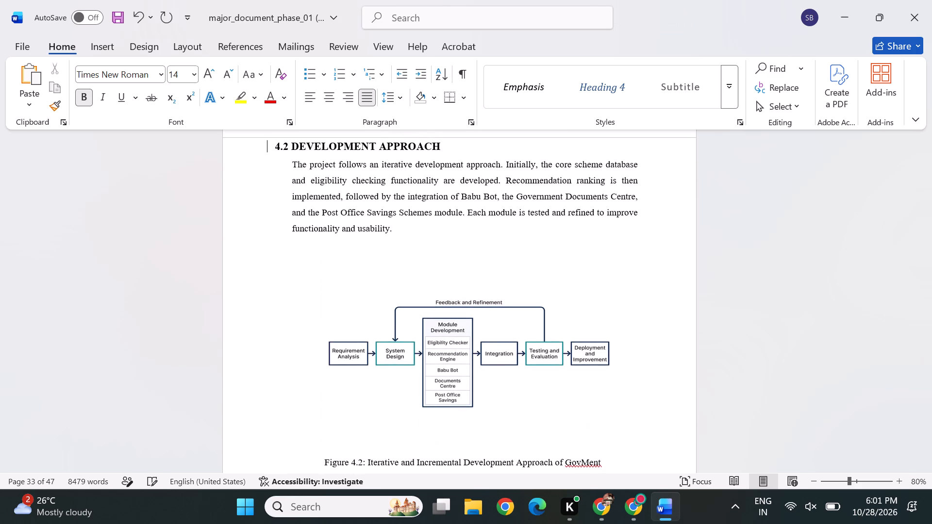
key("ctrl+s")
Check the heading alignment and page starts of sections 4.3 Data Design through 4.8 Post Office Savings Schemes Module.
scroll(378, 310, "down", 1)
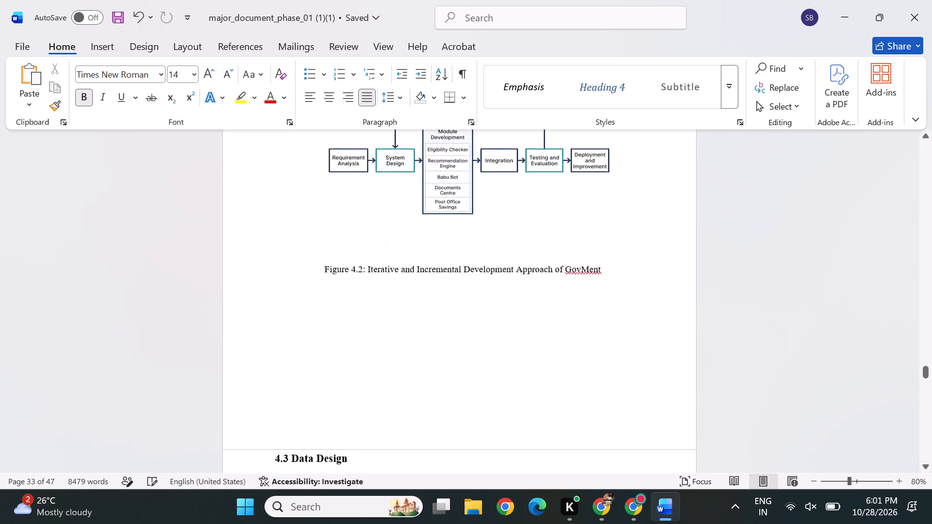
scroll(402, 308, "down", 1)
scroll(331, 360, "down", 2)
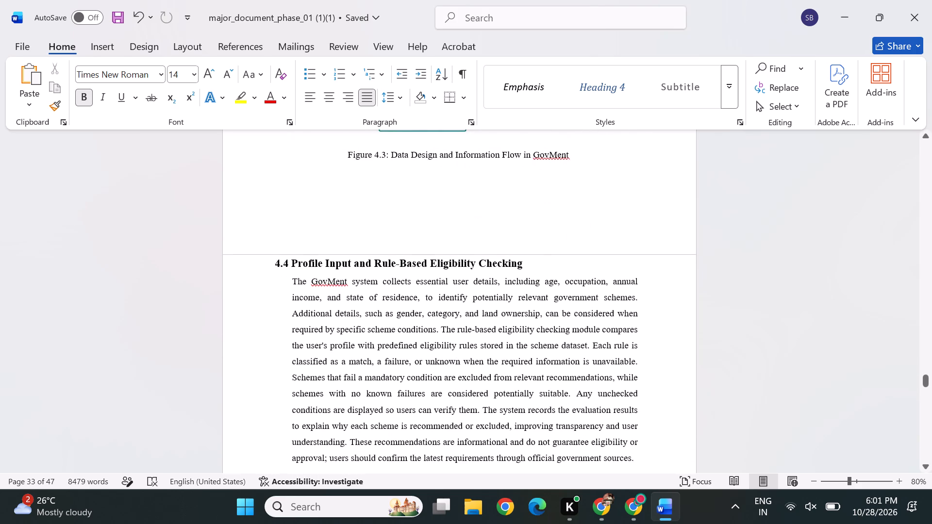
scroll(384, 332, "down", 4)
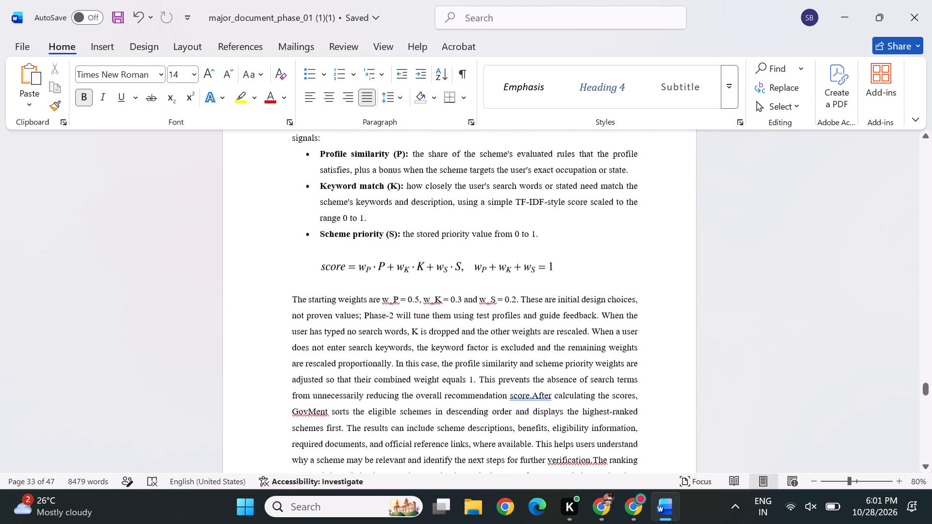
key("ctrl+s")
scroll(414, 377, "down", 1)
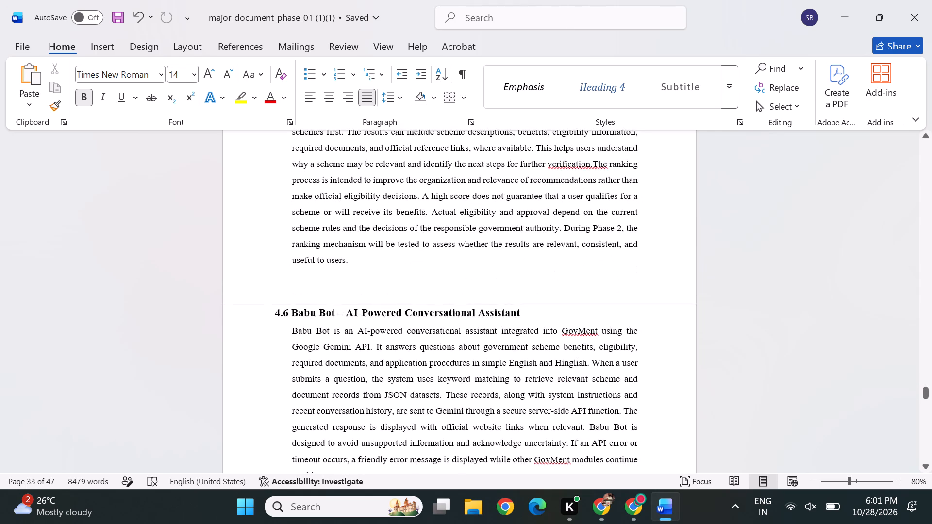
scroll(373, 321, "down", 3)
scroll(399, 272, "down", 1)
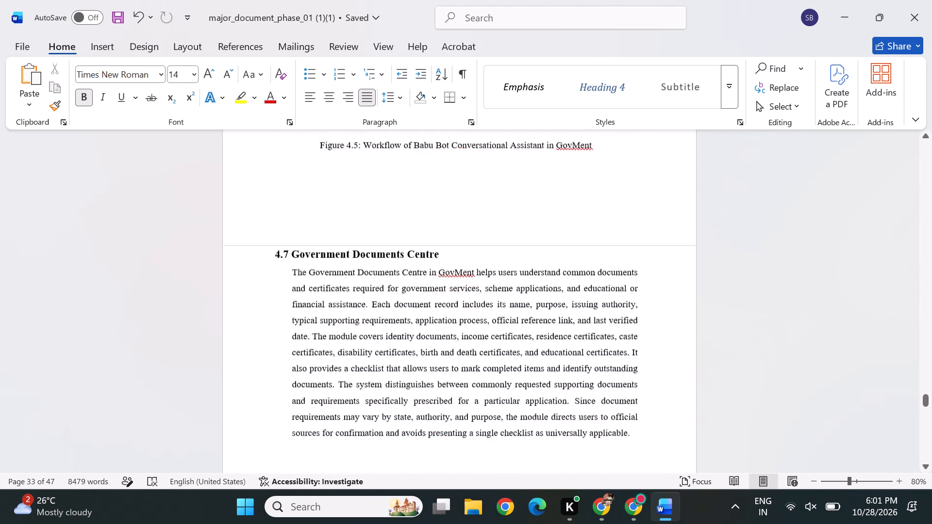
scroll(399, 272, "down", 1)
scroll(372, 324, "down", 2)
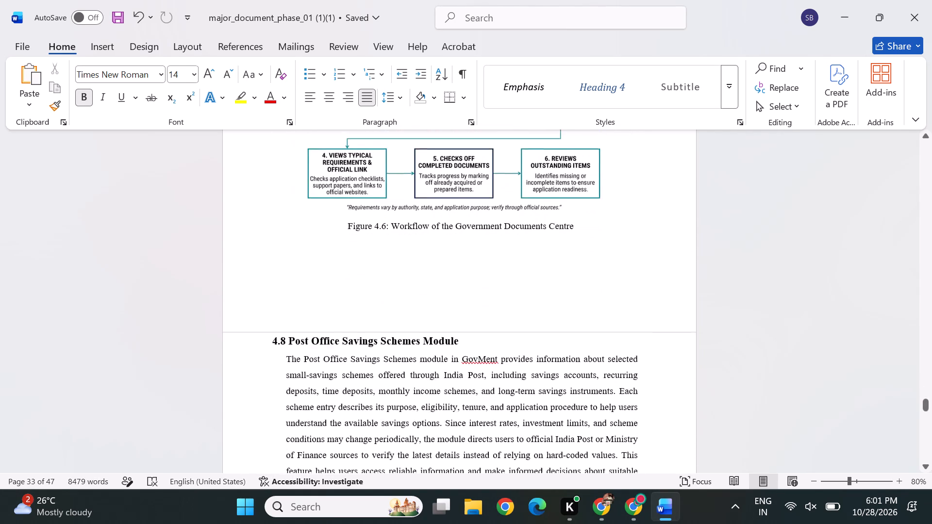
Delete the blank line between the savings schemes screenshot and its Figure 4.7 caption.
scroll(333, 345, "down", 2)
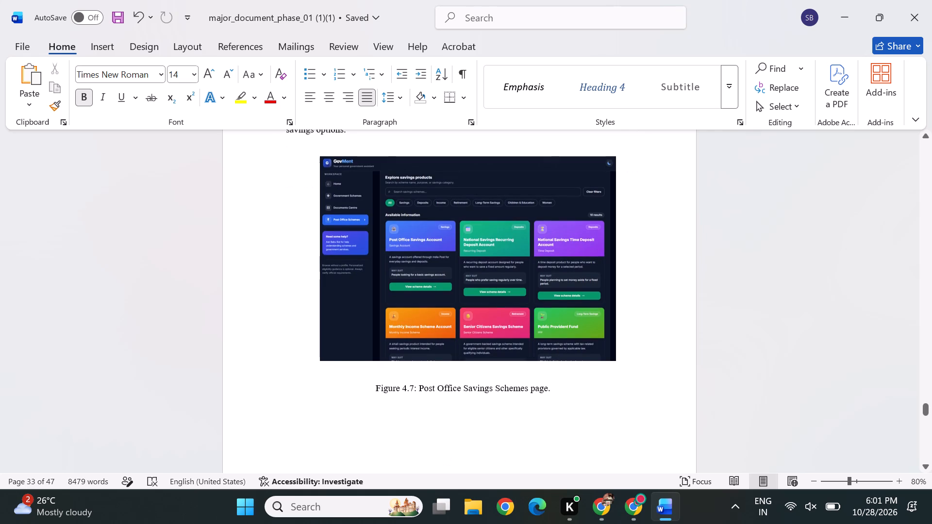
left_click(360, 376)
key("Delete")
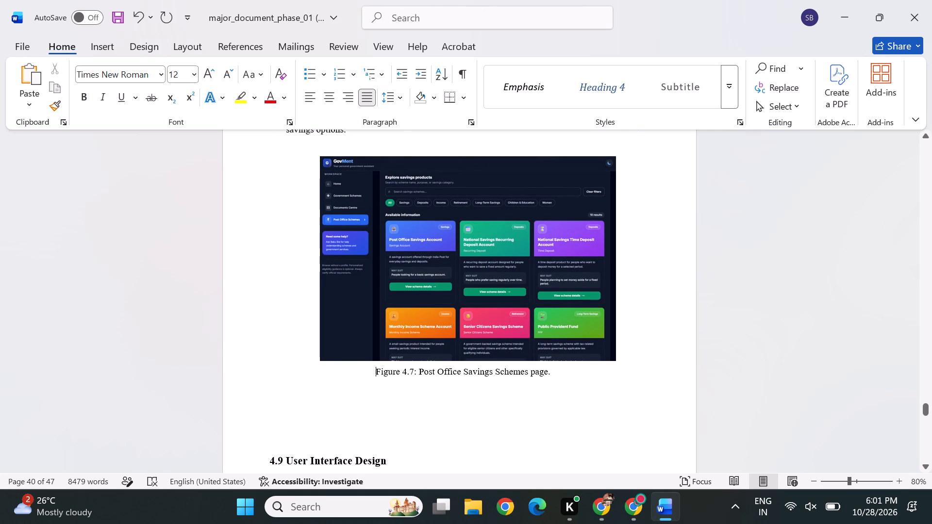
Insert a blank line above the "4.9 User Interface Design" heading to move it to the next page, and save.
left_click(349, 424)
scroll(349, 424, "down", 1)
key("Return")
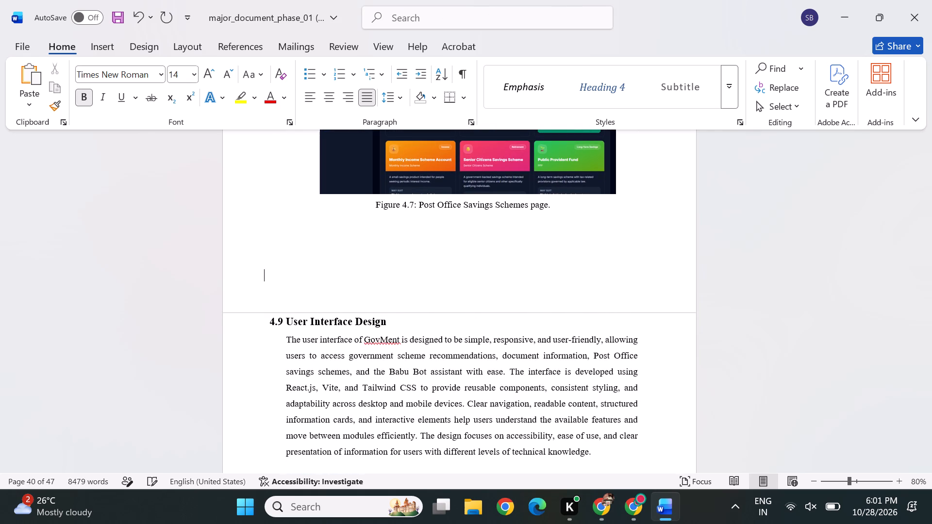
scroll(349, 424, "up", 2)
scroll(349, 424, "down", 1)
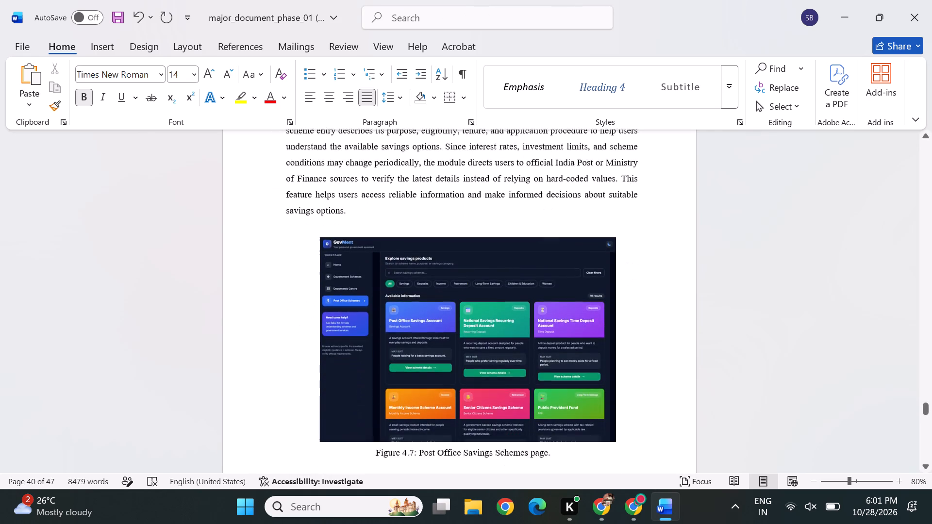
scroll(349, 424, "down", 1)
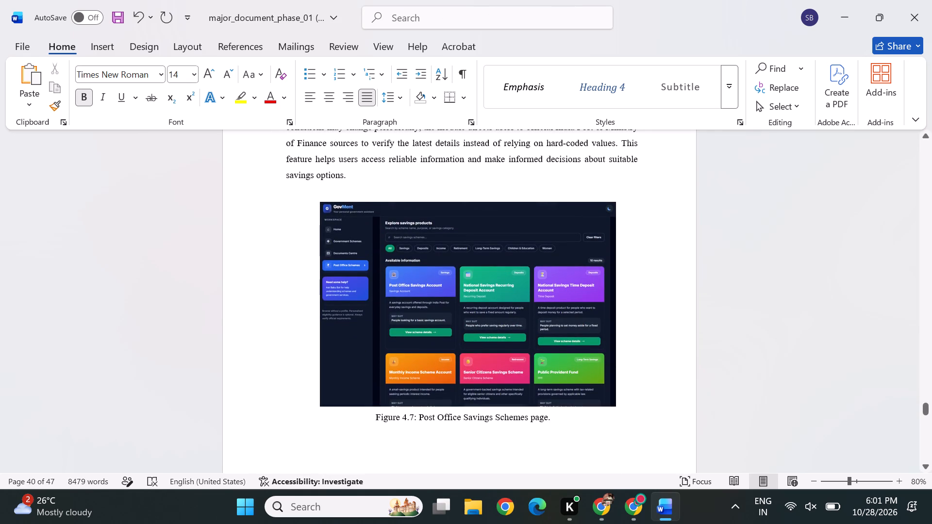
left_click(286, 403)
key("ctrl+s")
left_click(310, 445)
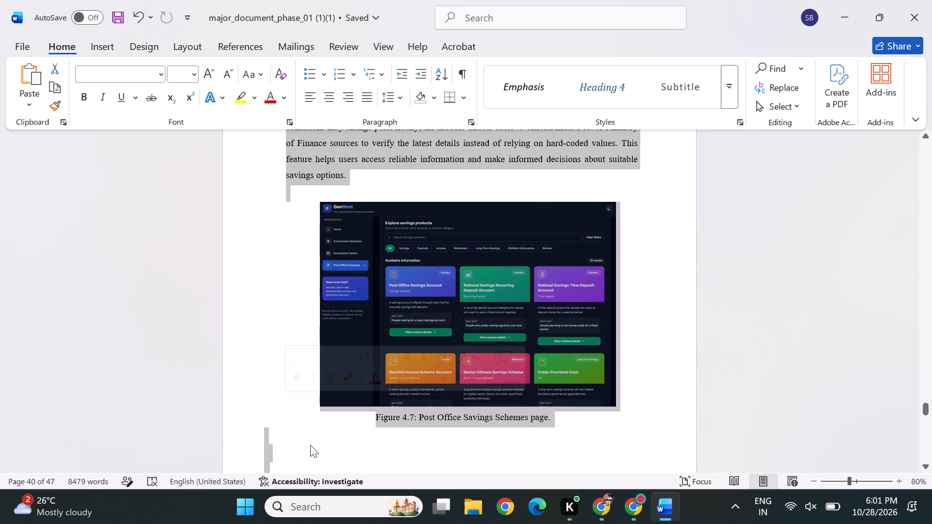
scroll(315, 400, "up", 2)
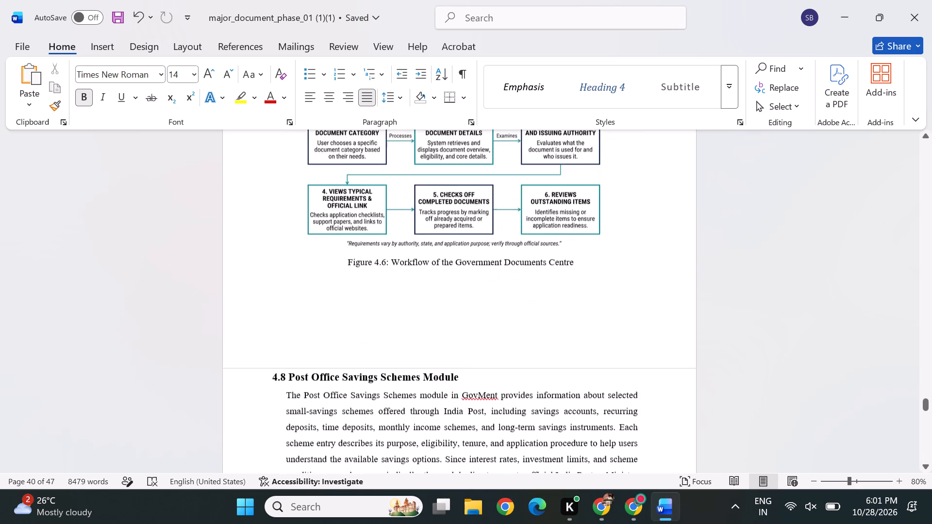
key("ctrl+s")
Delete the blank line between the dashboard screenshot and its Figure 4.8 caption, and save.
scroll(315, 400, "down", 3)
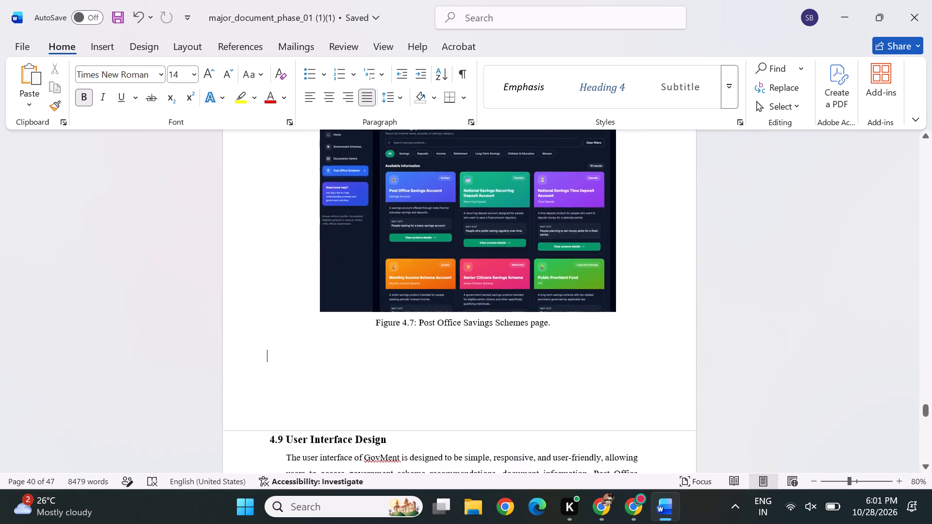
scroll(315, 400, "down", 1)
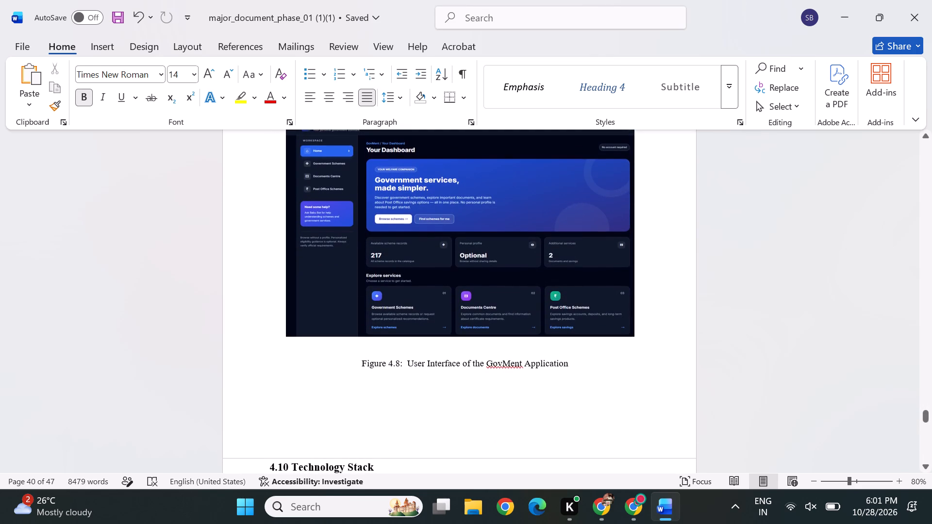
left_click(359, 349)
key("Delete")
key("ctrl+s")
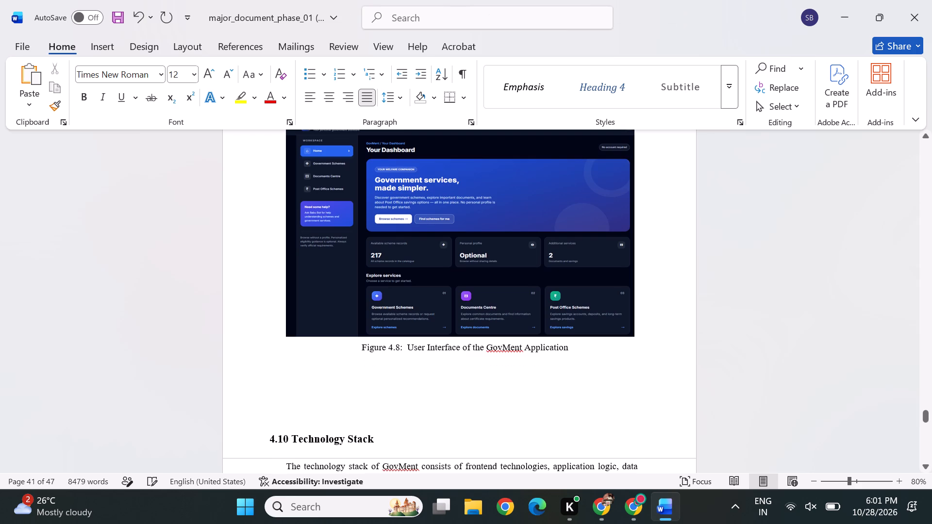
Insert a blank line above the "4.10 Technology Stack" heading to move it to the next page.
scroll(292, 348, "up", 1)
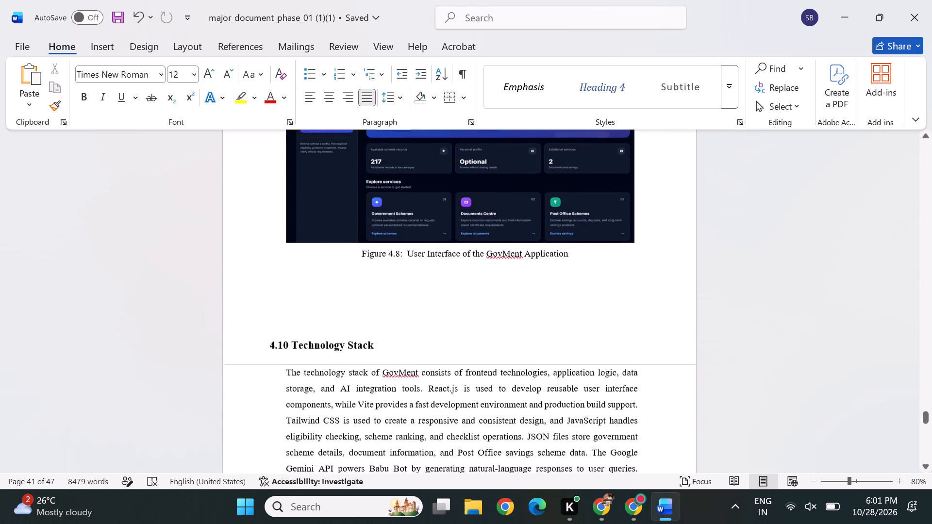
left_click(299, 314)
key("Return")
scroll(379, 371, "down", 1)
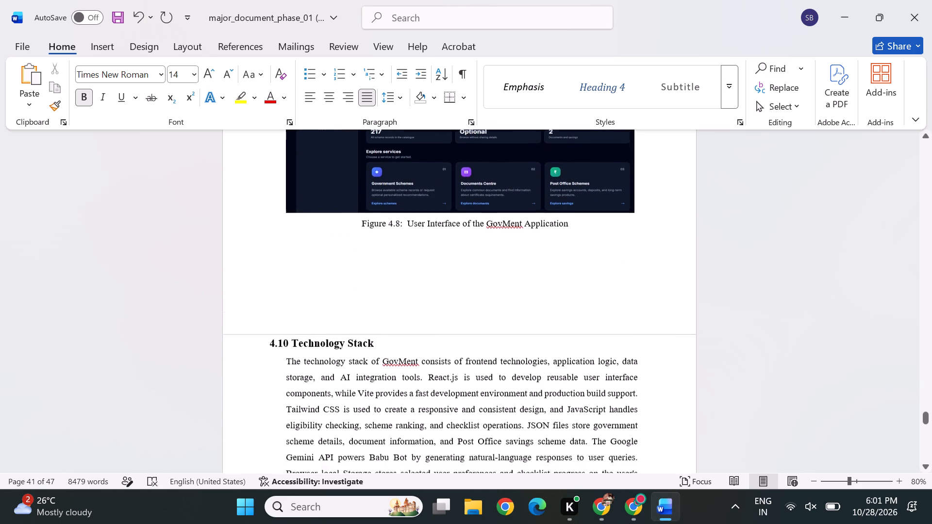
scroll(379, 371, "down", 1)
right_click(379, 371)
left_click(289, 301)
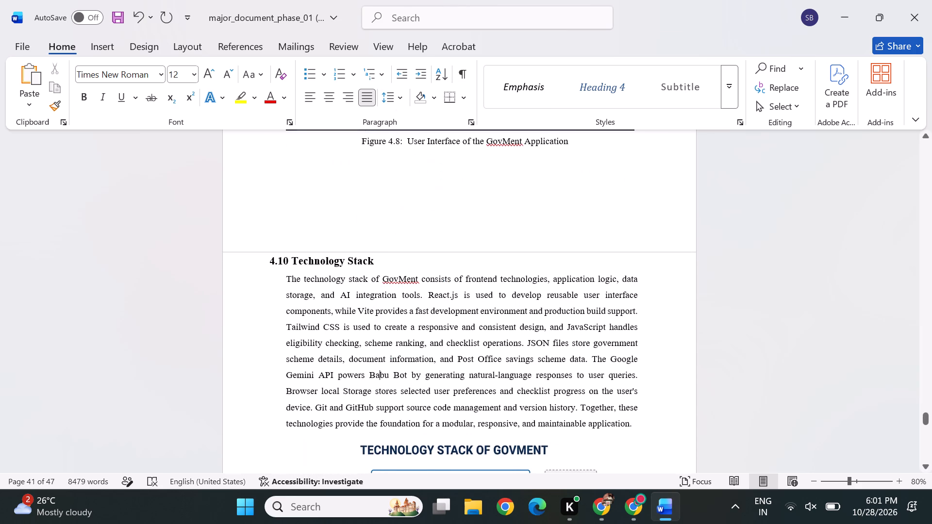
Check the headings, captions and page starts from section 4.10 Technology Stack through the pages after 4.12 Privacy and Security, and save.
scroll(370, 332, "down", 1)
scroll(370, 332, "left", 2)
scroll(386, 409, "down", 1)
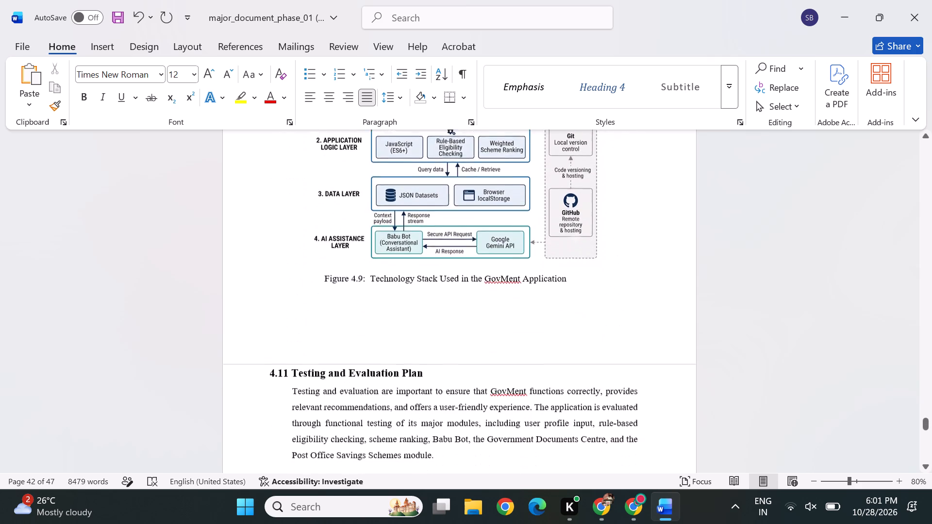
scroll(386, 409, "down", 1)
scroll(368, 309, "up", 2)
scroll(368, 309, "down", 1)
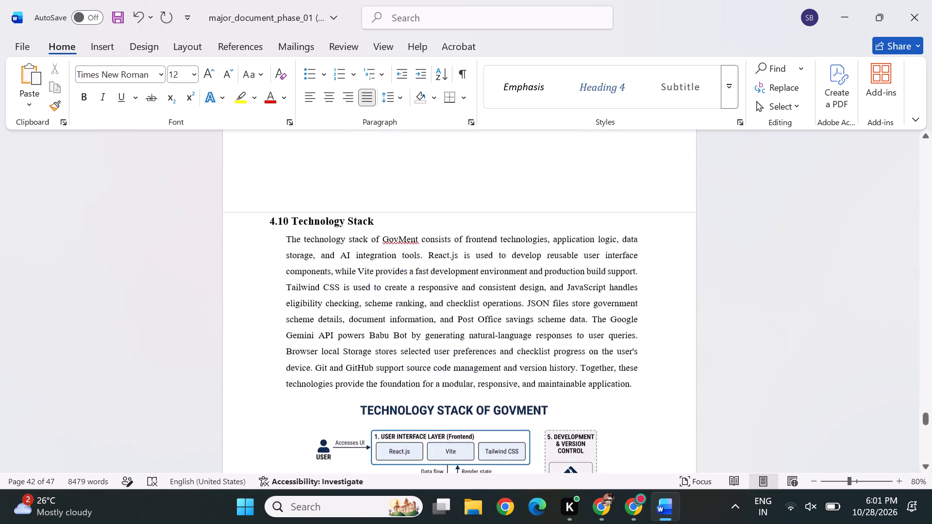
scroll(368, 309, "down", 1)
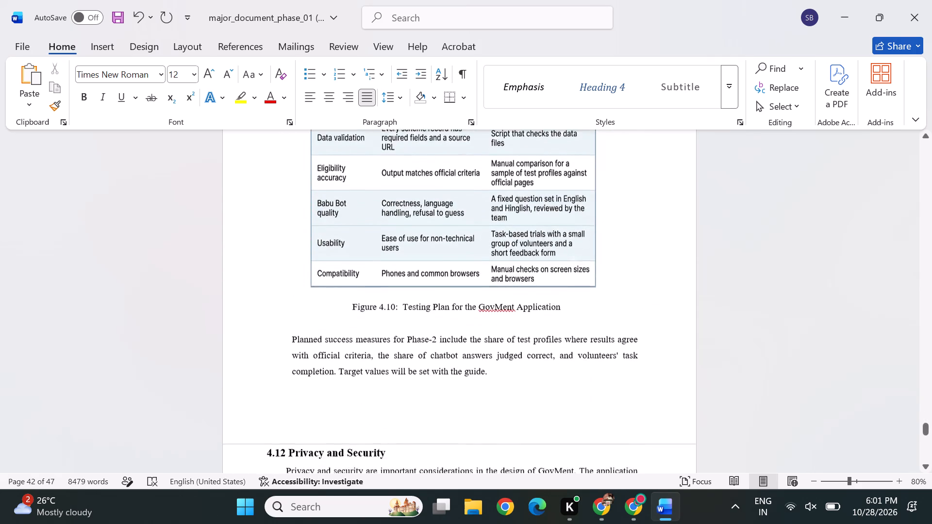
scroll(368, 309, "down", 1)
scroll(347, 391, "down", 1)
scroll(362, 330, "down", 2)
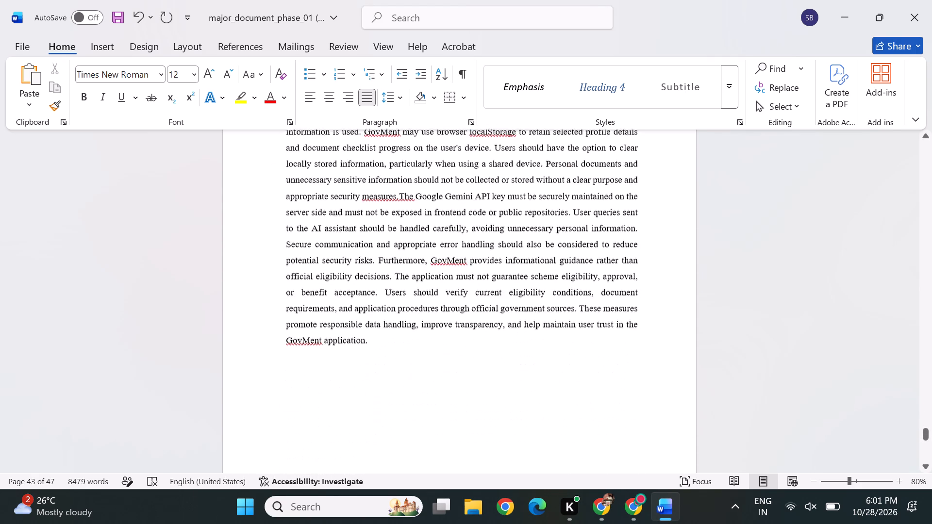
scroll(362, 330, "down", 2)
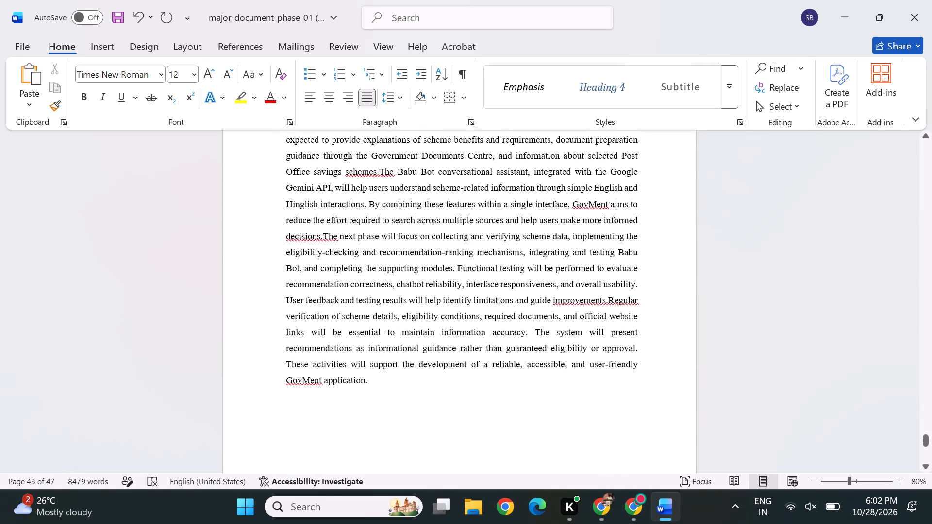
key("ctrl+s")
scroll(461, 391, "down", 1)
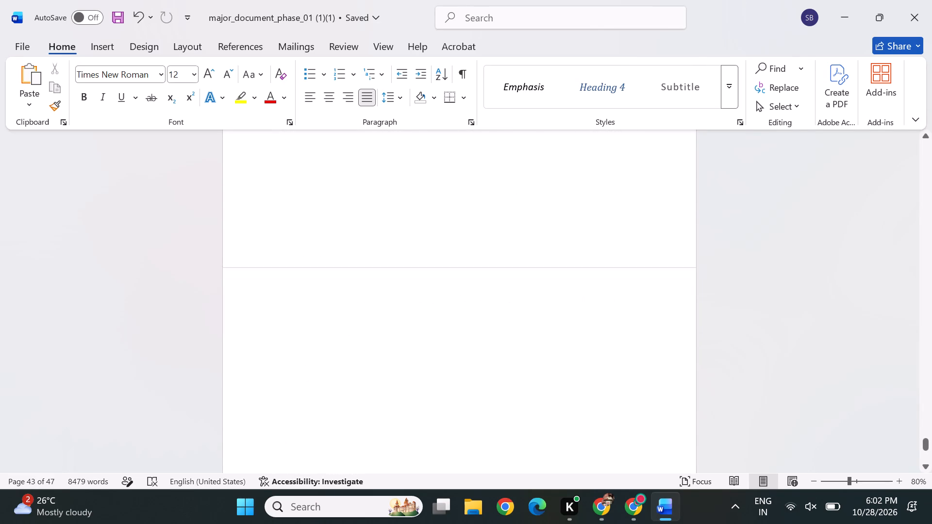
Switch to the thesis PDF in Chrome and check the headings, captions and page starts from chapter 3 through section 4.12.
left_click(311, 285)
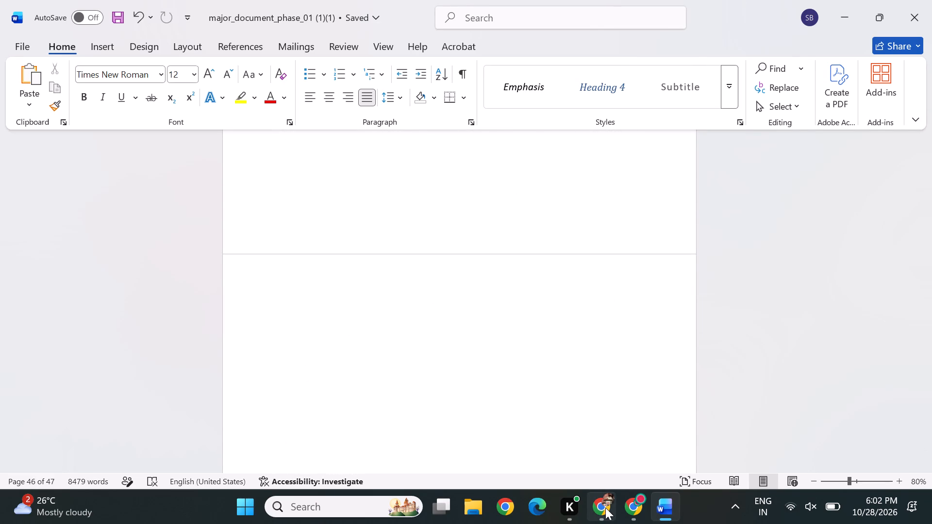
left_click(605, 508)
scroll(570, 371, "down", 2)
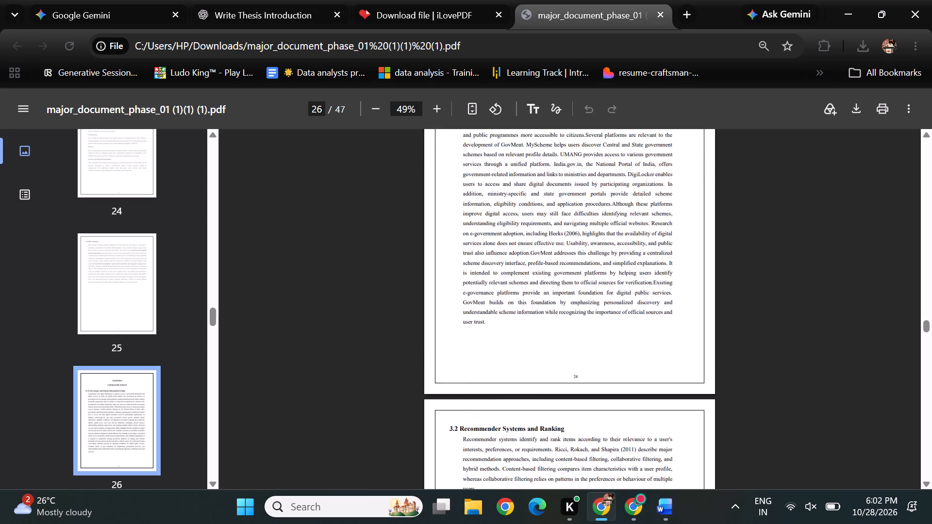
scroll(570, 371, "down", 5)
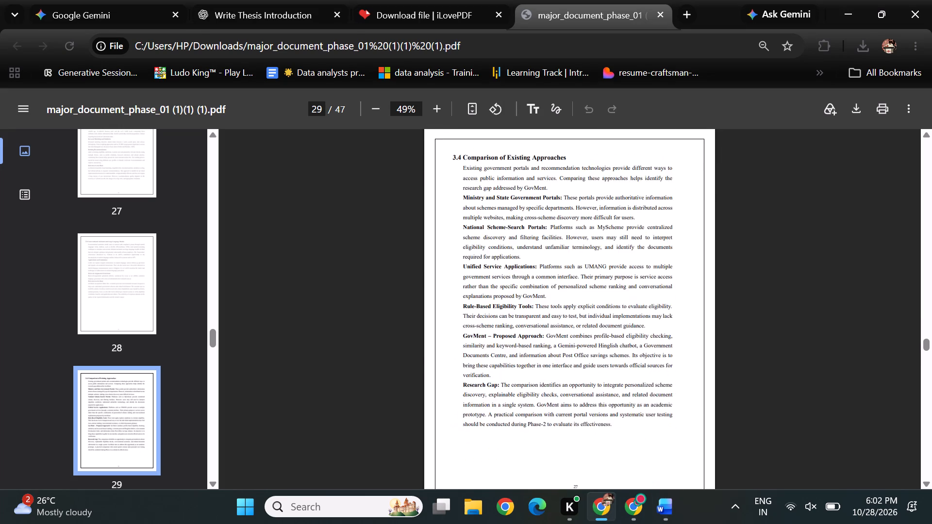
scroll(570, 371, "down", 3)
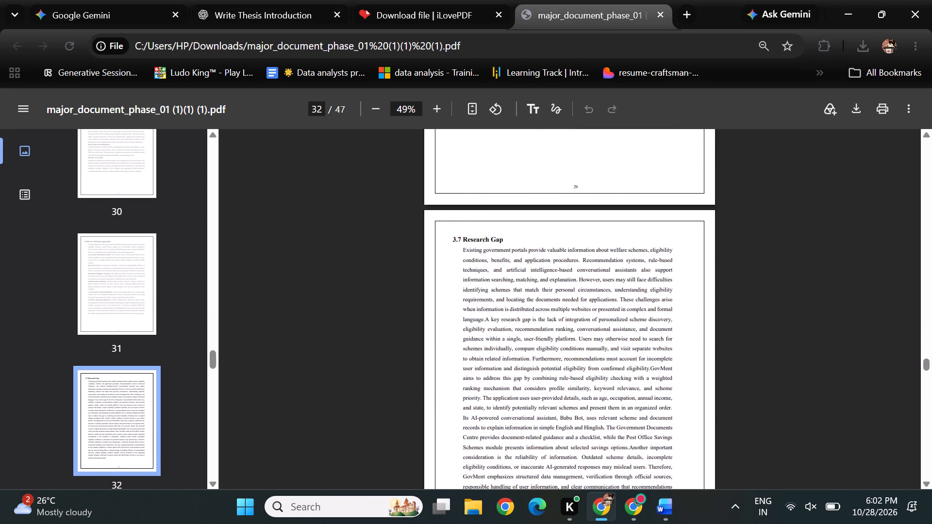
scroll(570, 371, "down", 1)
scroll(570, 371, "up", 5)
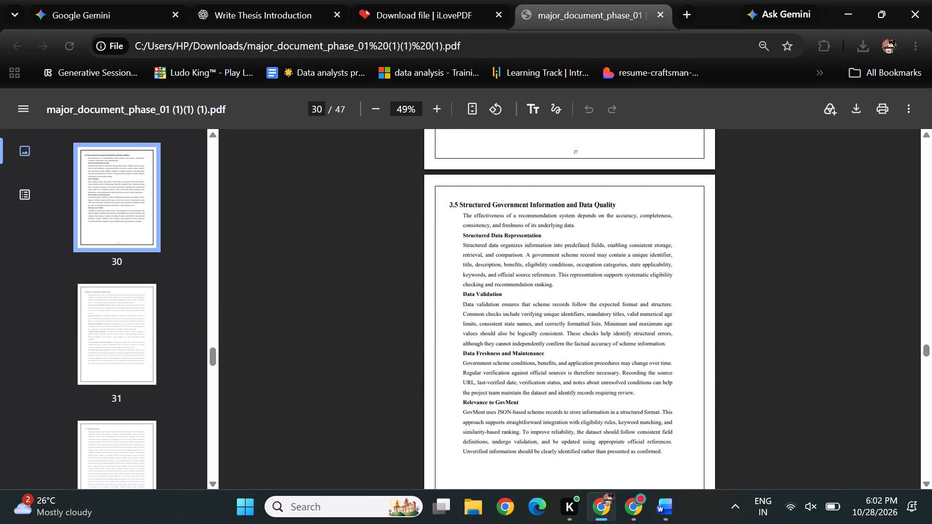
scroll(639, 454, "down", 4)
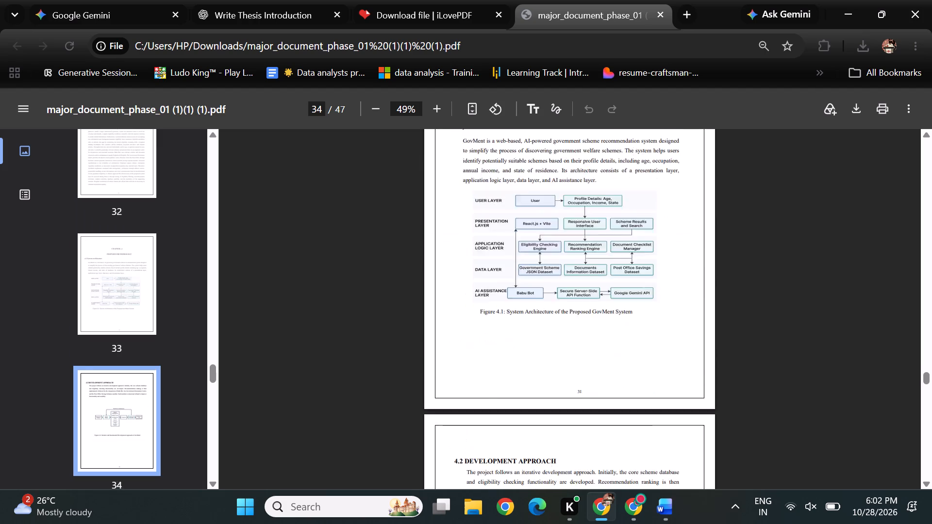
scroll(639, 454, "down", 6)
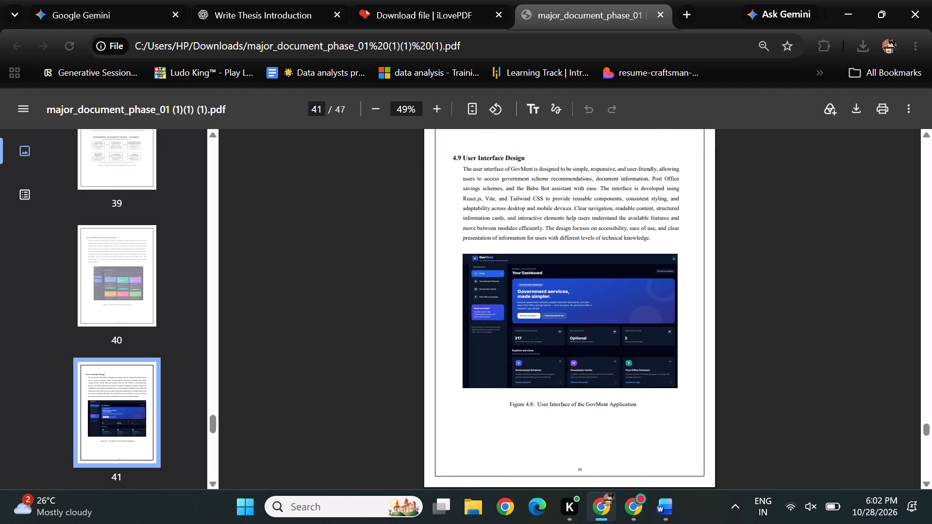
scroll(639, 454, "down", 3)
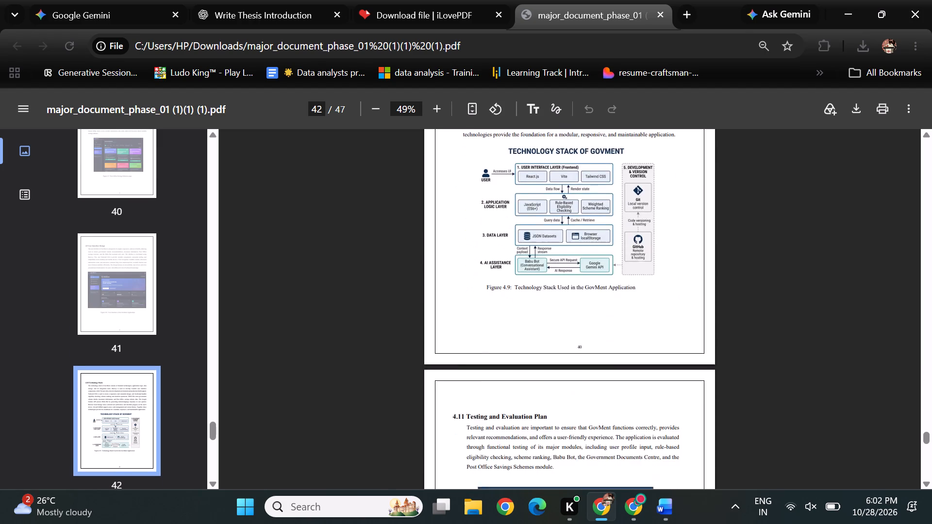
scroll(639, 454, "down", 2)
scroll(637, 404, "down", 1)
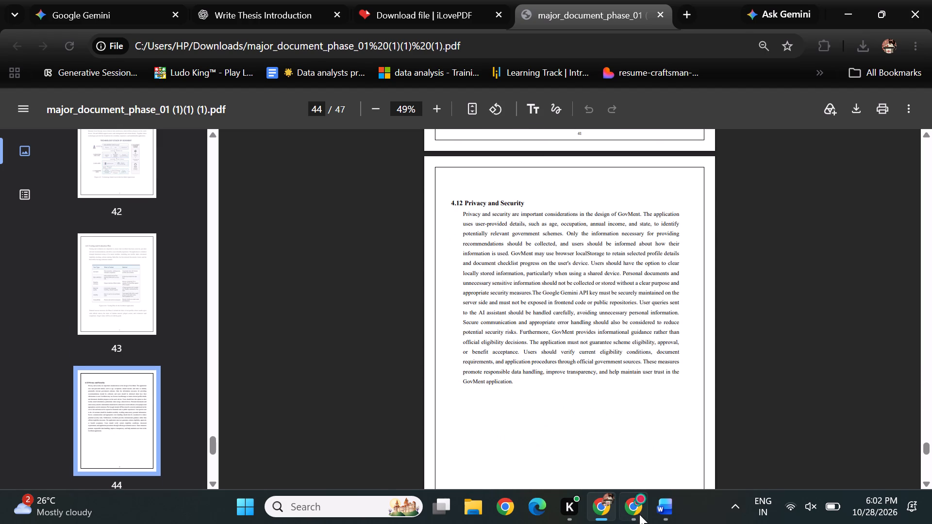
Return to Word and check the spacing around the Figure 4.10 testing plan image, its caption and the start of section 4.12.
left_click(657, 512)
scroll(500, 259, "up", 7)
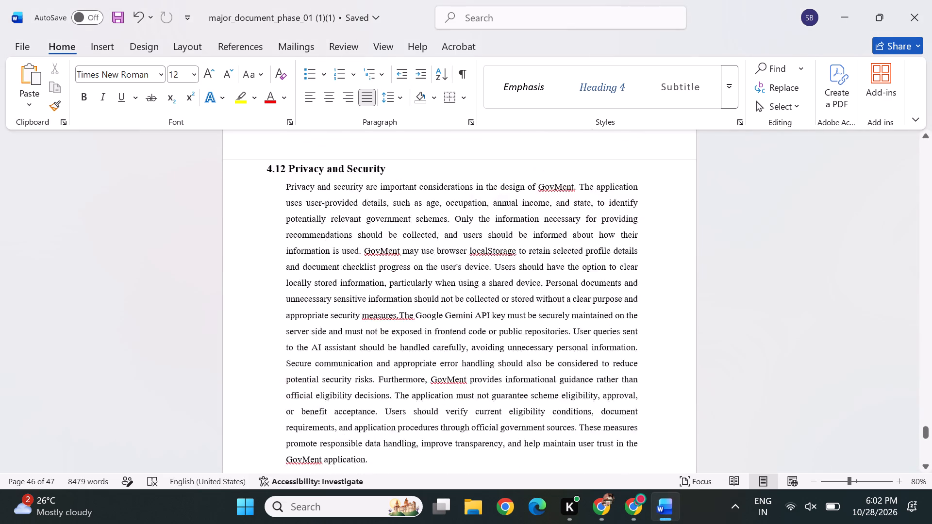
scroll(500, 259, "up", 3)
scroll(500, 259, "down", 1)
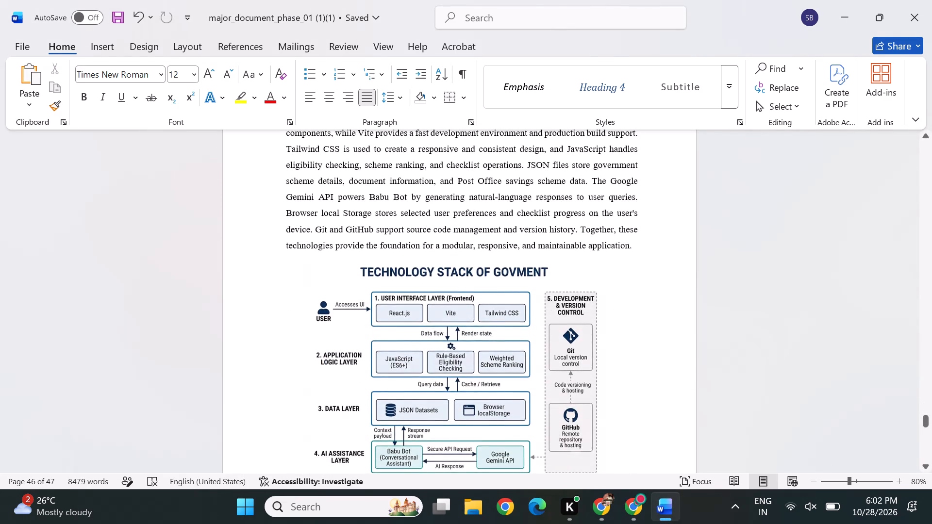
scroll(431, 296, "down", 1)
scroll(486, 358, "down", 2)
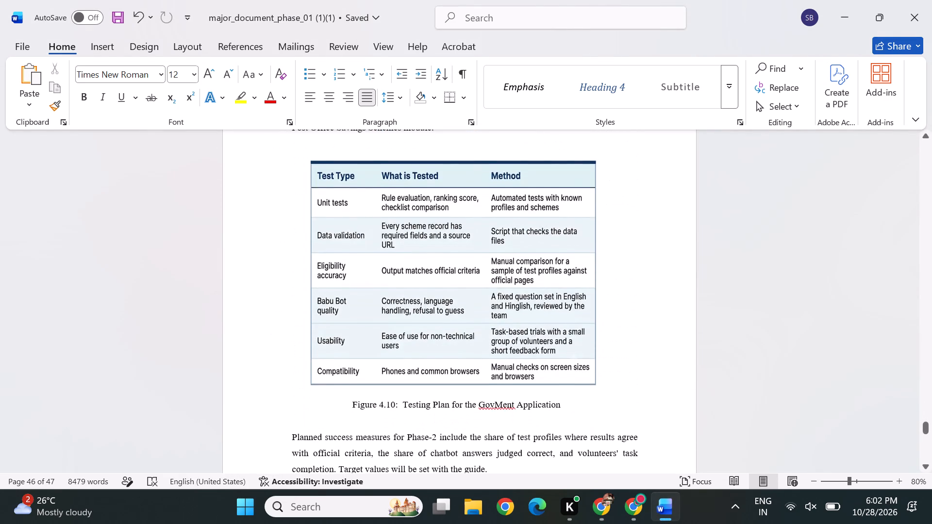
scroll(455, 230, "up", 1)
left_click(392, 213)
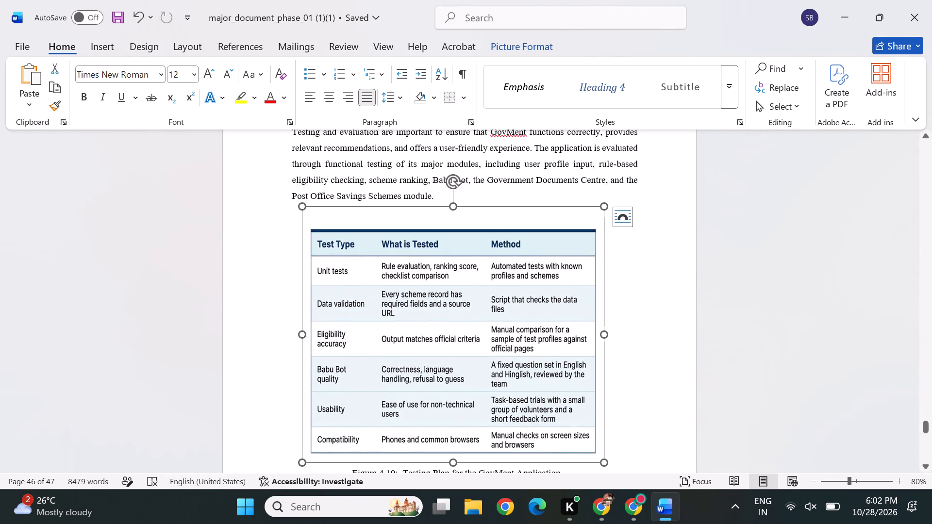
left_click(479, 199)
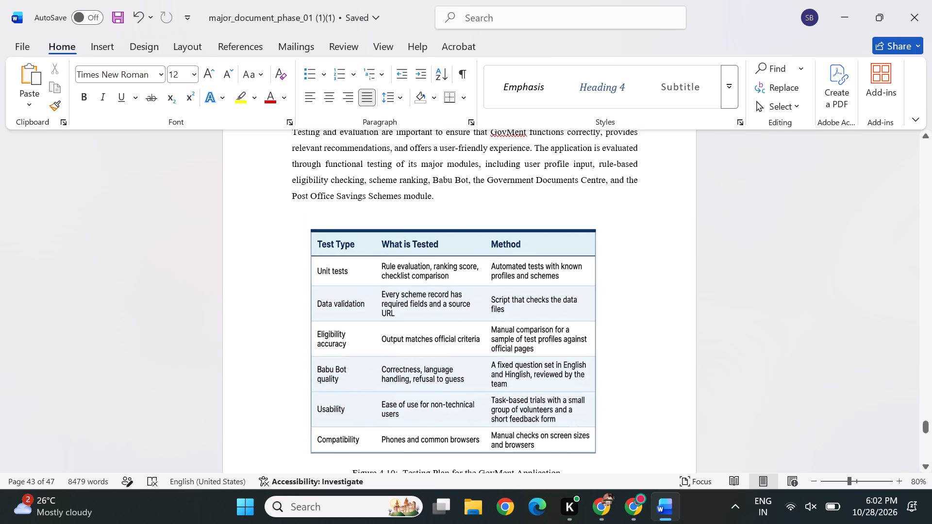
left_click(445, 226)
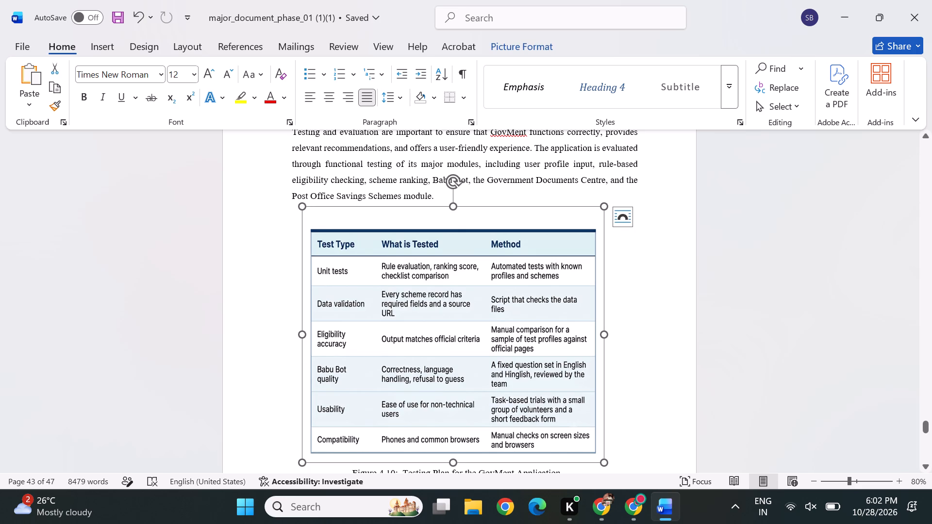
left_click(635, 316)
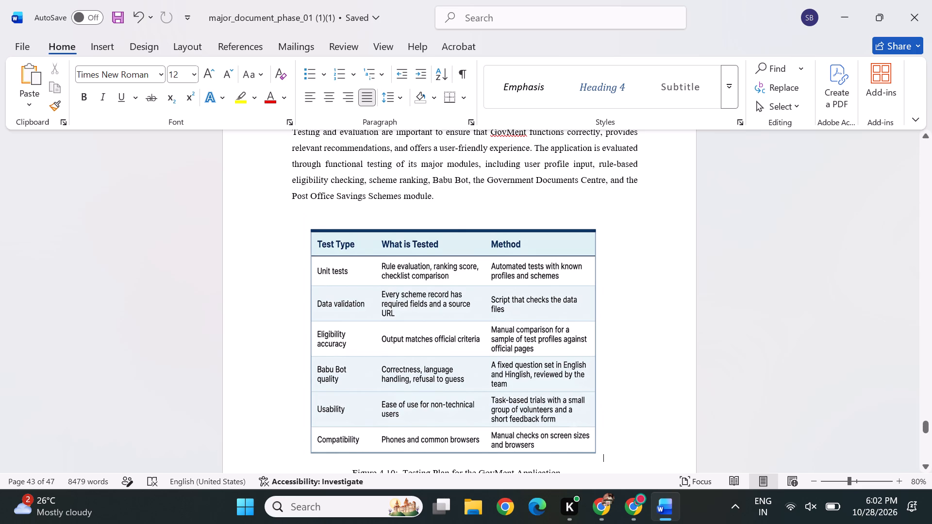
scroll(658, 361, "down", 8)
scroll(597, 289, "up", 2)
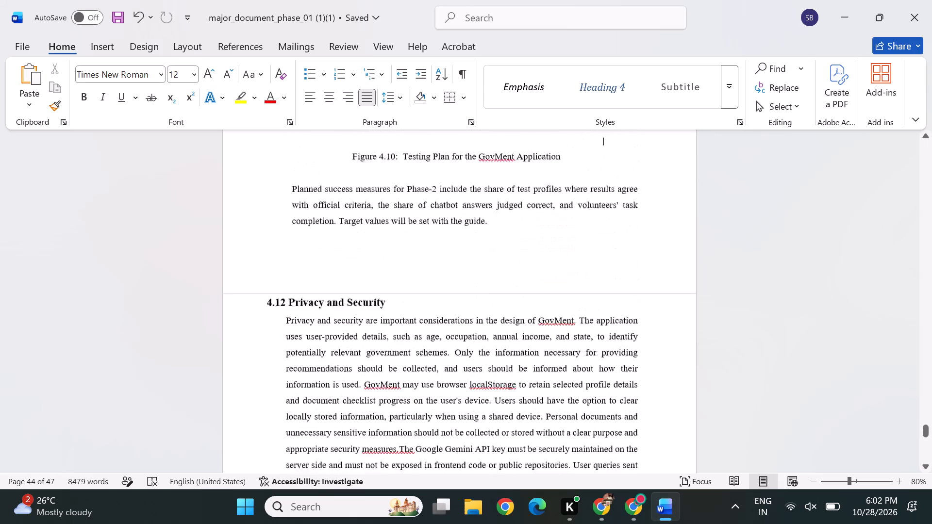
scroll(496, 318, "down", 3)
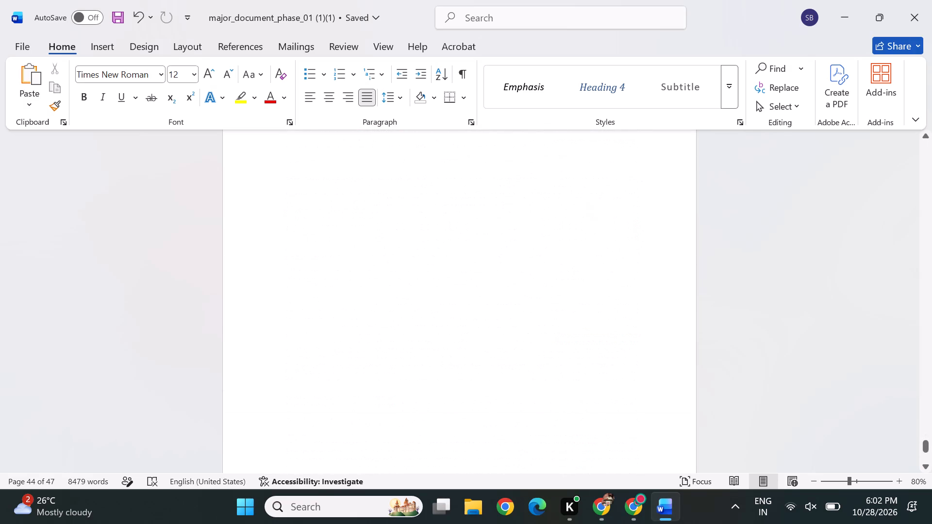
Compare the guide's name and designation on the inner title page with those on the yellow cover page.
scroll(545, 361, "up", 20)
scroll(545, 361, "up", 20)
scroll(545, 361, "up", 5)
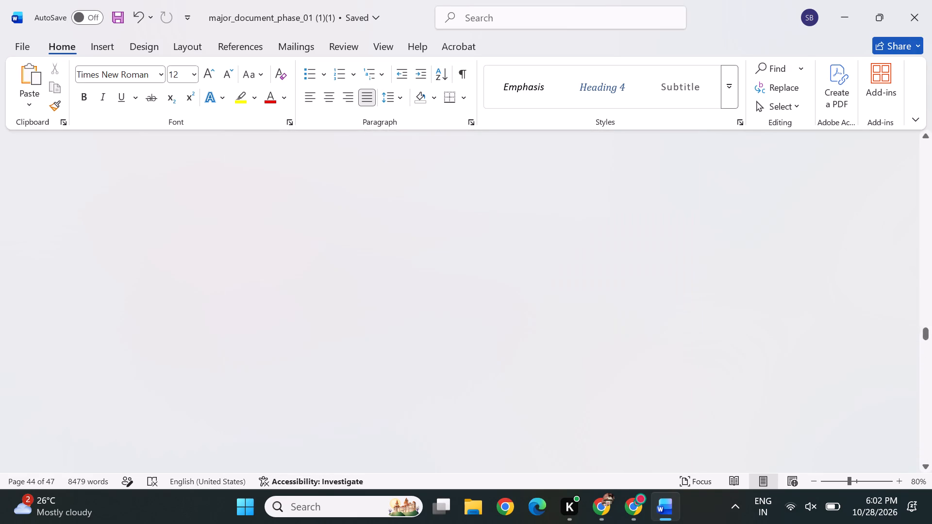
scroll(545, 361, "up", 20)
scroll(545, 361, "up", 3)
scroll(646, 311, "down", 2)
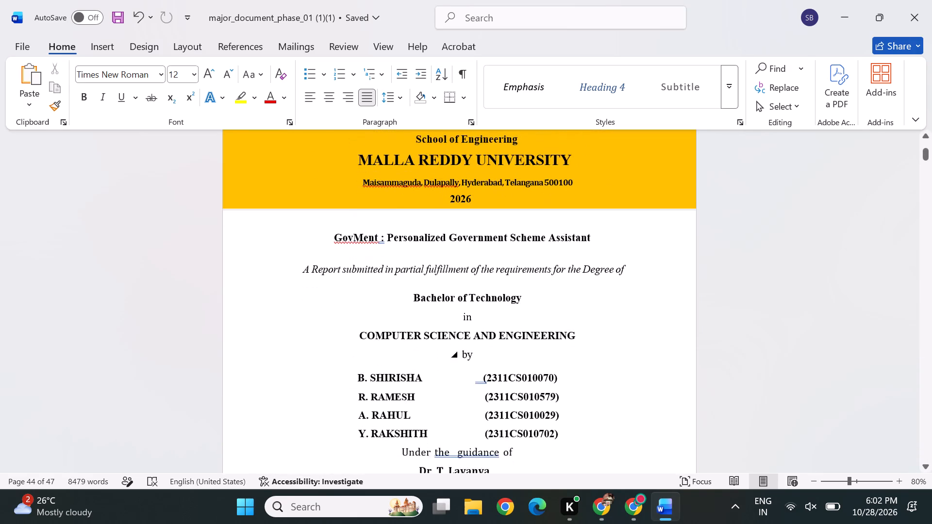
scroll(646, 311, "down", 1)
scroll(739, 258, "down", 2)
scroll(683, 265, "up", 1)
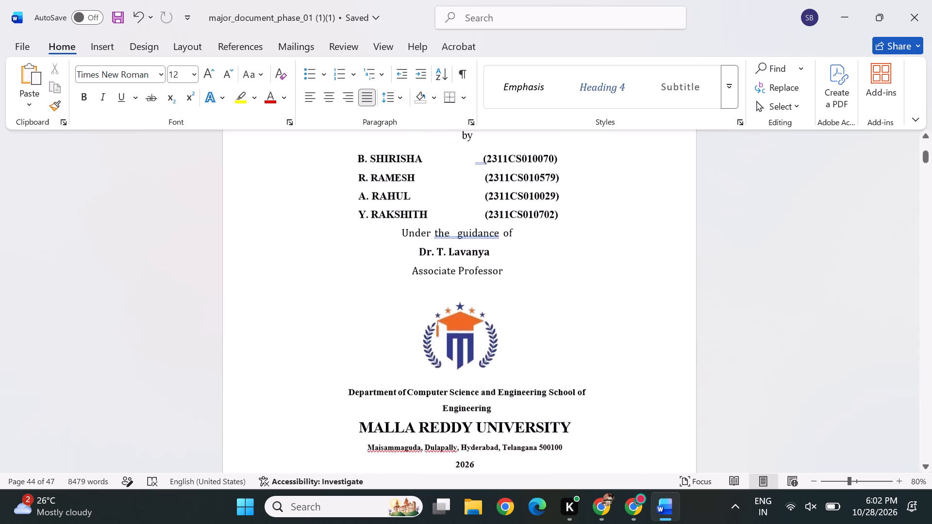
scroll(683, 265, "up", 1)
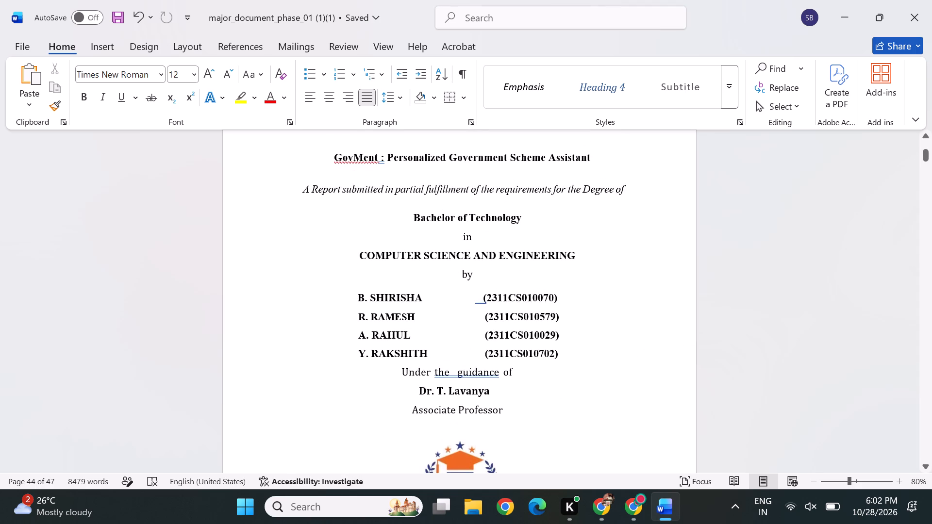
left_click_drag(509, 395, 416, 391)
key("ctrl+c")
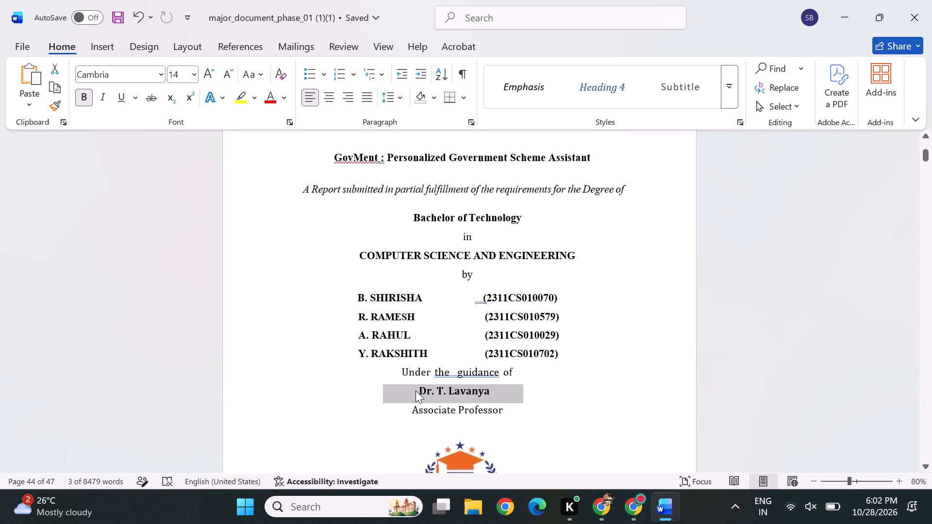
scroll(566, 405, "down", 1)
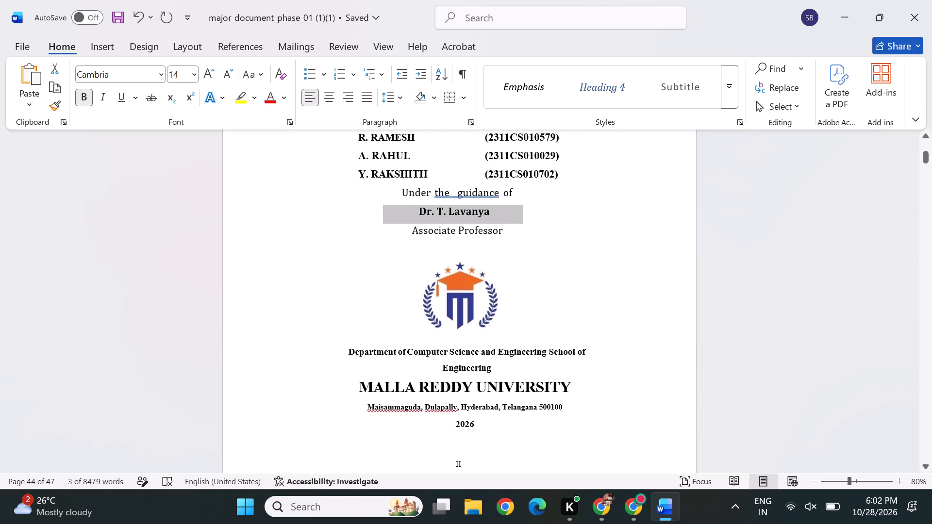
scroll(557, 252, "up", 1)
scroll(510, 211, "up", 1)
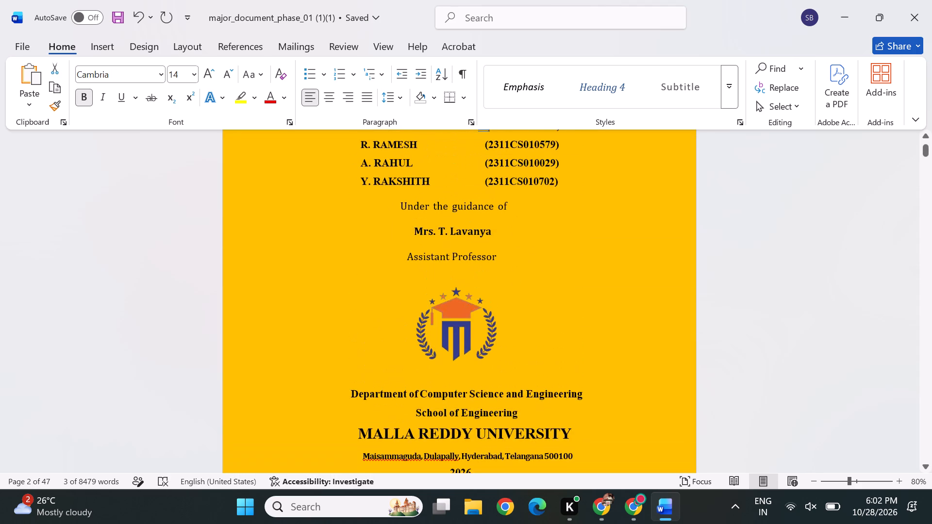
Replace the guide's designation on the inner title page with "Assistant Professor" copied from the cover page.
left_click_drag(406, 265, 501, 264)
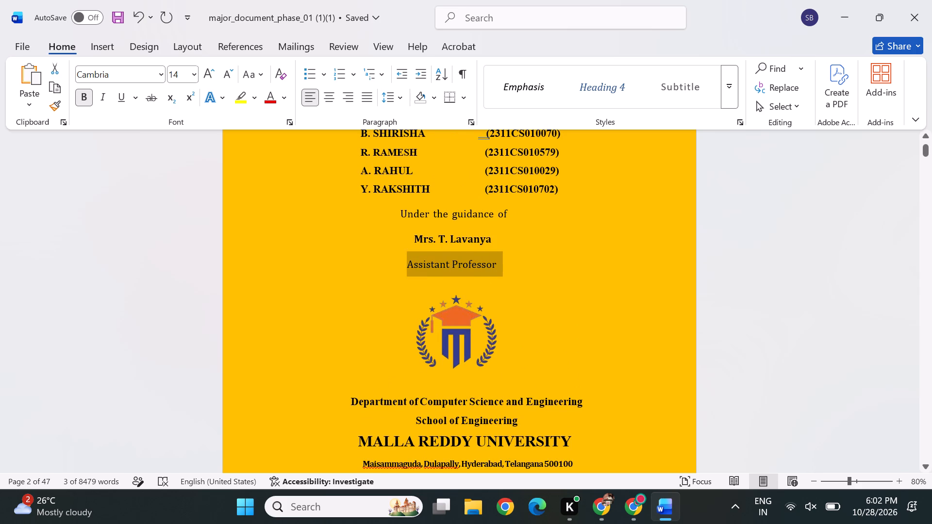
key("ctrl+c")
scroll(538, 337, "down", 2)
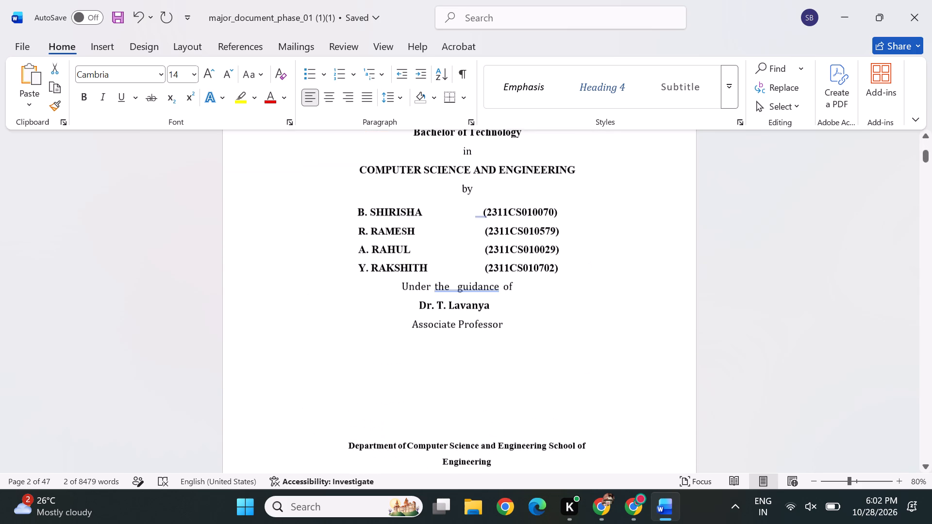
left_click_drag(511, 301, 416, 303)
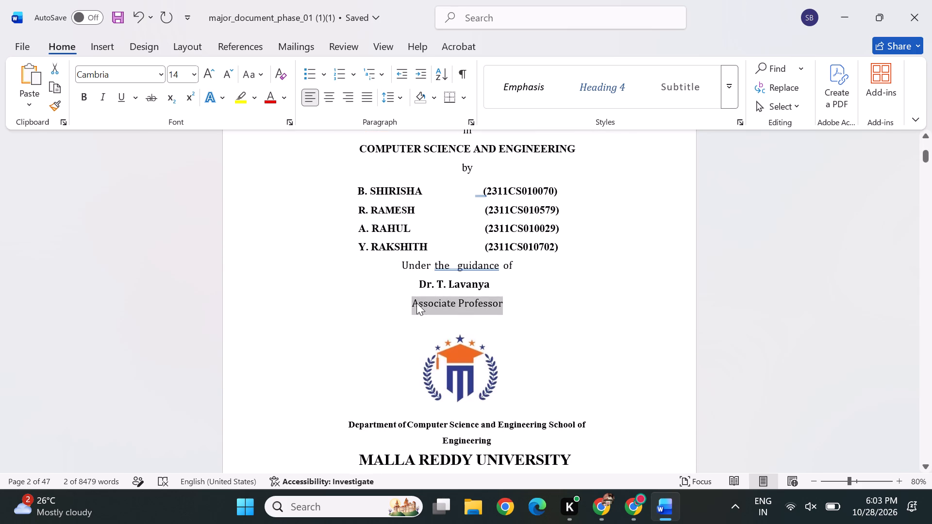
key("ctrl+v")
Change the title before the guide's name on the inner title page to "Mrs.".
left_click_drag(490, 292, 409, 293)
left_click(409, 293)
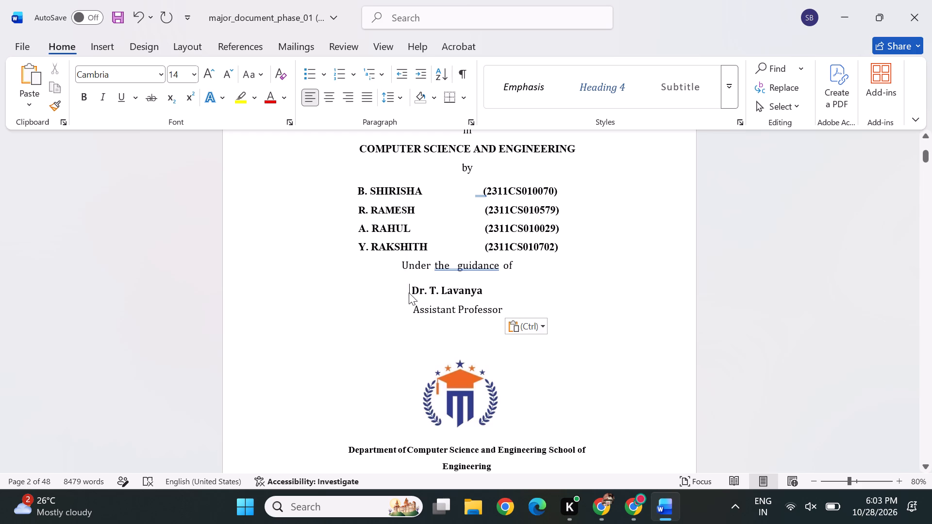
key("Delete")
key("Delete")
key("shift+m")
key("Right")
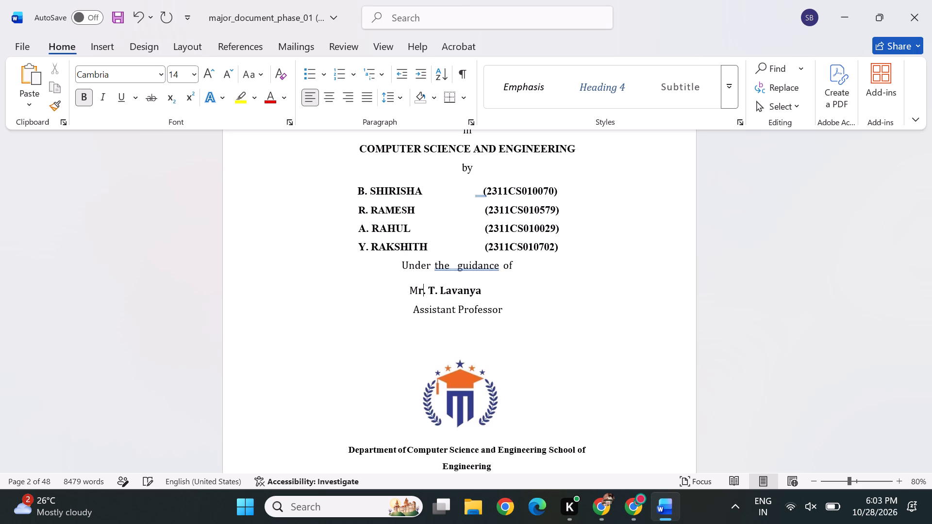
key("s")
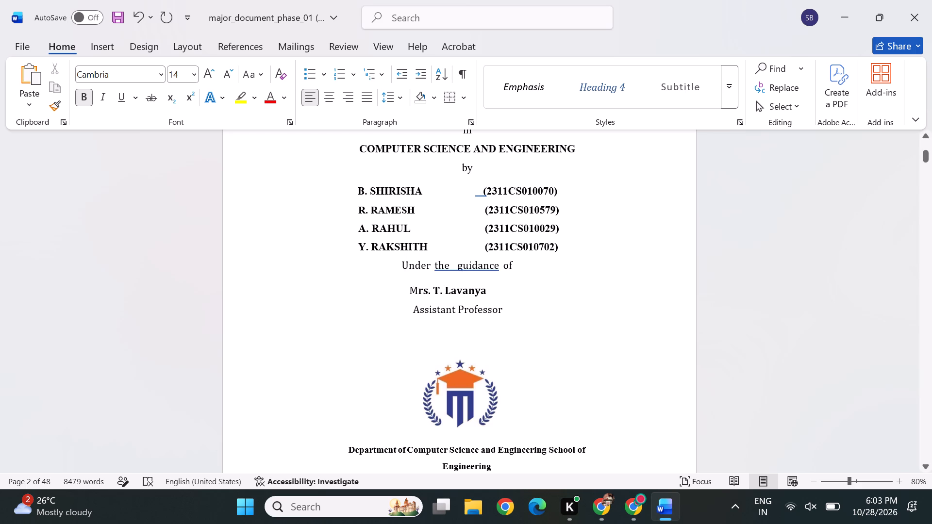
Make the guide's whole name line bold and add leading spaces to align it above "Assistant Professor".
left_click(410, 291)
key("space")
left_click_drag(503, 295, 448, 291)
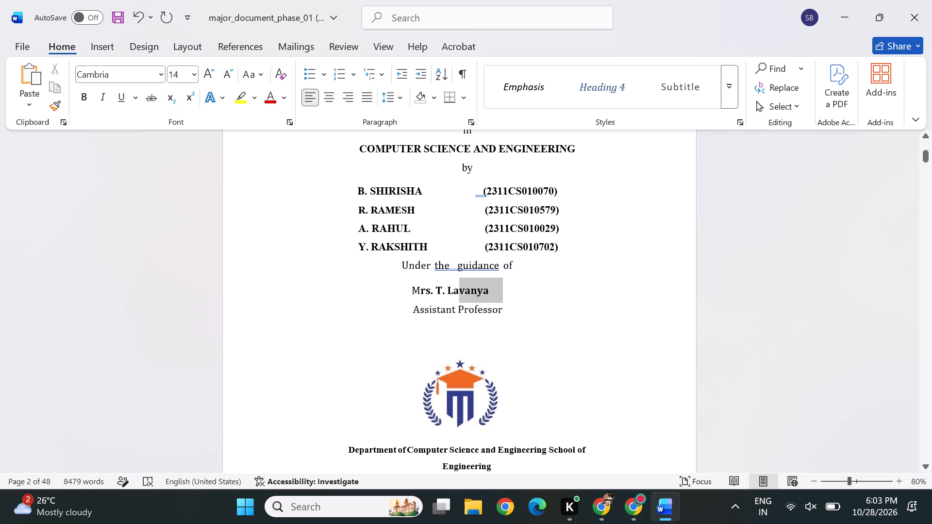
left_click_drag(448, 291, 409, 289)
left_click(423, 263)
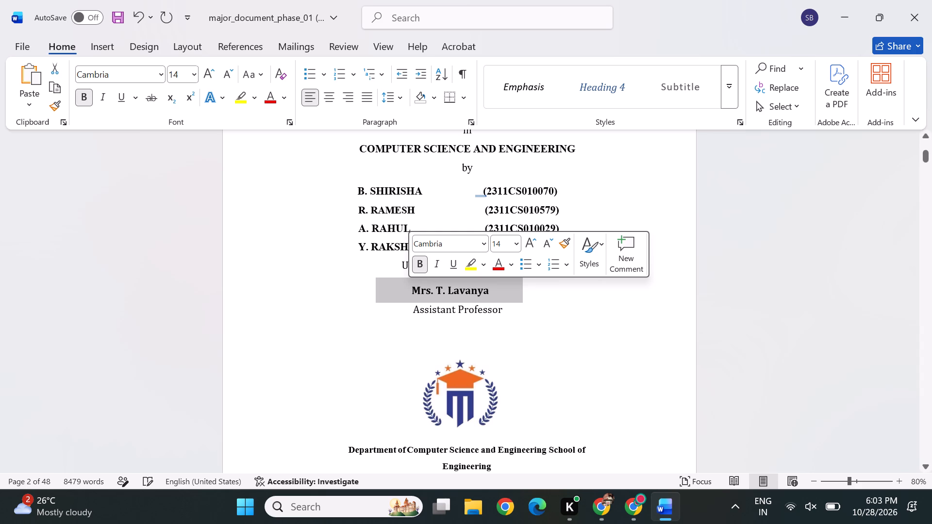
left_click(506, 316)
left_click(406, 285)
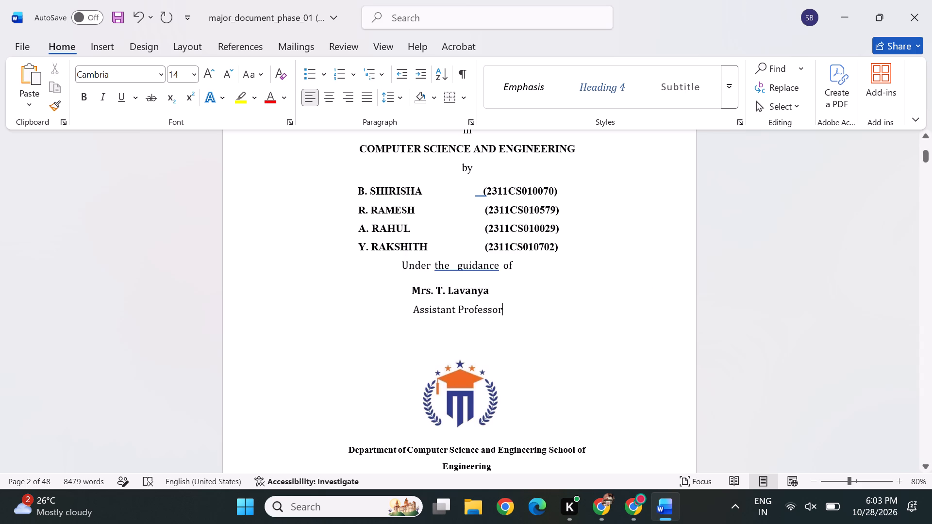
key("space")
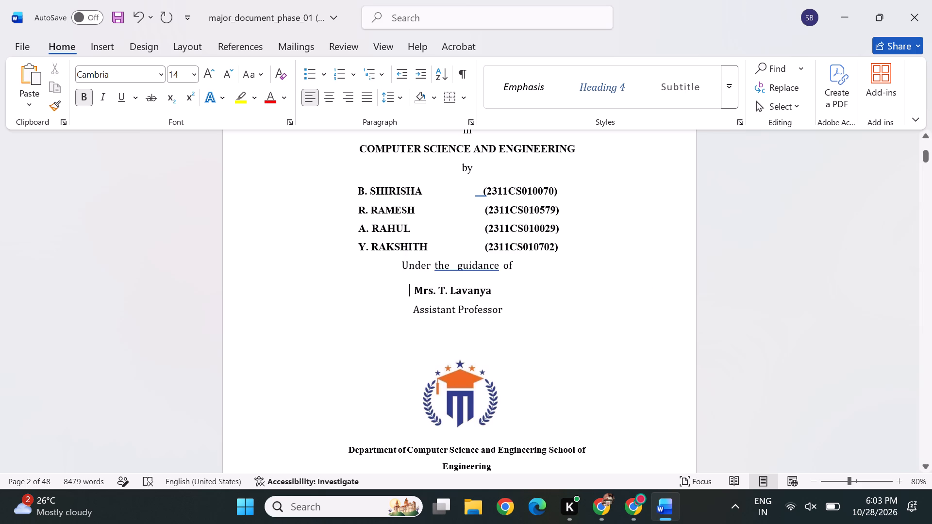
Remove the extra space between "the" and "guidance" on the inner title page.
left_click(449, 268)
key("Delete")
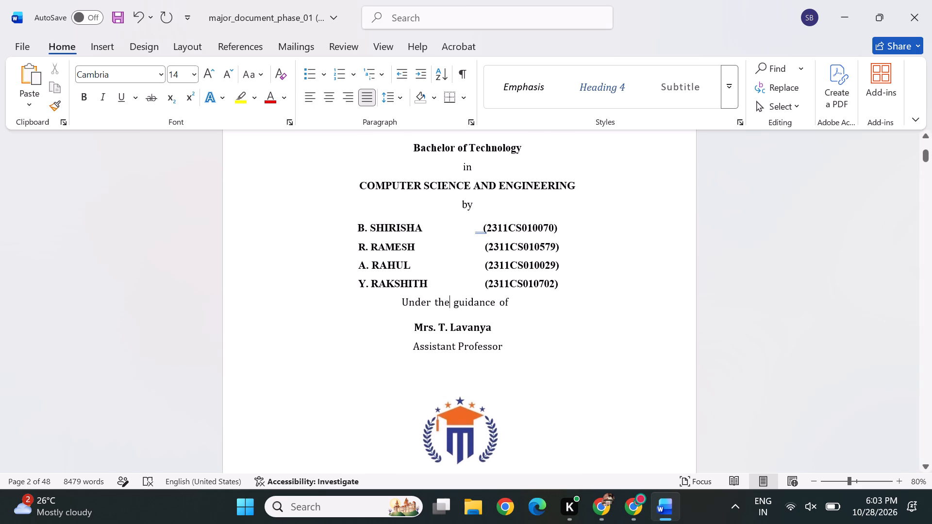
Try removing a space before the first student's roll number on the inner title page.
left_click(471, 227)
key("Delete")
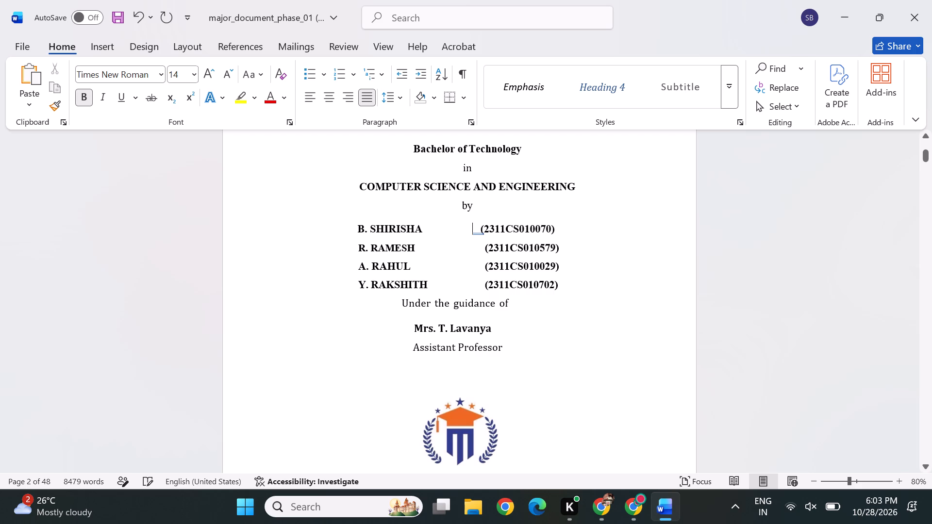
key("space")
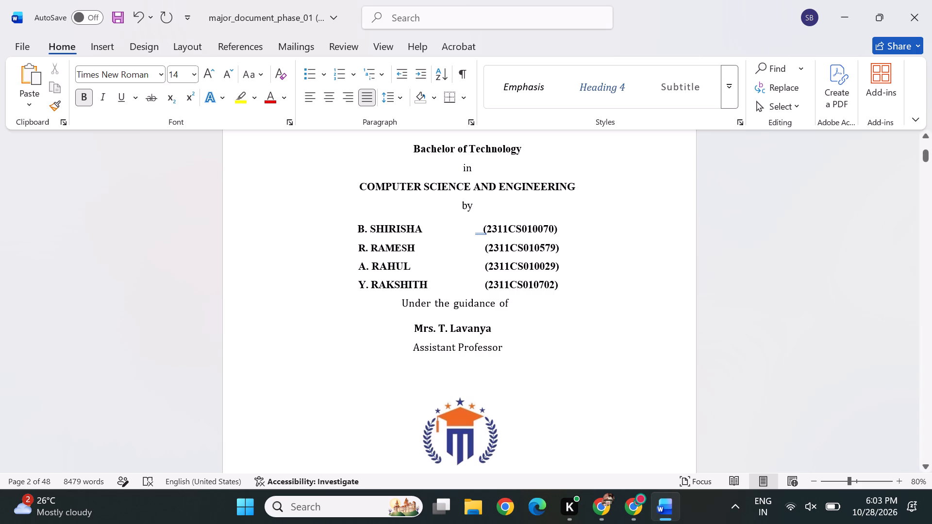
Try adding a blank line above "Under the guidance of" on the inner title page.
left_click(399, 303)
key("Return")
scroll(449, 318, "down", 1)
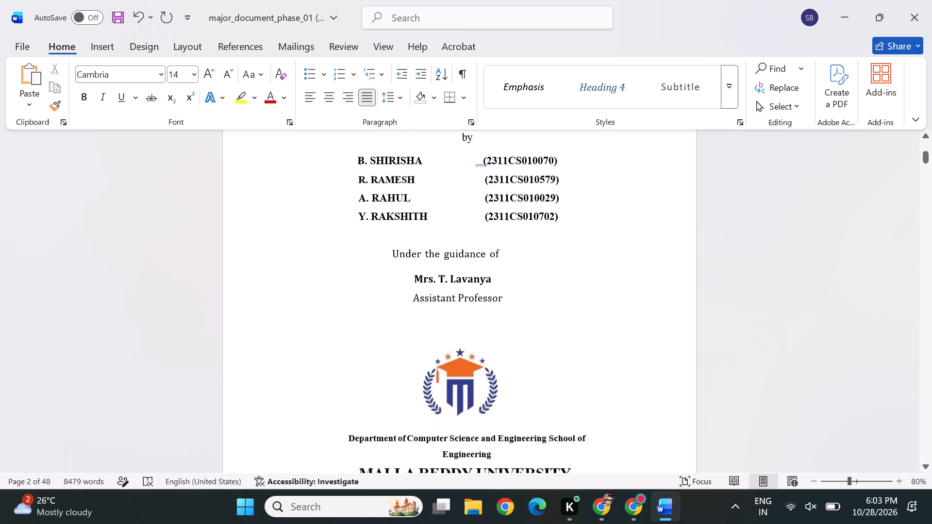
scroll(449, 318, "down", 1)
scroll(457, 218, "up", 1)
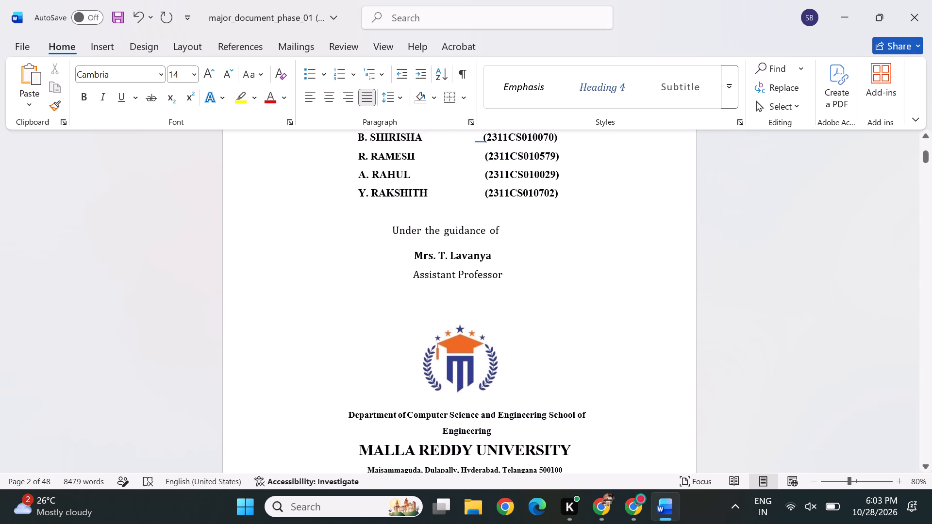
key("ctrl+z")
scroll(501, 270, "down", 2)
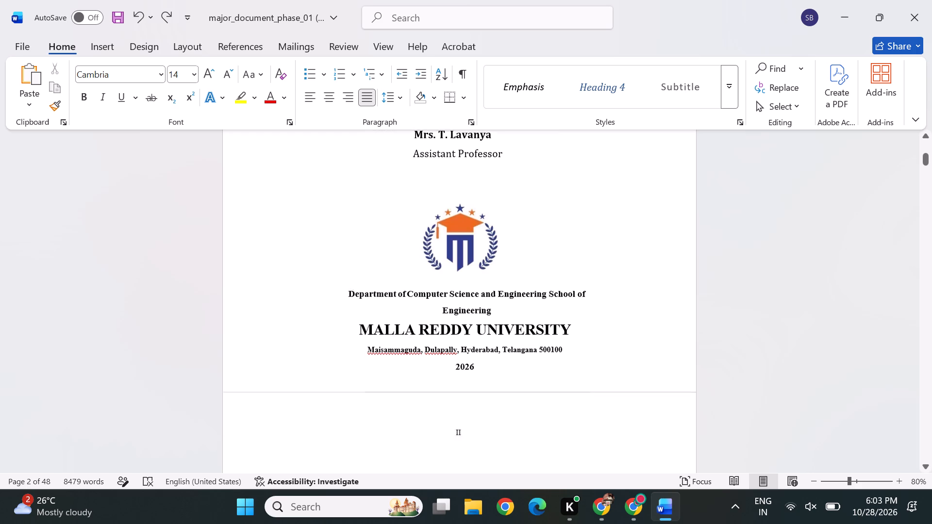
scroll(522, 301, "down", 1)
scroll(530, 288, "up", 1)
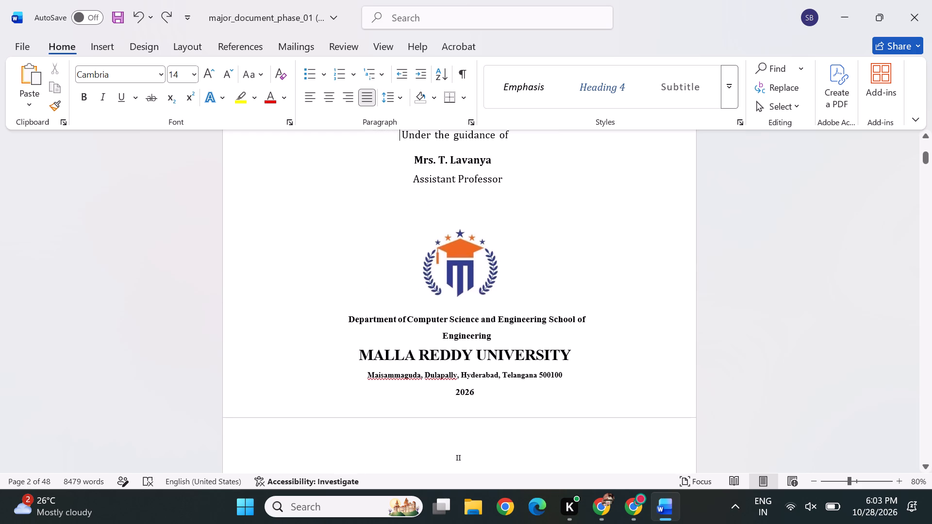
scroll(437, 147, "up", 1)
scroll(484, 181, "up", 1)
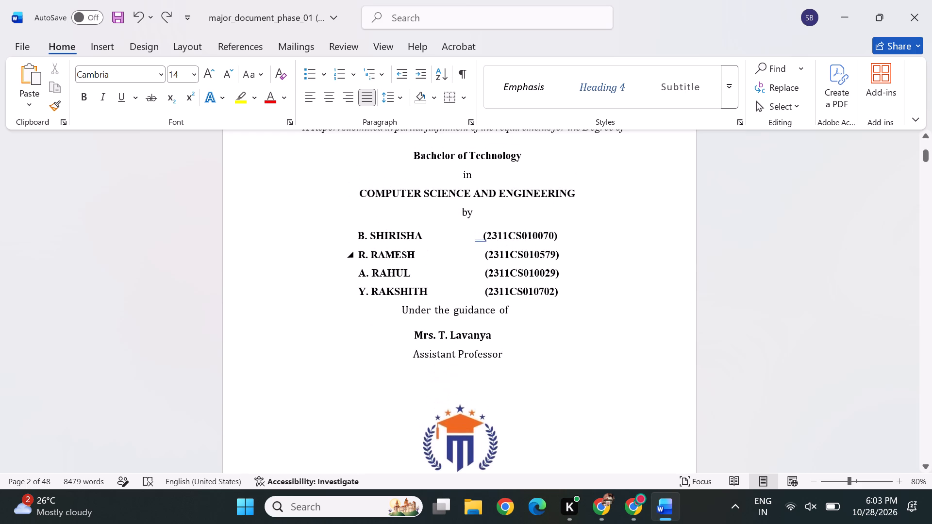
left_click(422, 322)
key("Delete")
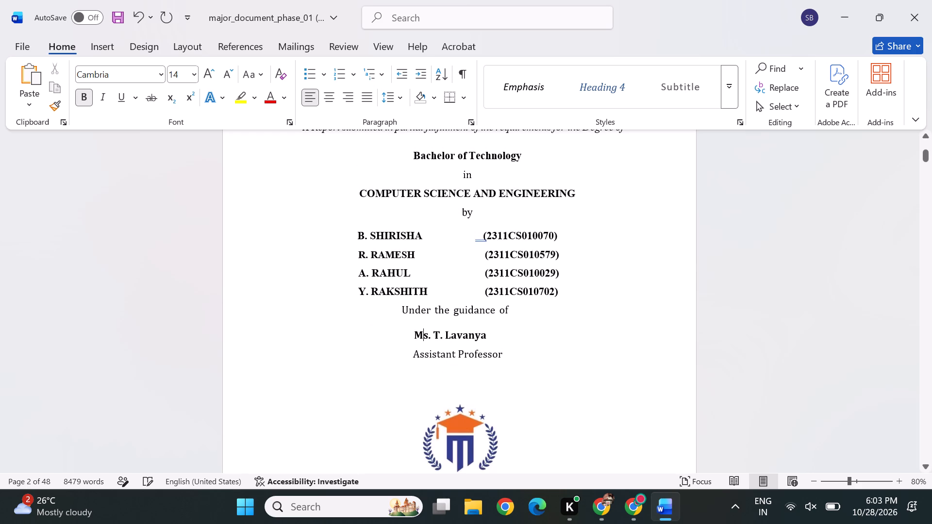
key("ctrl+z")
Delete the empty lines between "Assistant Professor" and the university logo on the inner title page, and save the document.
left_click(424, 370)
key("Delete")
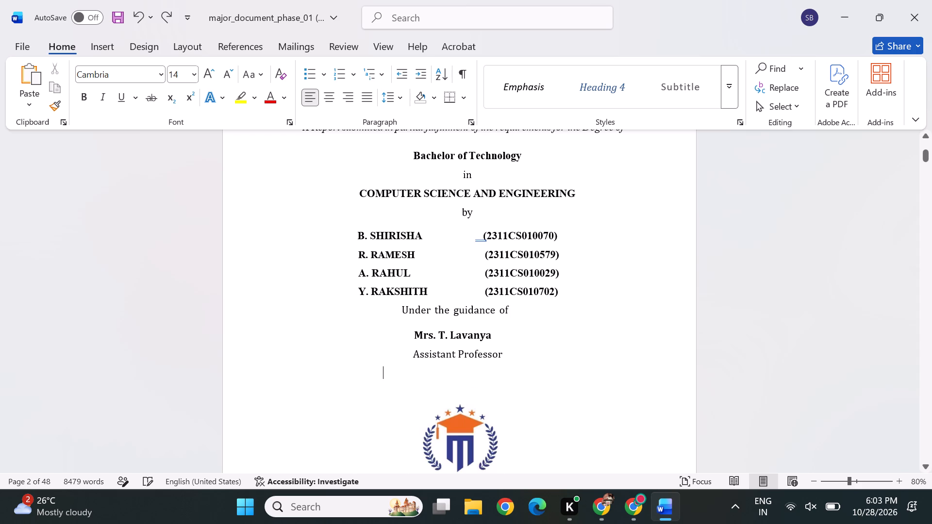
scroll(466, 366, "down", 1)
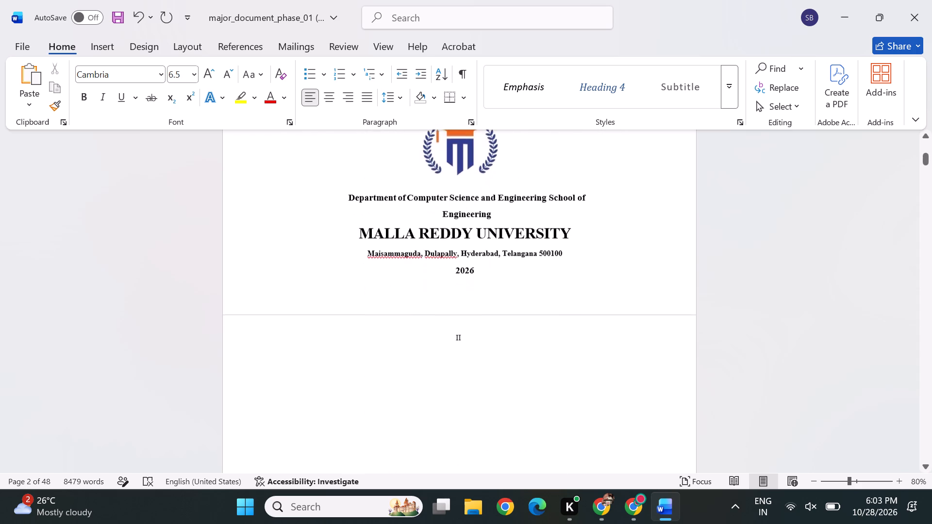
scroll(478, 282, "up", 1)
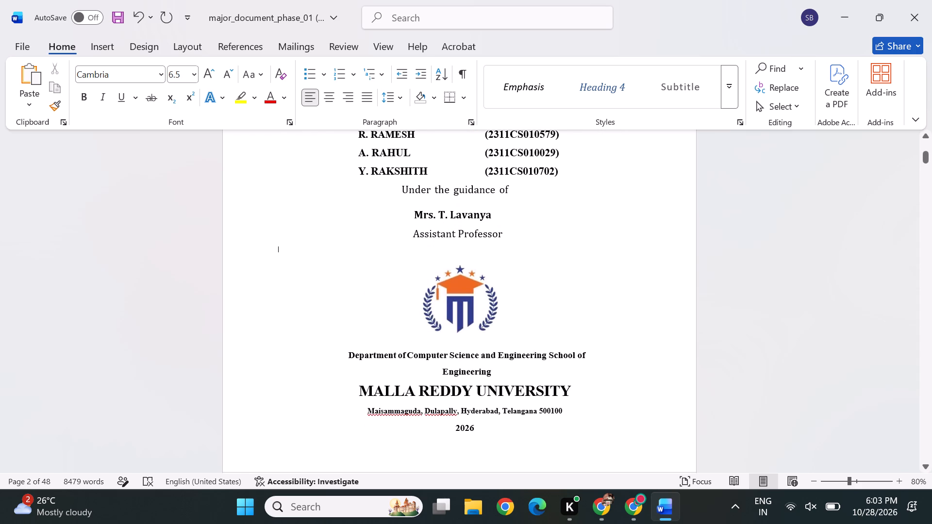
key("Delete")
scroll(526, 270, "up", 1)
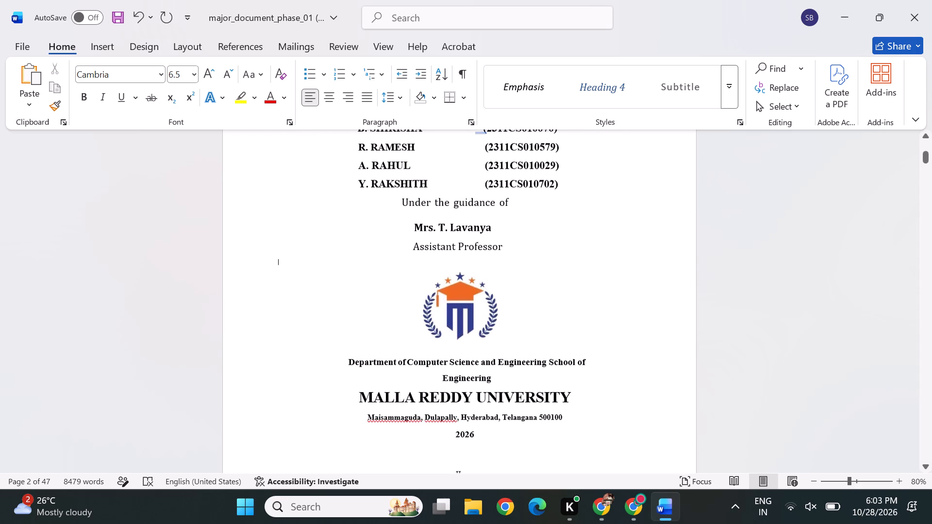
scroll(526, 270, "up", 1)
key("ctrl+s")
scroll(554, 282, "up", 1)
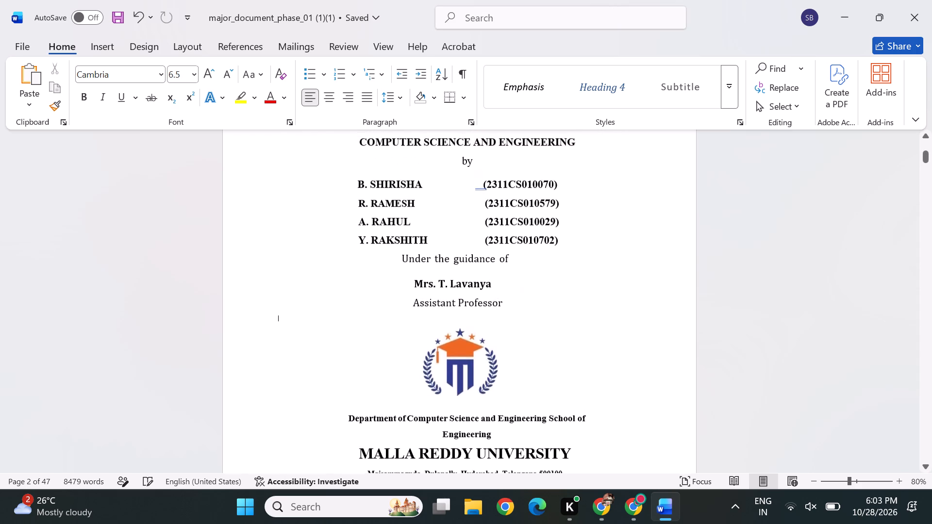
Change the guide's title in the Acknowledgement to "Mrs.", make it bold, and save the document.
scroll(554, 282, "down", 2)
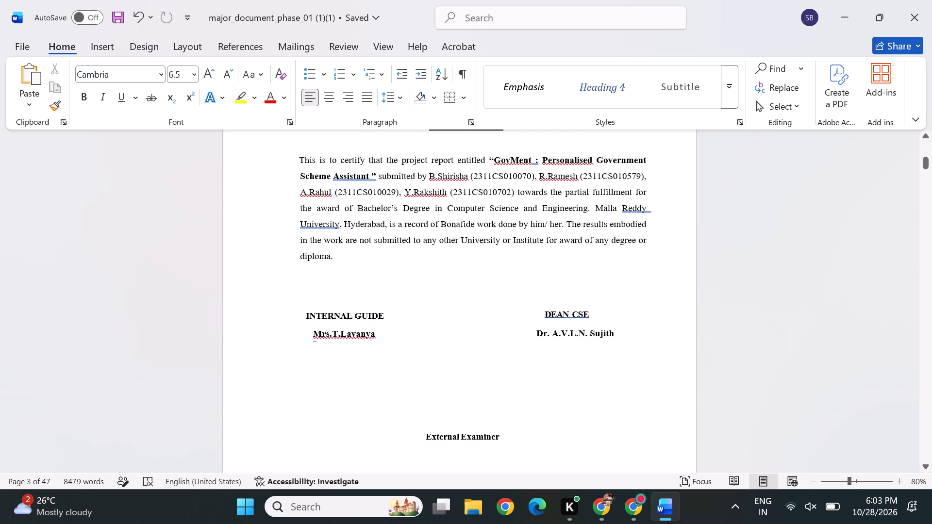
scroll(455, 353, "down", 1)
scroll(493, 292, "up", 1)
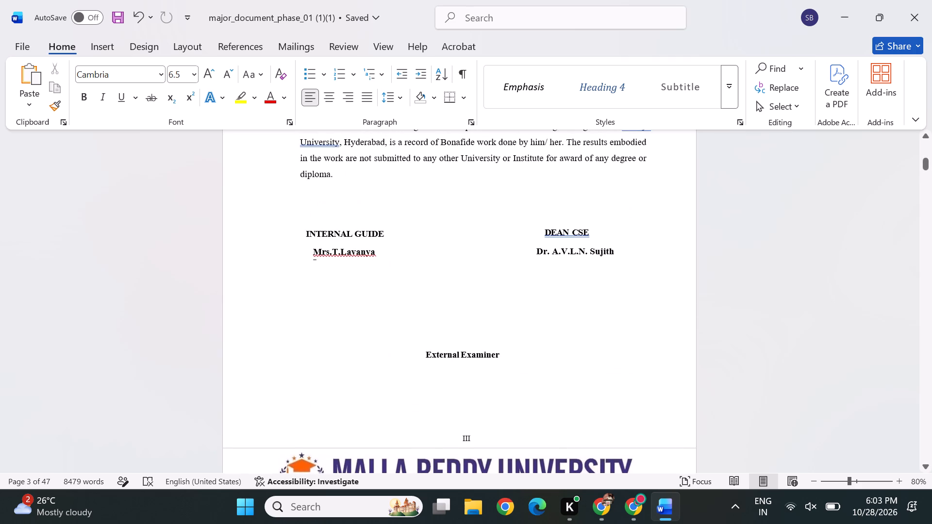
scroll(474, 314, "down", 1)
scroll(533, 362, "down", 1)
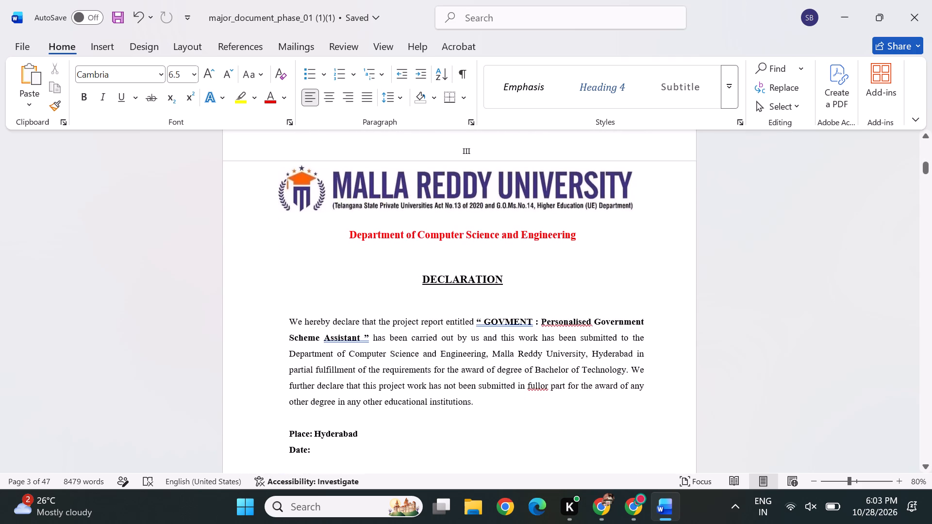
scroll(575, 408, "down", 2)
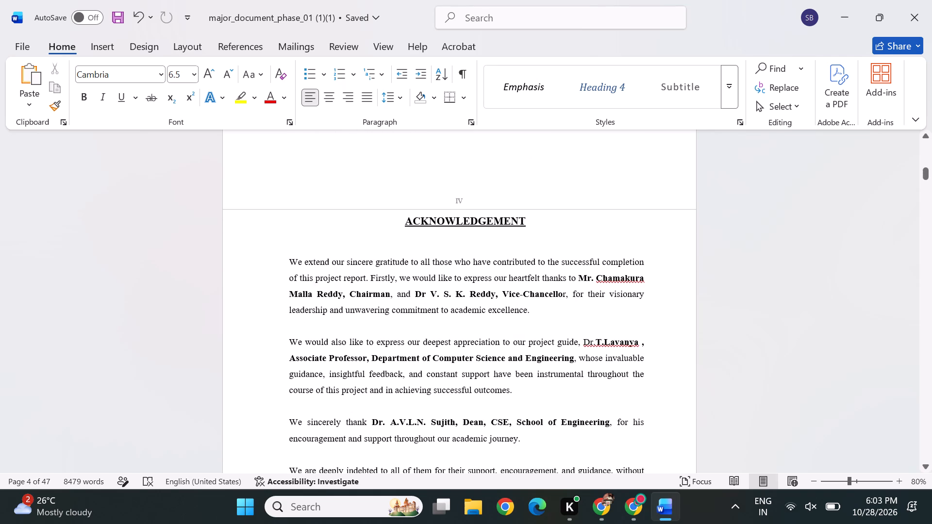
left_click(584, 341)
key("Delete")
key("Delete")
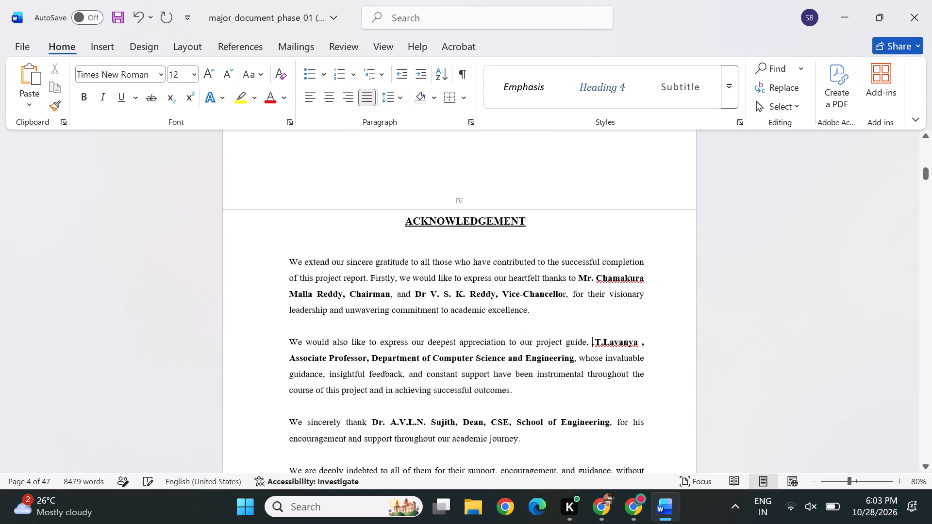
type("Mrs")
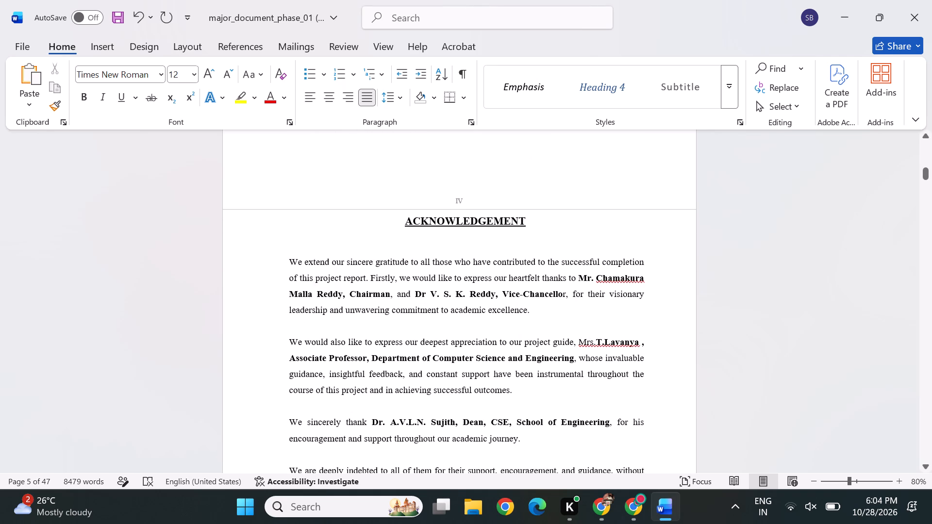
left_click_drag(578, 341, 599, 341)
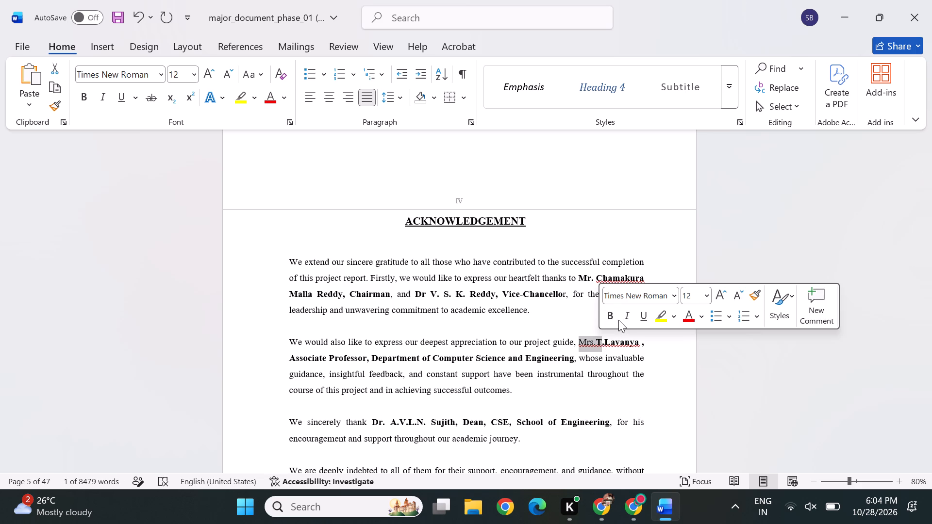
left_click(612, 319)
left_click(743, 392)
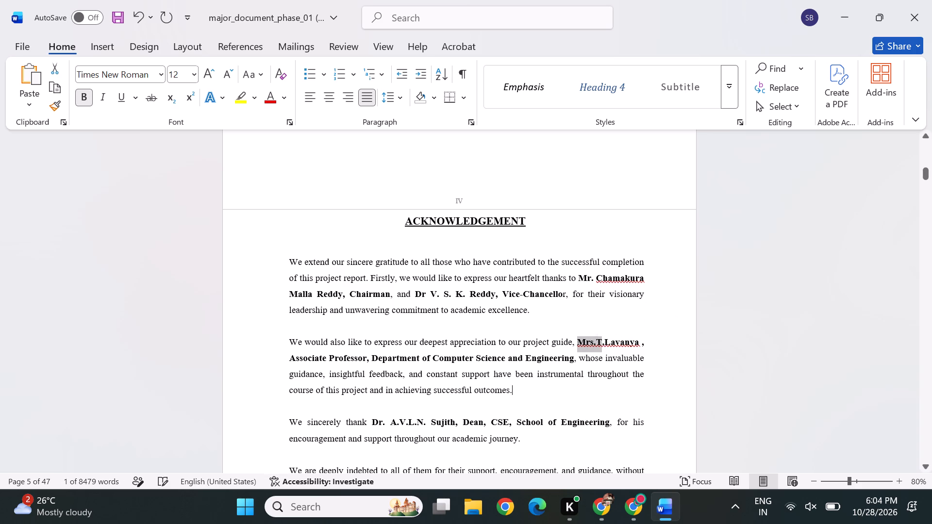
key("ctrl+s")
Change the guide's designation in the Acknowledgement to "Assistant Professor" and save the document.
scroll(596, 382, "down", 1)
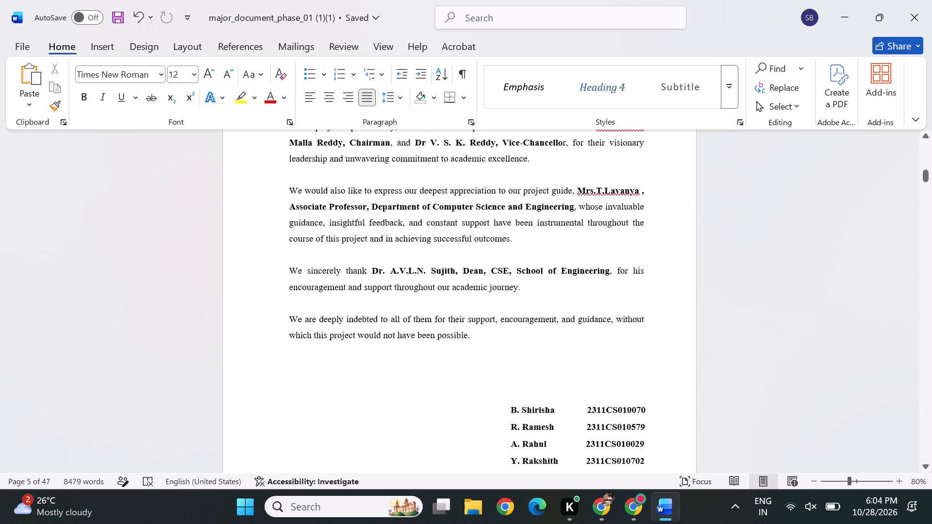
scroll(596, 382, "down", 1)
left_click_drag(326, 162, 304, 161)
key("Delete")
type("istant")
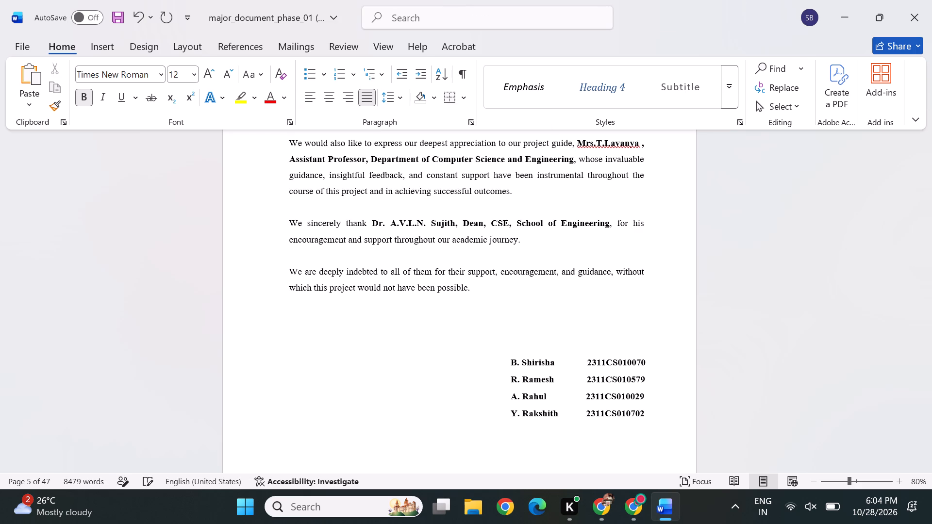
key("ctrl+s")
scroll(333, 276, "up", 1)
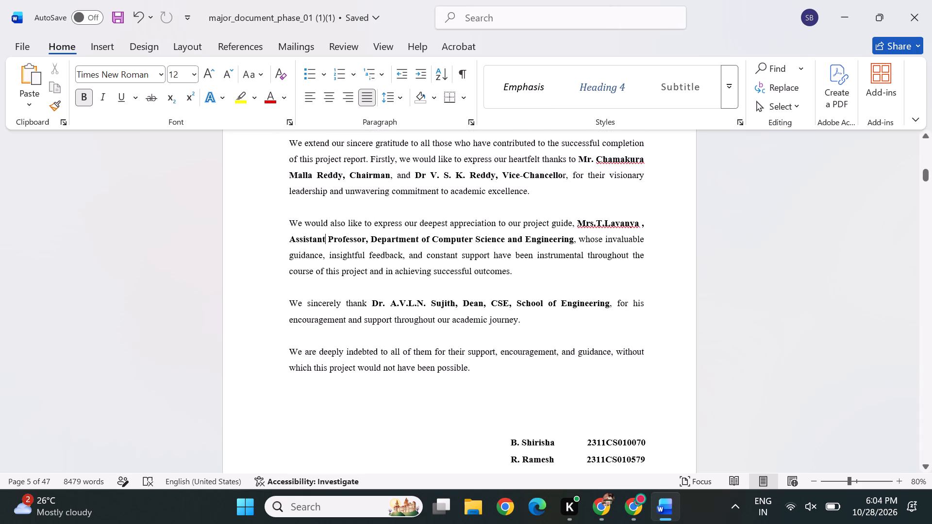
key("ctrl+s")
Examine the rest of the Acknowledgement, the Abstract and the table of contents for remaining errors.
scroll(572, 371, "down", 1)
scroll(534, 315, "down", 1)
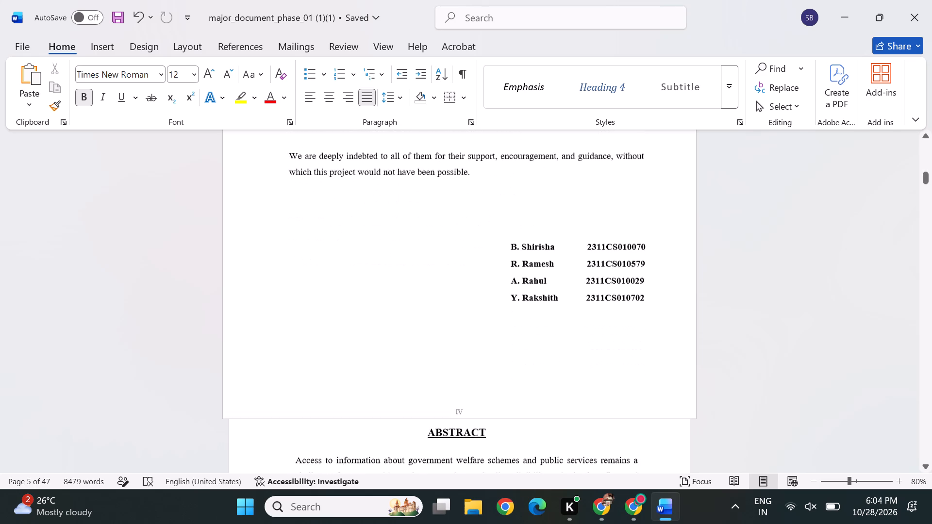
scroll(496, 317, "down", 1)
scroll(539, 331, "down", 1)
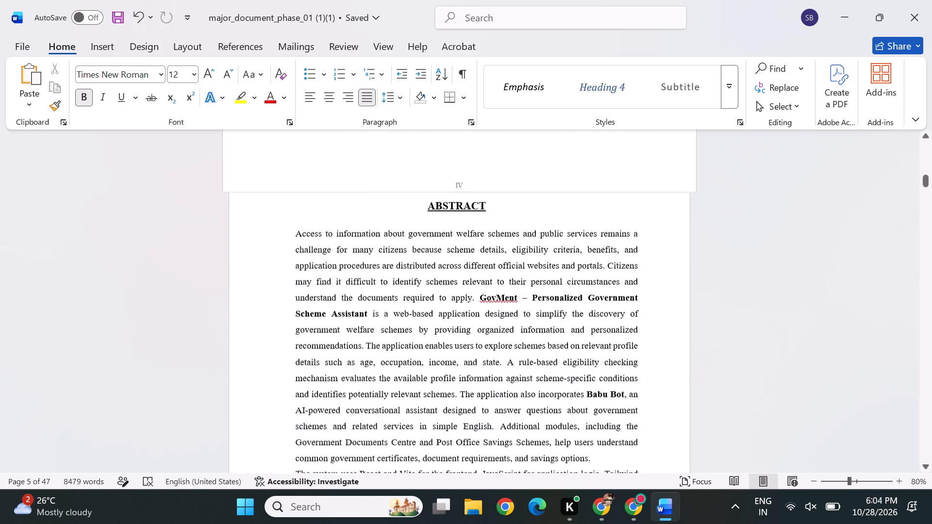
scroll(539, 331, "down", 1)
scroll(617, 340, "down", 1)
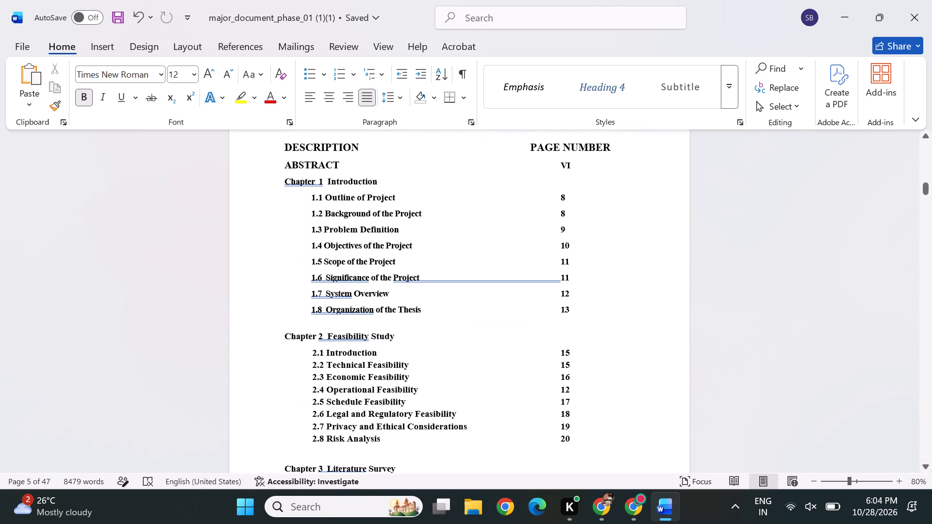
scroll(597, 332, "down", 1)
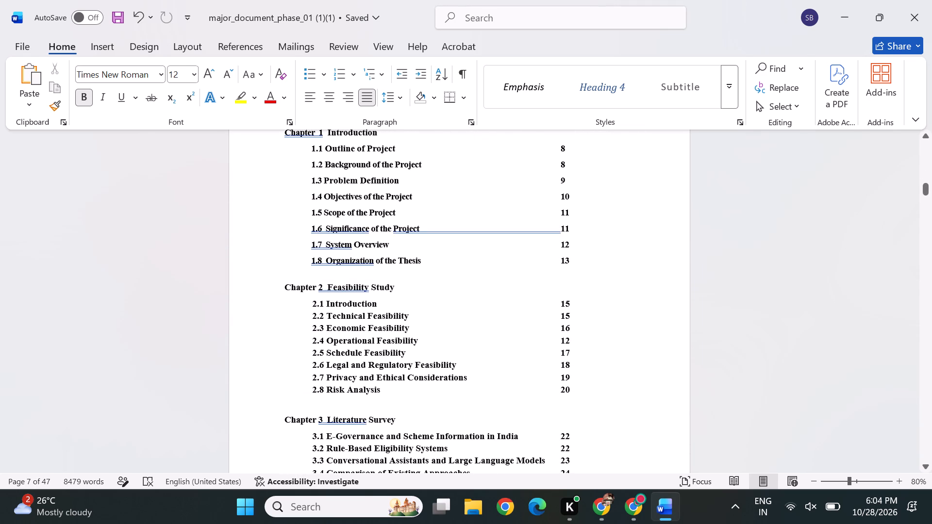
scroll(656, 389, "up", 1)
right_click(656, 389)
scroll(656, 389, "down", 1)
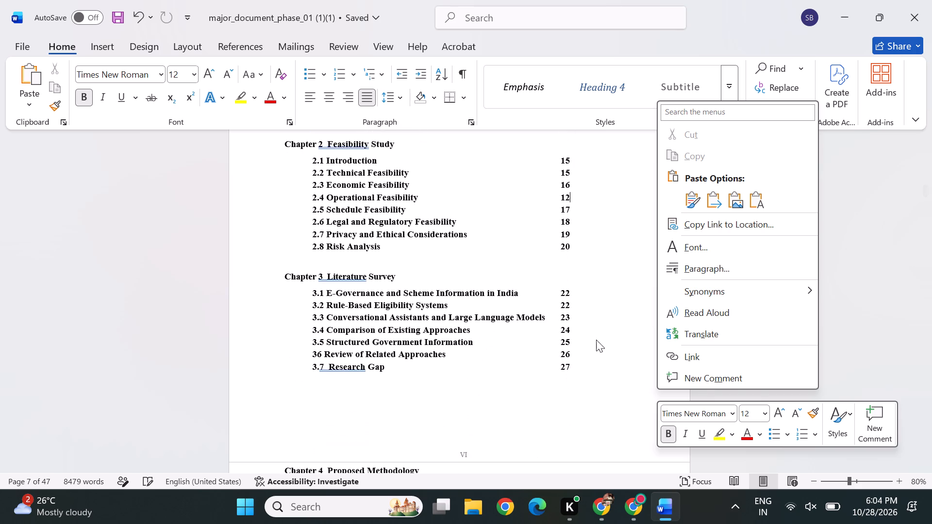
scroll(202, 329, "down", 1)
key("ctrl+s")
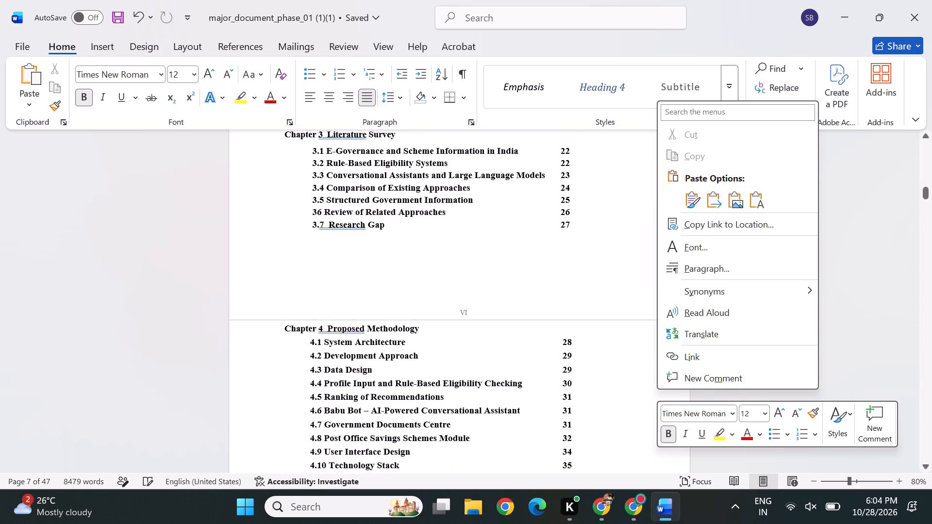
left_click(599, 502)
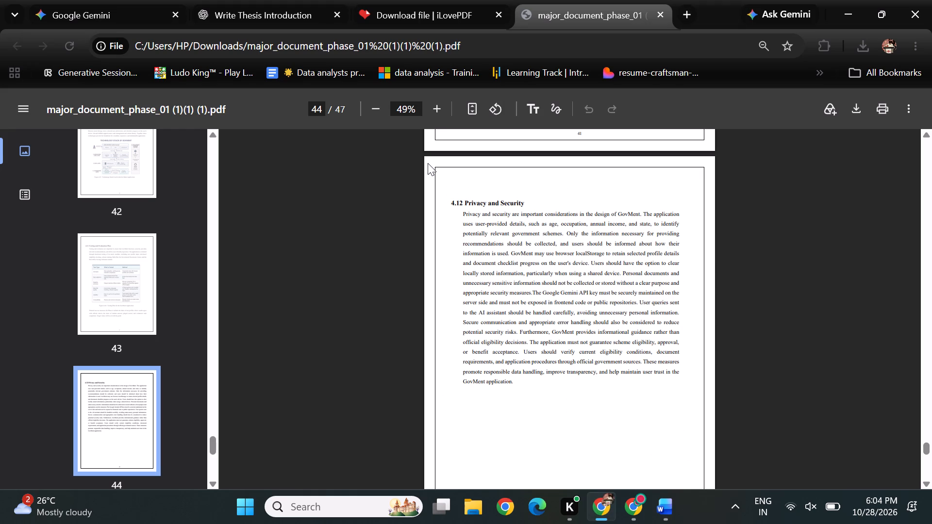
left_click(377, 0)
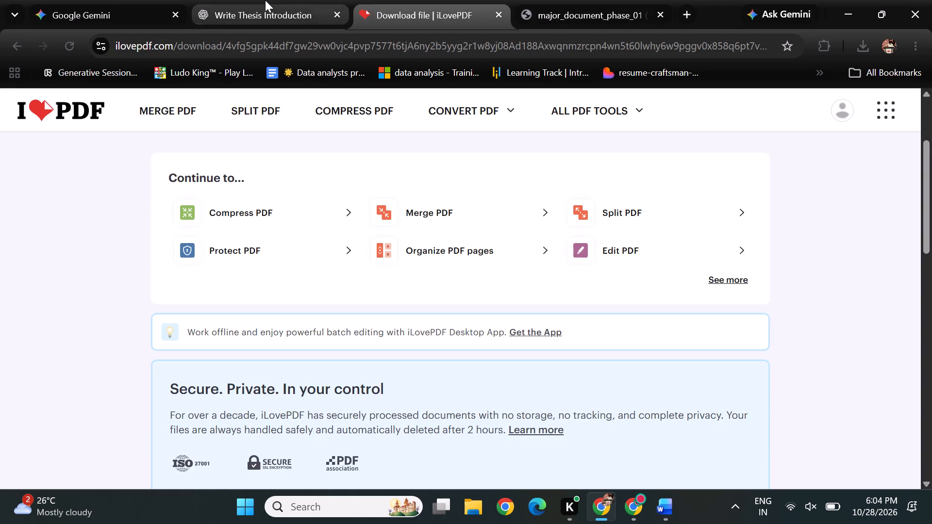
left_click(265, 0)
scroll(477, 274, "down", 4)
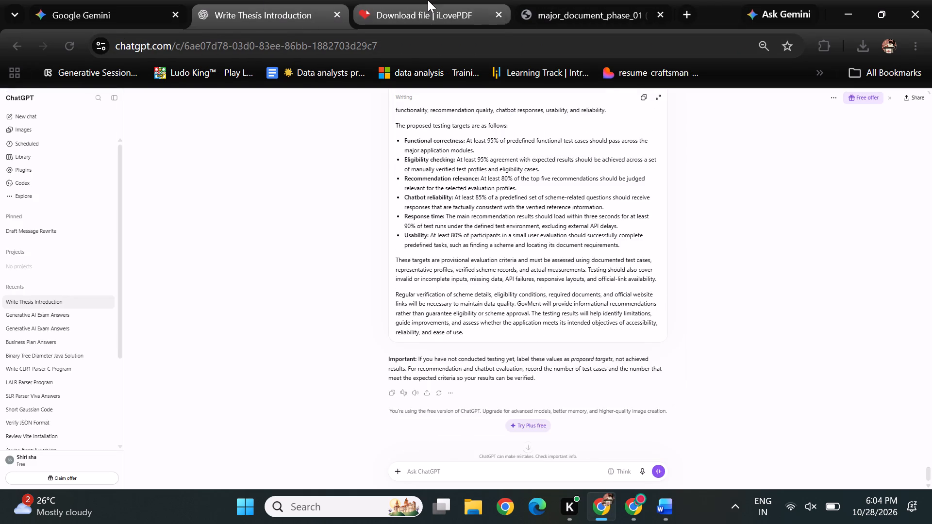
left_click(428, 0)
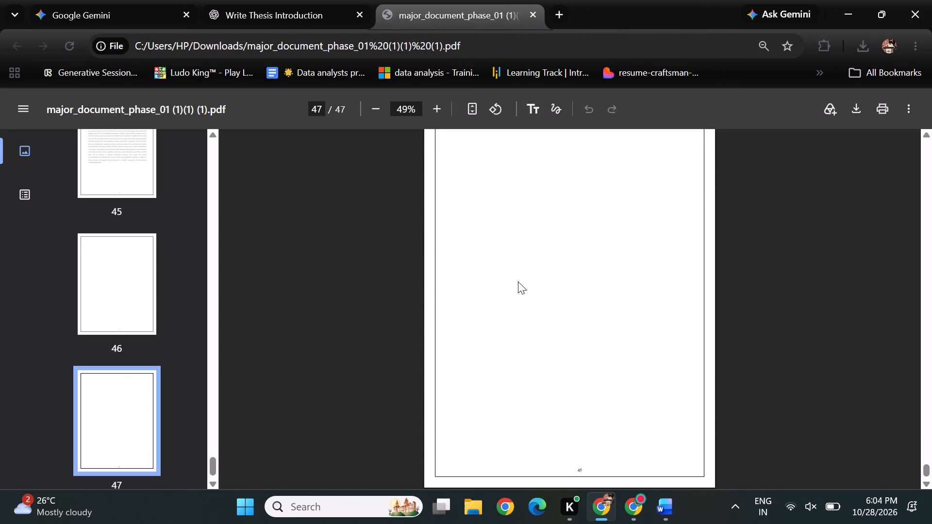
scroll(518, 281, "up", 20)
scroll(518, 281, "up", 10)
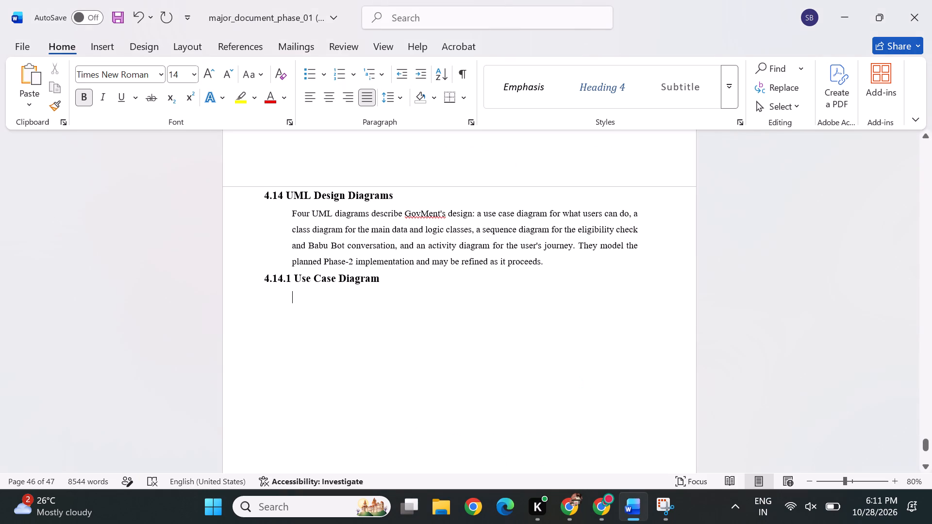
key("ctrl+v")
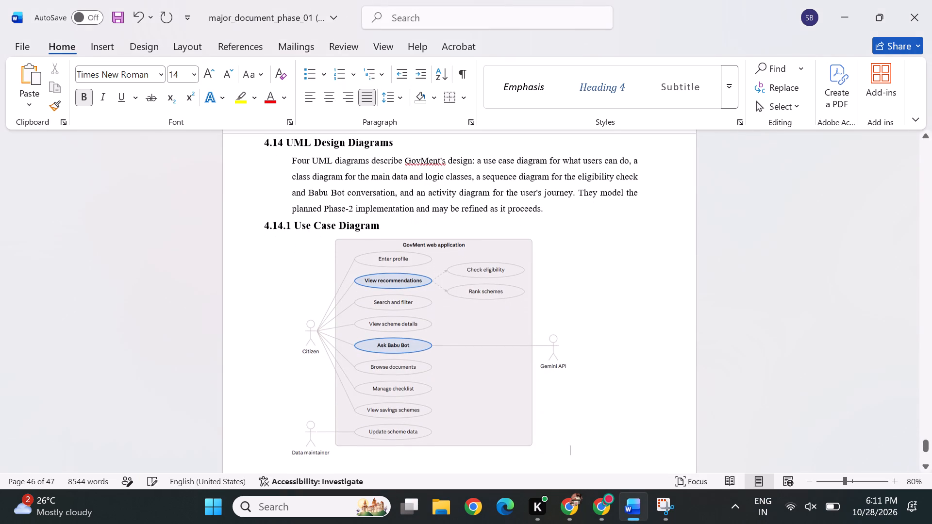
left_click(396, 299)
scroll(481, 311, "down", 1)
left_click(597, 312)
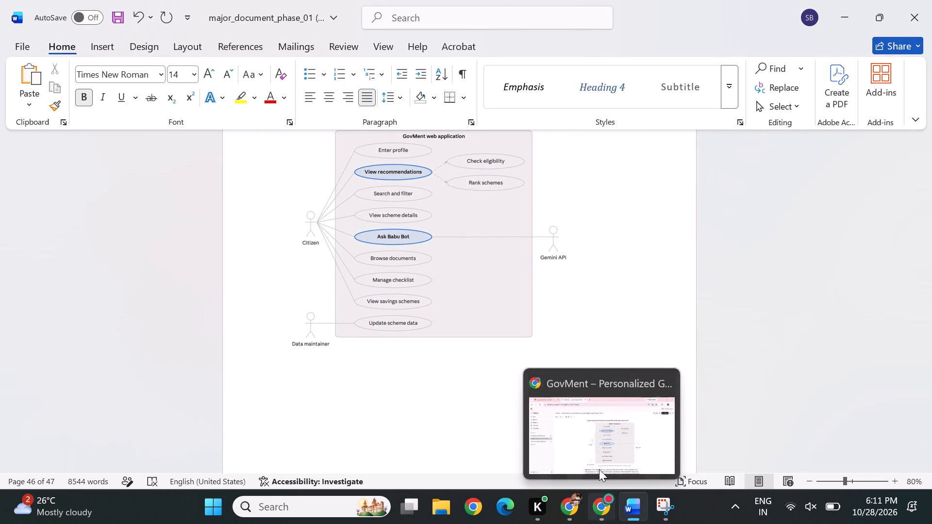
Examine the Figure 4.2 caption and the content around it, including section 4.14.2 Class Diagram, in the Claude version.
left_click(595, 458)
left_click(595, 458)
scroll(489, 419, "down", 1)
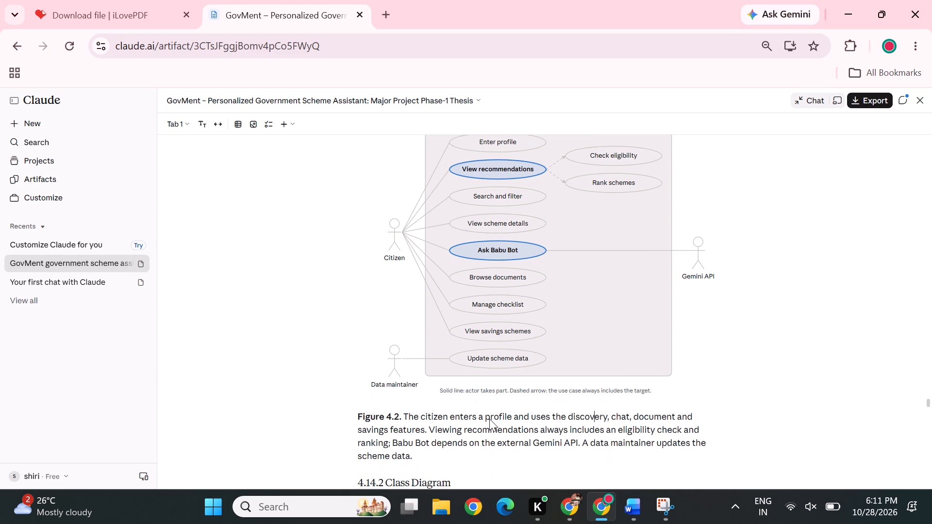
scroll(489, 419, "down", 1)
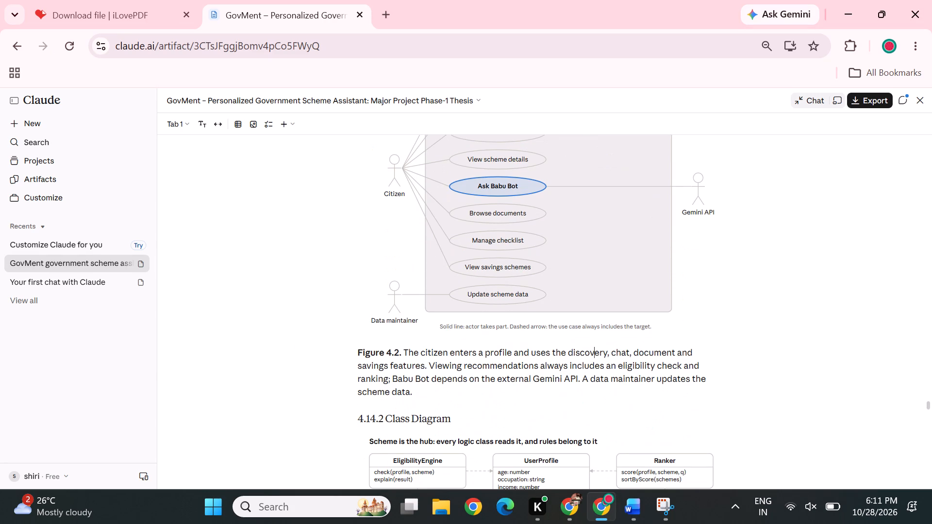
scroll(457, 308, "up", 1)
scroll(457, 308, "down", 1)
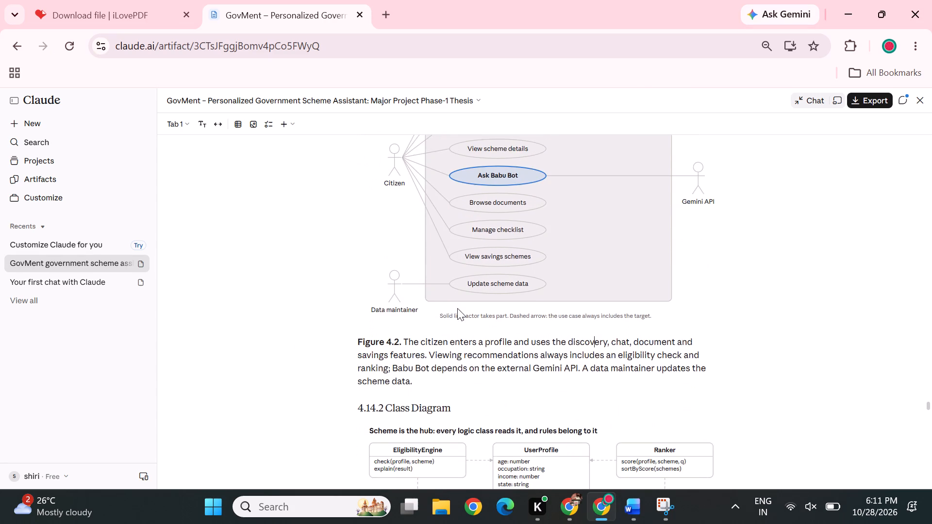
scroll(457, 308, "down", 1)
scroll(444, 345, "down", 1)
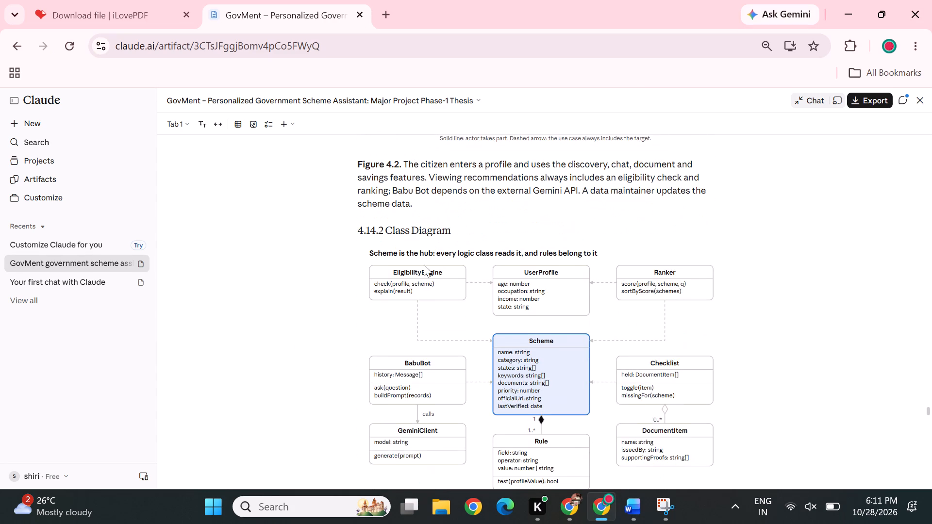
scroll(415, 233, "down", 1)
scroll(535, 240, "up", 1)
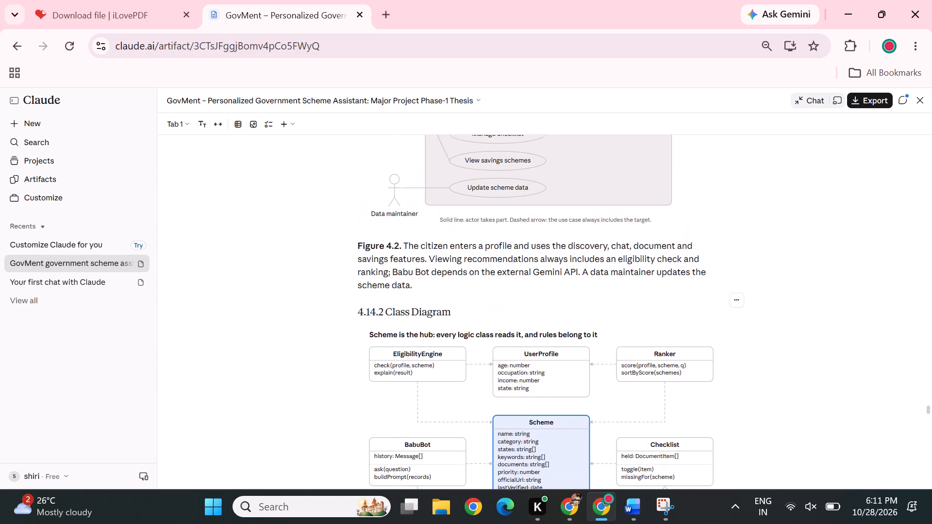
scroll(535, 240, "up", 2)
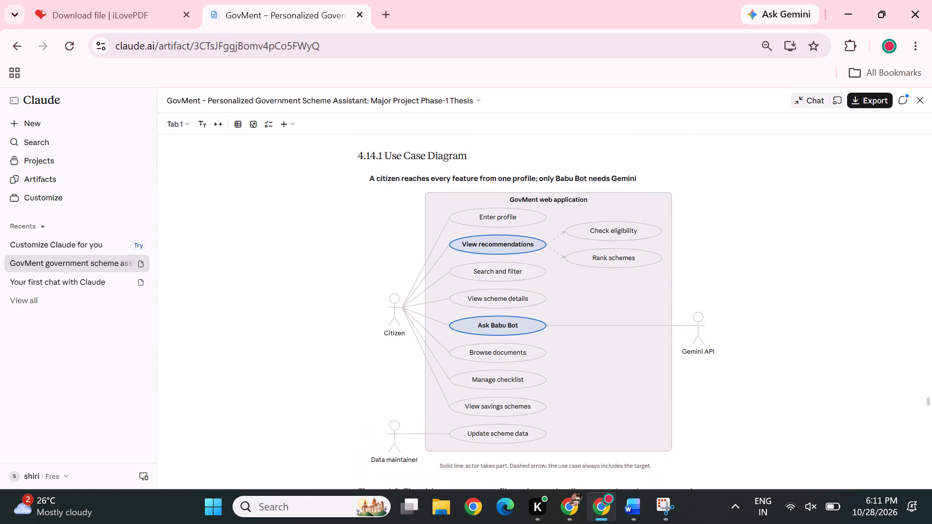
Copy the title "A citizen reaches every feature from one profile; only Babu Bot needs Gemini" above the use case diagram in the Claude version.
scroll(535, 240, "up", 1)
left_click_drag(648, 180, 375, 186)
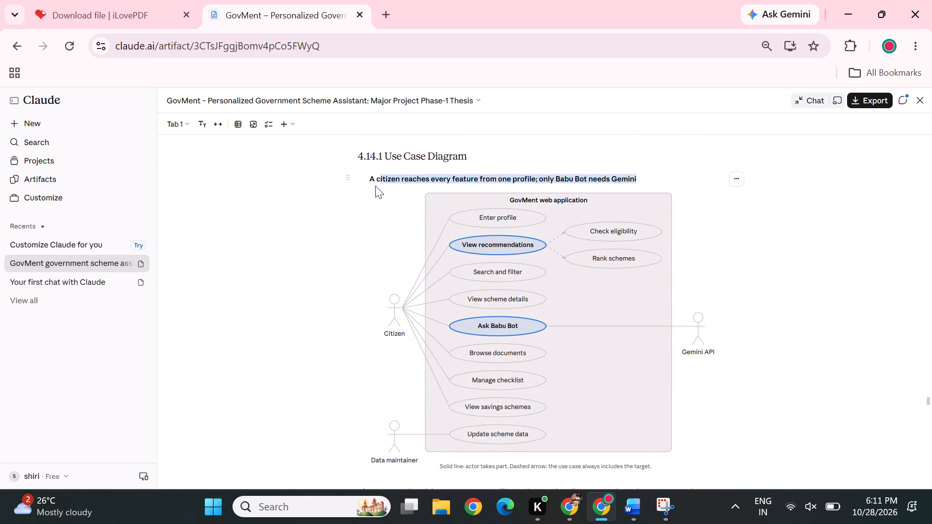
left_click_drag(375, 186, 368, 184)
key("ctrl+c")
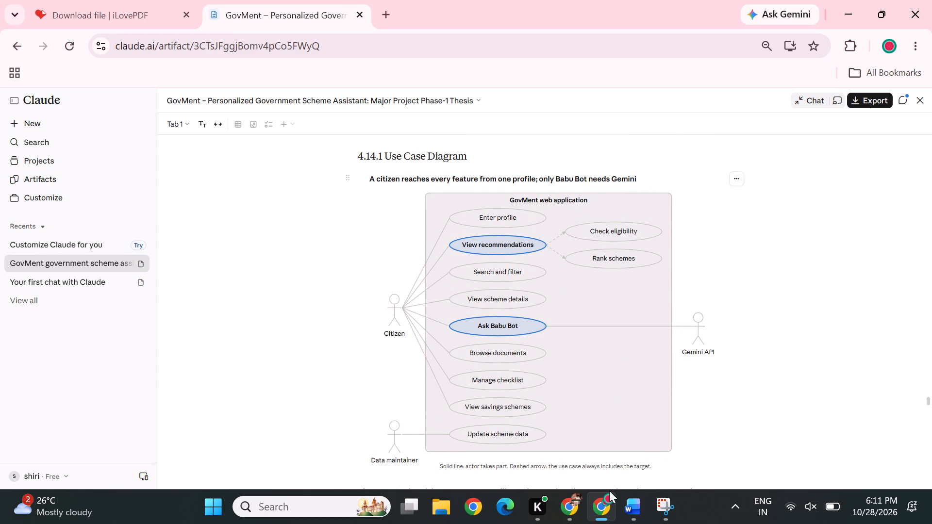
Start a new tabbed line in Word between the "4.14.1 Use Case Diagram" heading and the diagram.
left_click(633, 520)
scroll(472, 306, "up", 1)
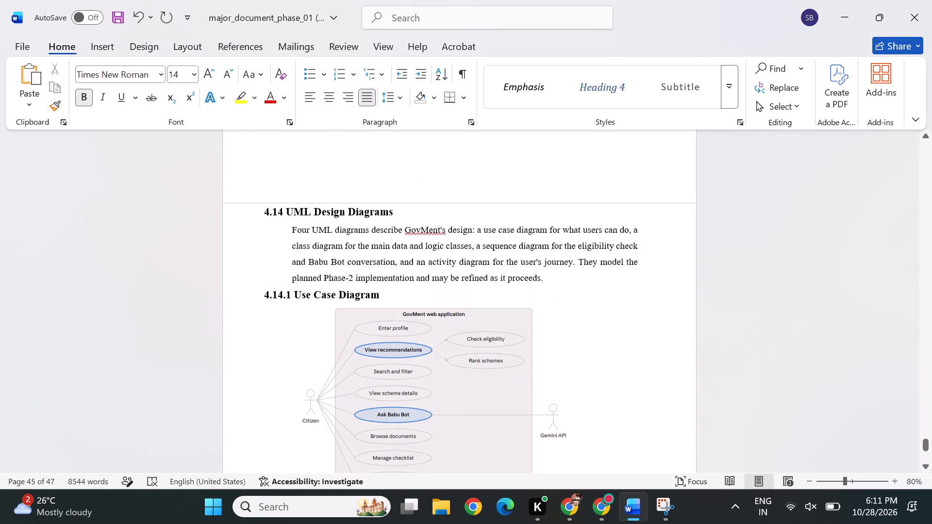
left_click(417, 296)
key("Return")
key("Tab")
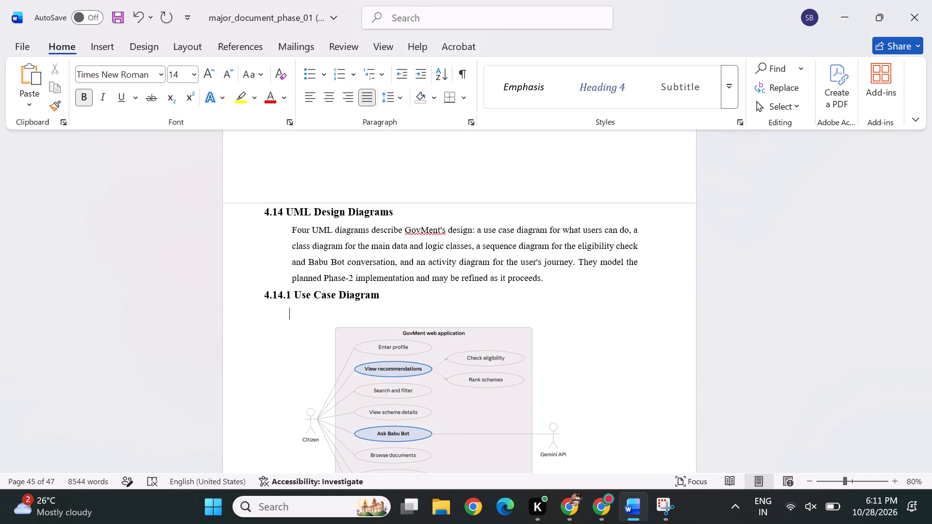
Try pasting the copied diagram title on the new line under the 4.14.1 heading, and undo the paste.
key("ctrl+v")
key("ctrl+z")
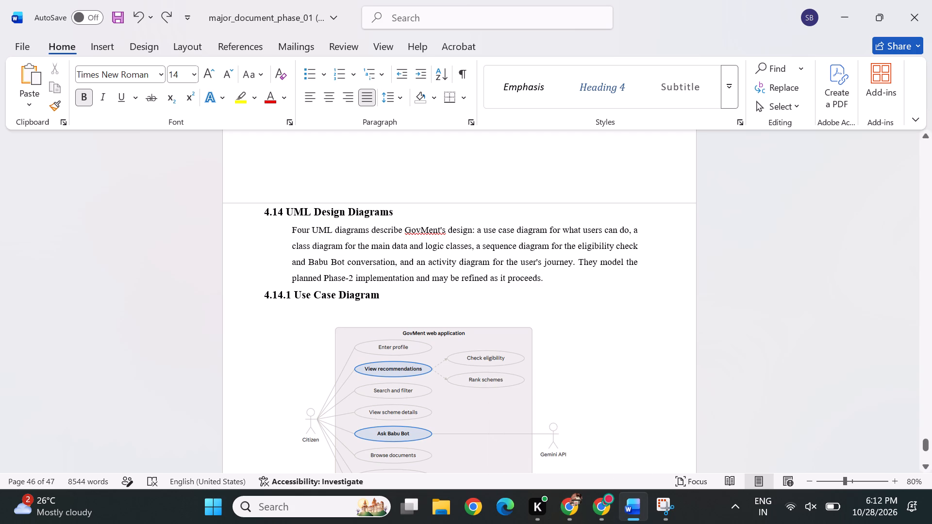
Switch to Chrome and close the major_document_phase_01 PDF next to the ChatGPT conversation.
left_click(571, 512)
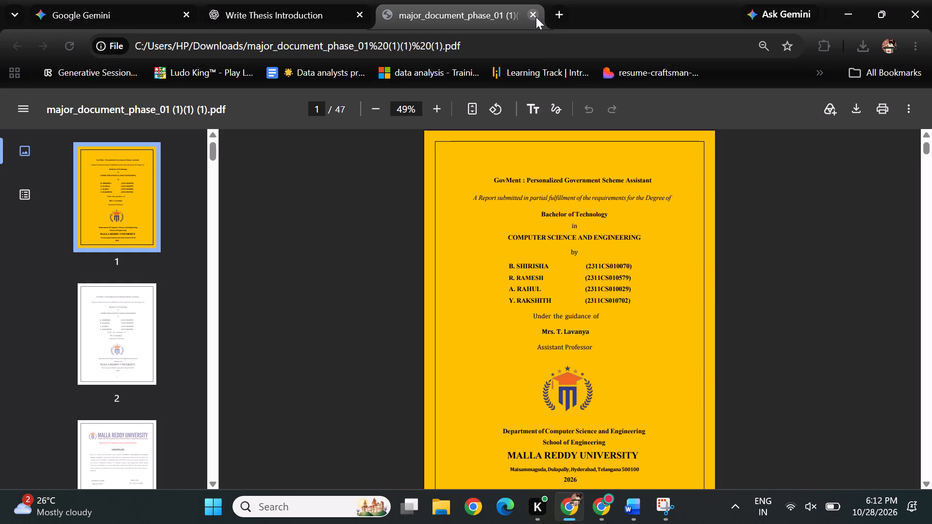
left_click(536, 17)
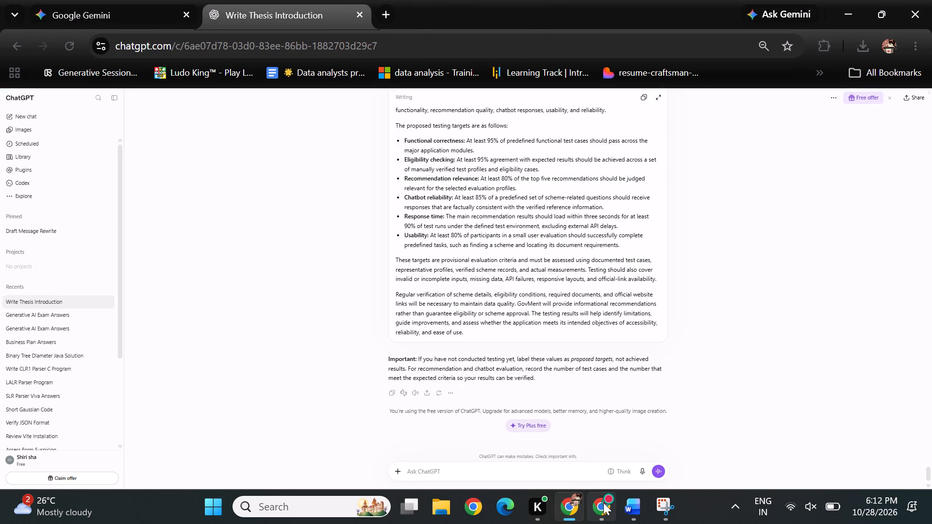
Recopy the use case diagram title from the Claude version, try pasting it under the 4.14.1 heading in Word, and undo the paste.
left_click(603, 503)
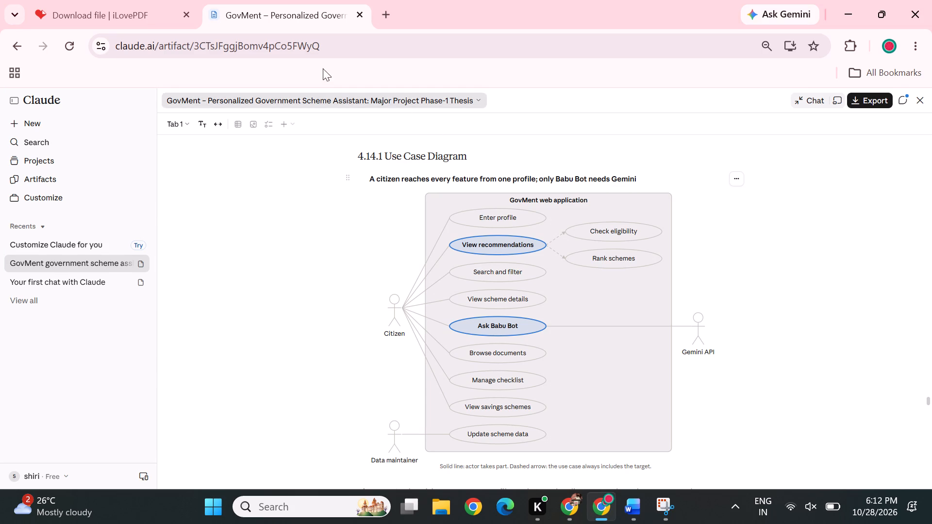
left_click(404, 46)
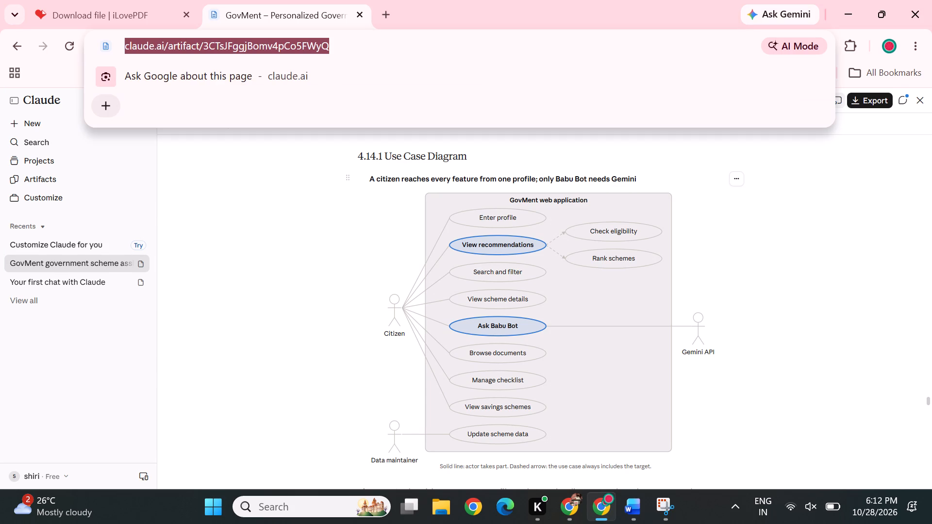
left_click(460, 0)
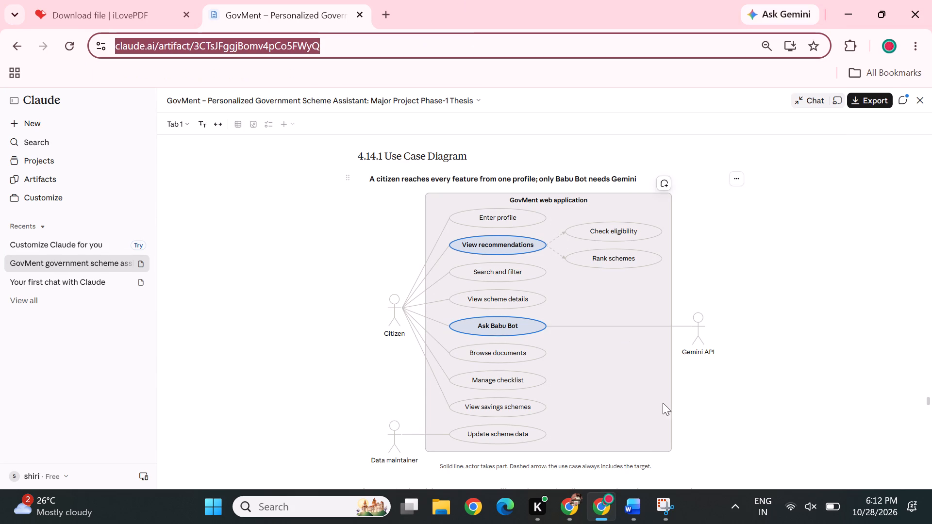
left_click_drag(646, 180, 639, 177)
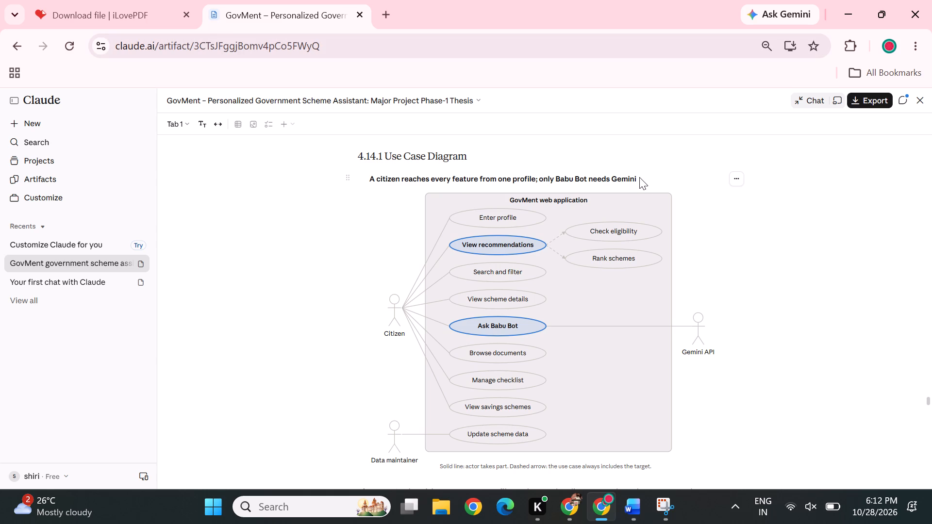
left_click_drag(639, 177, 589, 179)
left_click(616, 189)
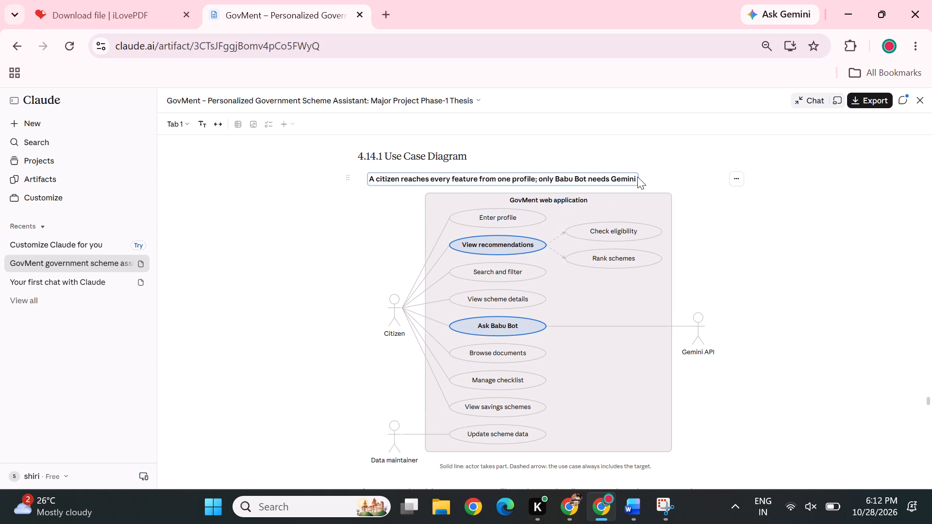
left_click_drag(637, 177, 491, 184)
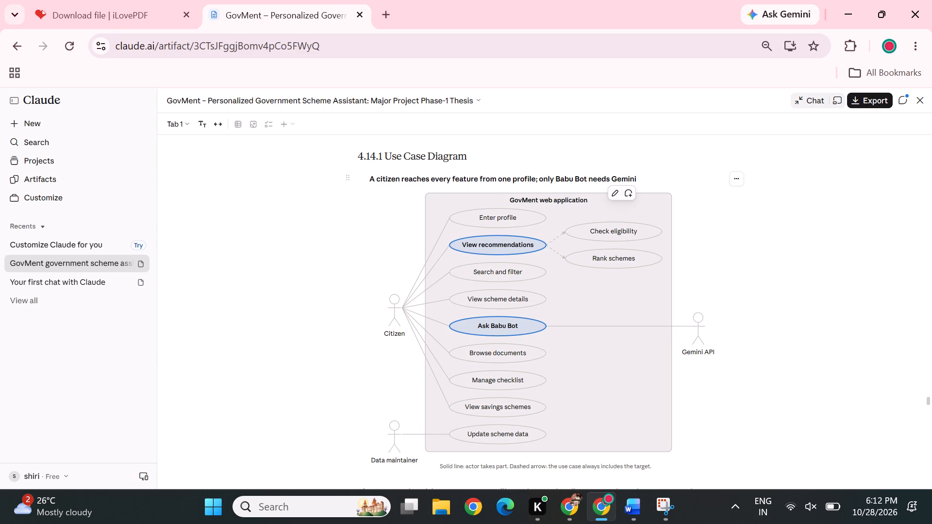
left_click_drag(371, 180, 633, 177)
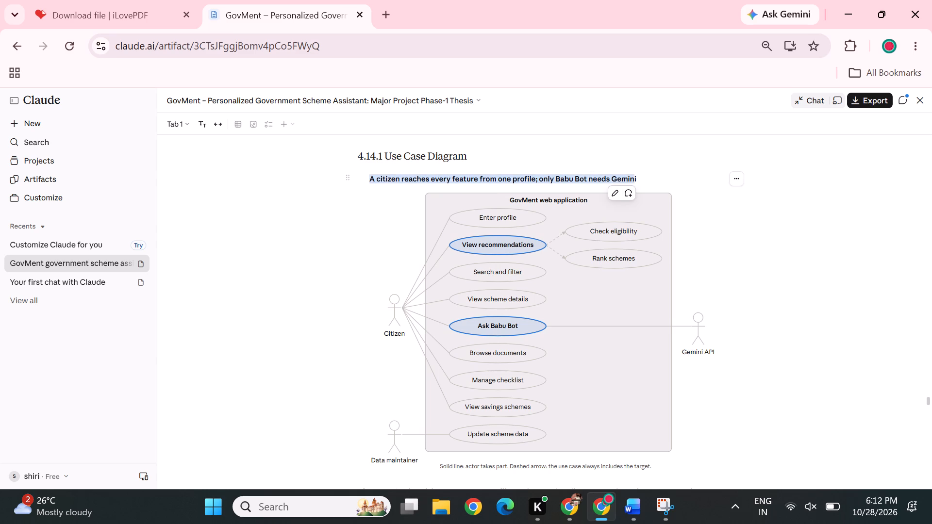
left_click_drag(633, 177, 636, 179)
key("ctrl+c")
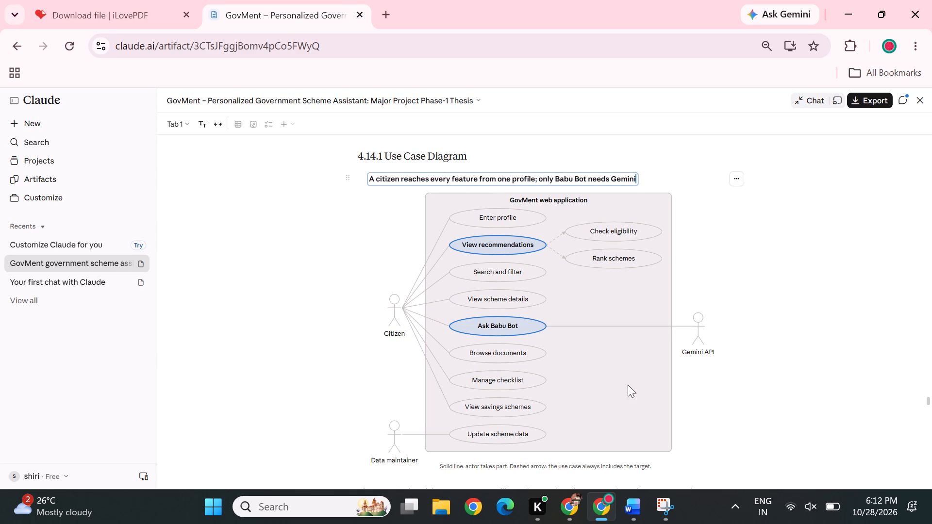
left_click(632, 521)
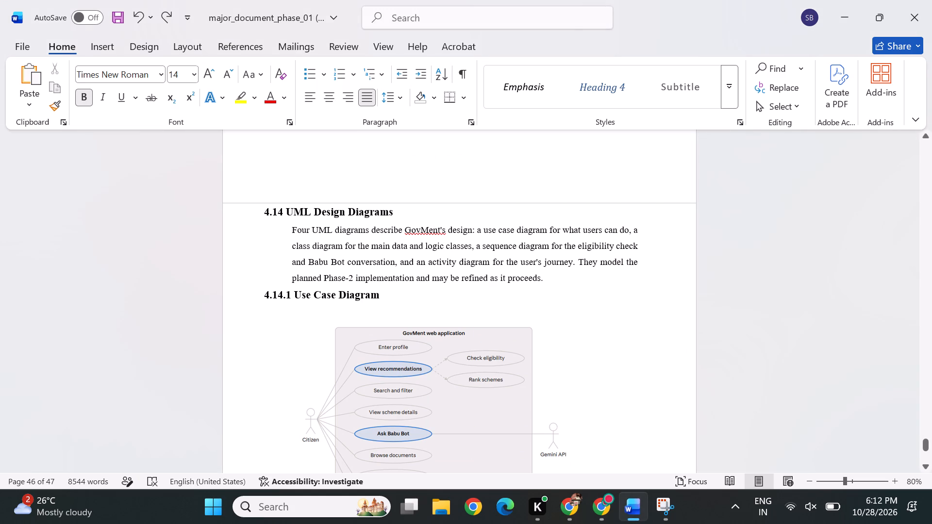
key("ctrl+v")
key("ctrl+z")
Indent the empty line under the "4.14.1 Use Case Diagram" heading by two tabs.
key("Tab")
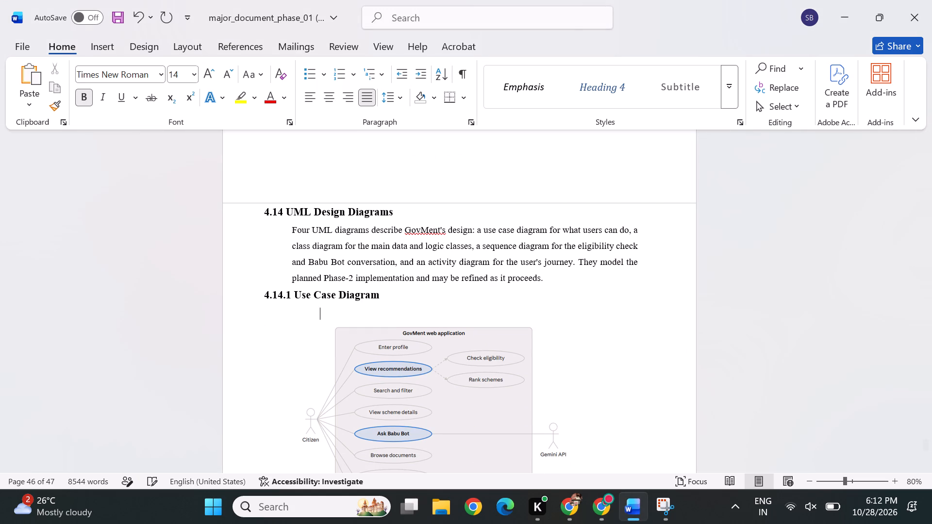
key("Tab")
left_click(589, 429)
left_click(604, 512)
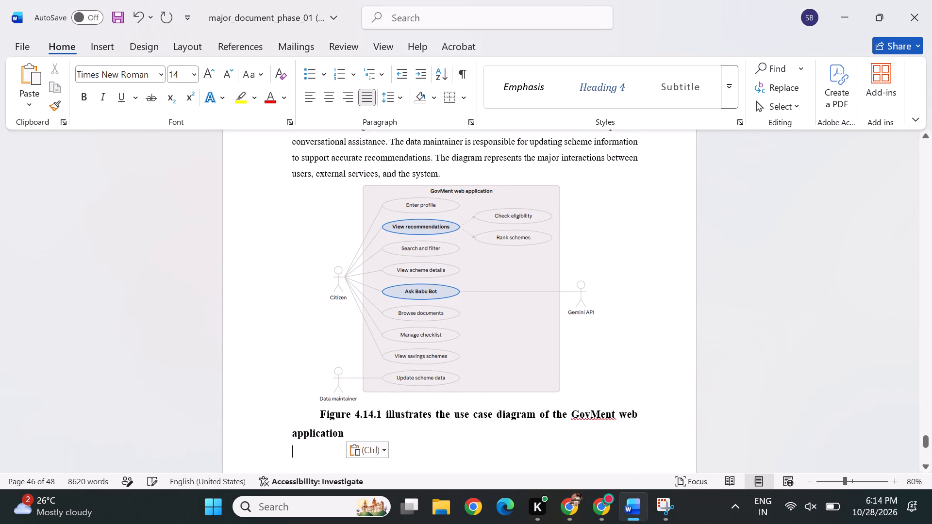
Format the Figure 4.14.1 caption at font size 12 without bold.
left_click_drag(353, 439, 318, 416)
left_click(326, 395)
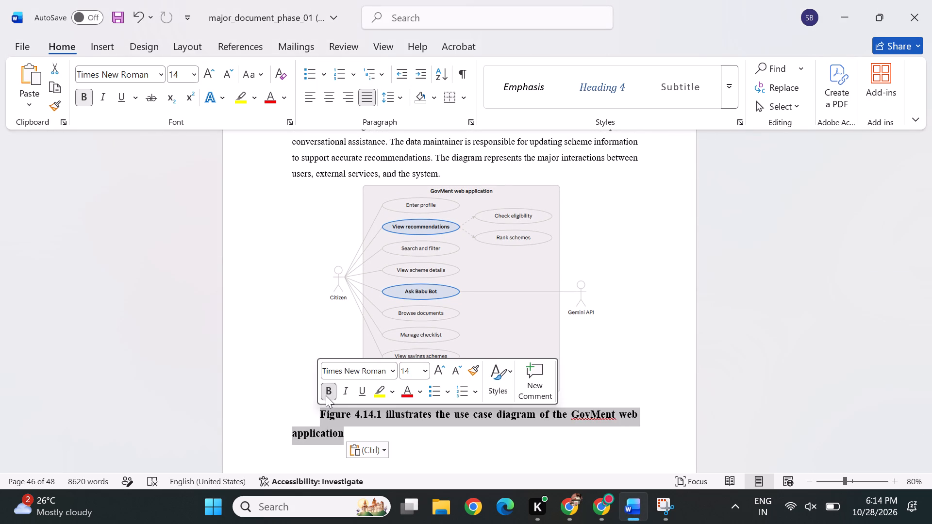
left_click(424, 373)
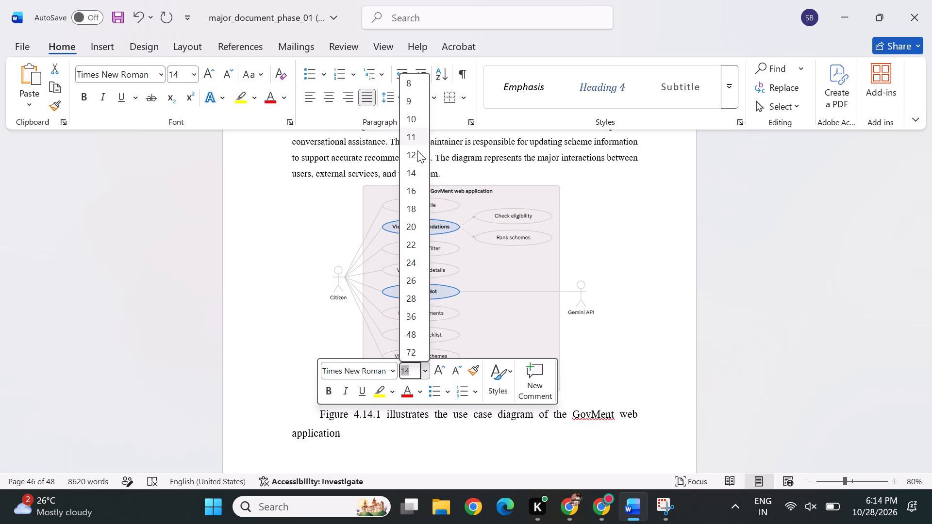
left_click(417, 157)
left_click(481, 433)
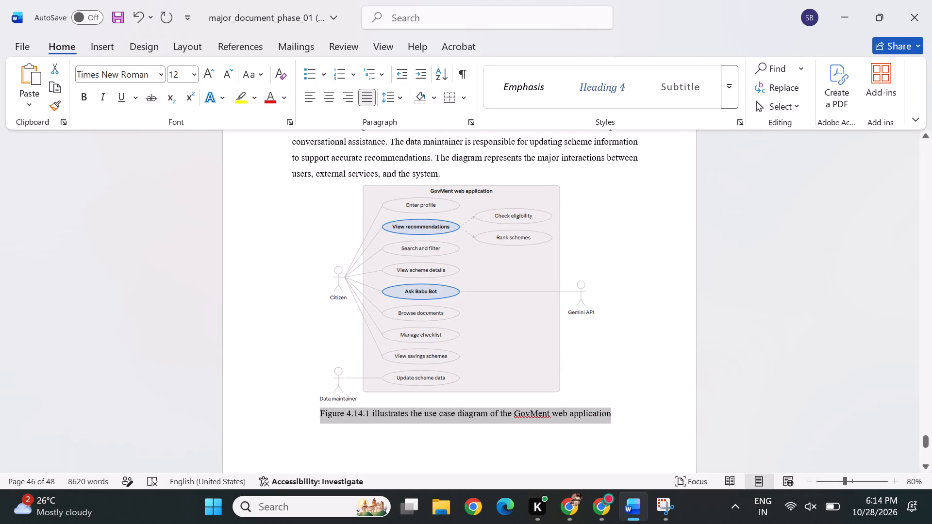
Move the use case description paragraph from above the diagram to below the Figure 4.14.1 caption.
scroll(492, 284, "up", 1)
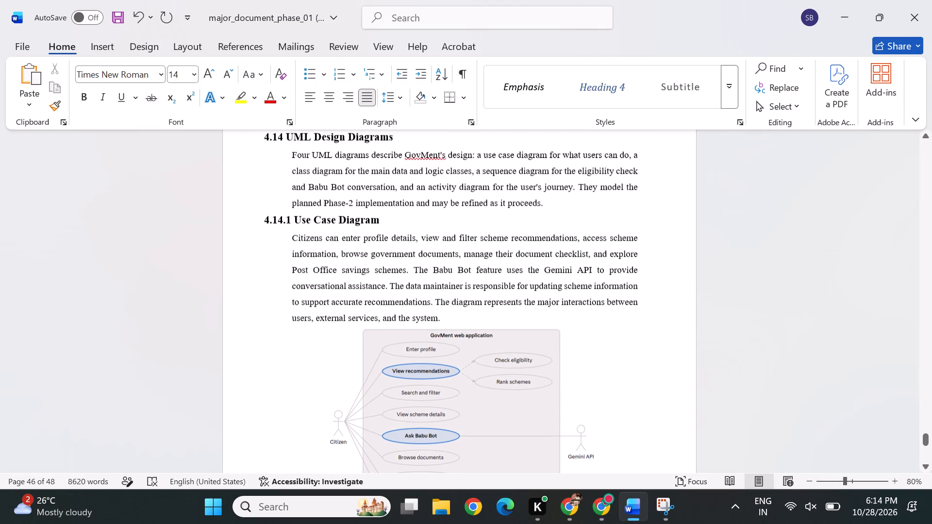
left_click_drag(456, 319, 293, 245)
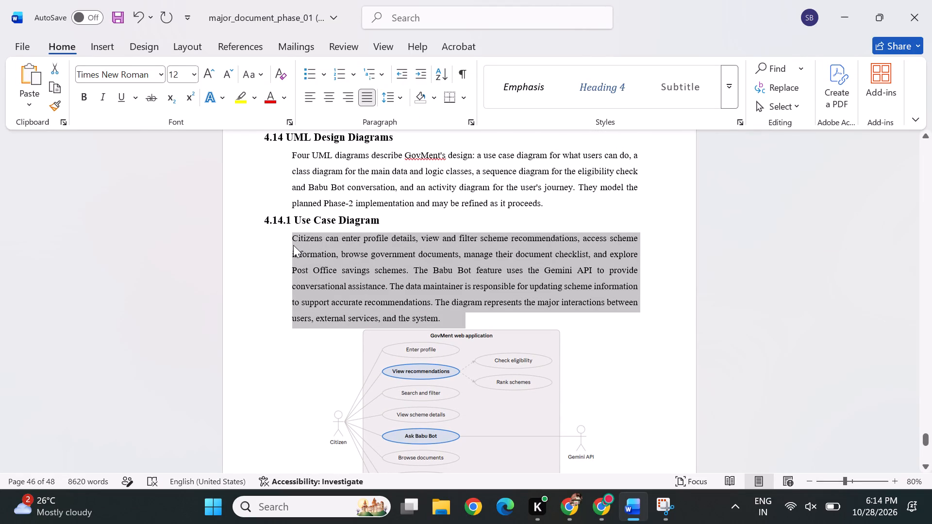
key("ctrl+c")
key("Delete")
scroll(358, 217, "down", 1)
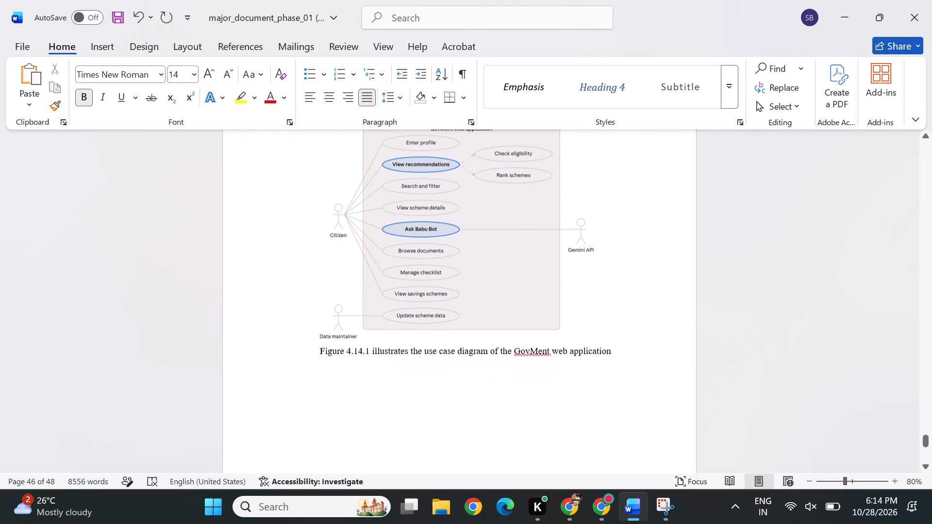
left_click(300, 370)
key("ctrl+v")
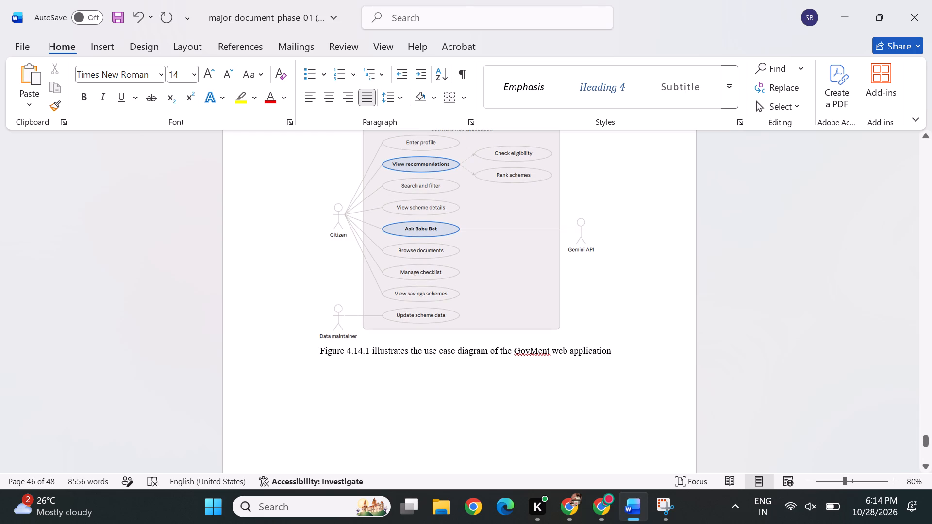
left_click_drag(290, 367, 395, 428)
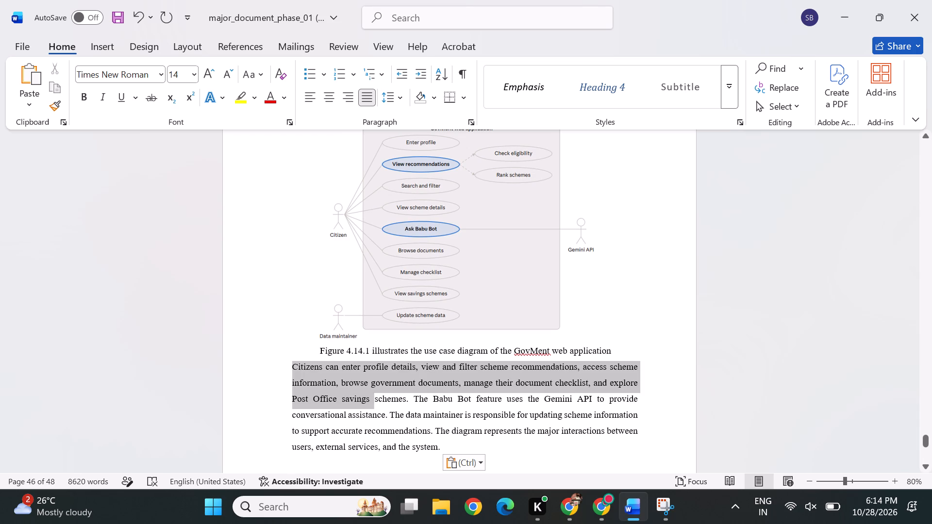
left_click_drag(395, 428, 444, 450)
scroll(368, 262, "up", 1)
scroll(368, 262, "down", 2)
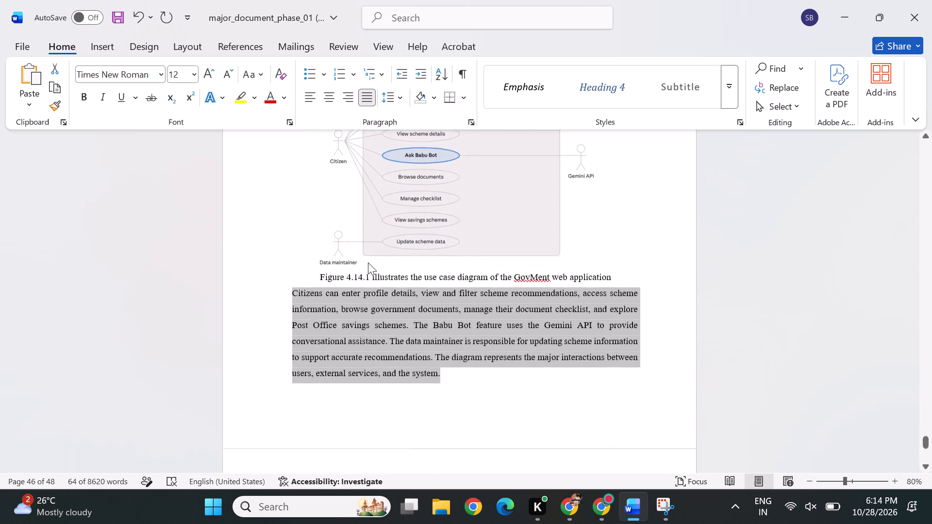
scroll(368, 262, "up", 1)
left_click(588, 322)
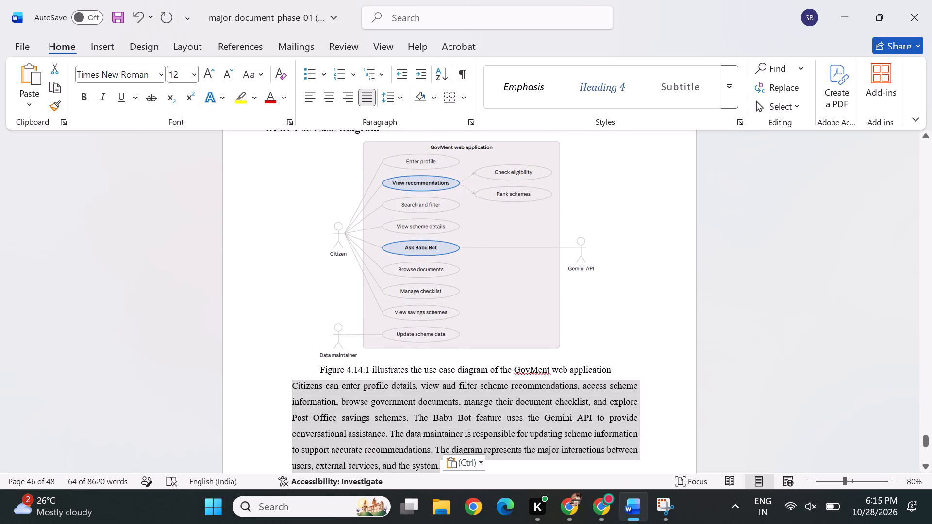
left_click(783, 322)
Delete the blank line between the Figure 4.10 caption and the paragraph on planned success measures in section 4.11.
scroll(679, 277, "up", 1)
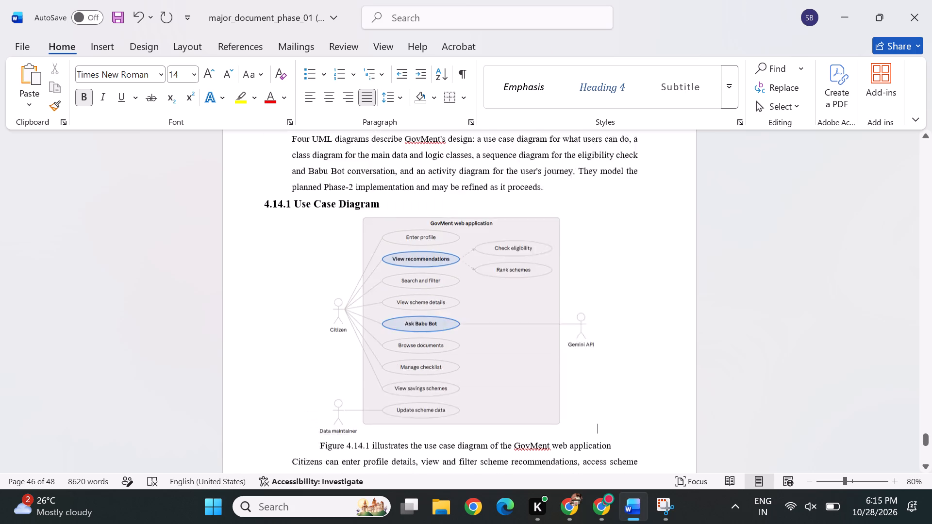
scroll(679, 277, "up", 3)
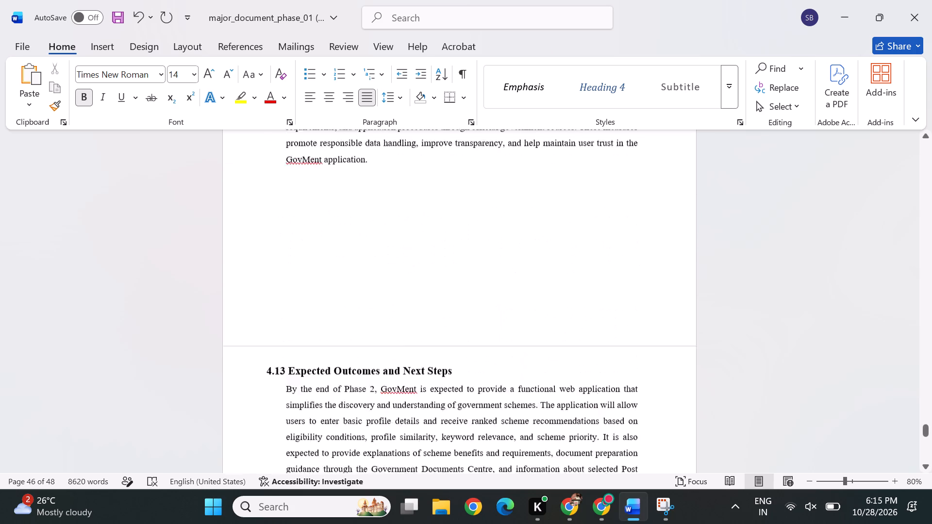
scroll(679, 277, "up", 2)
scroll(679, 277, "down", 1)
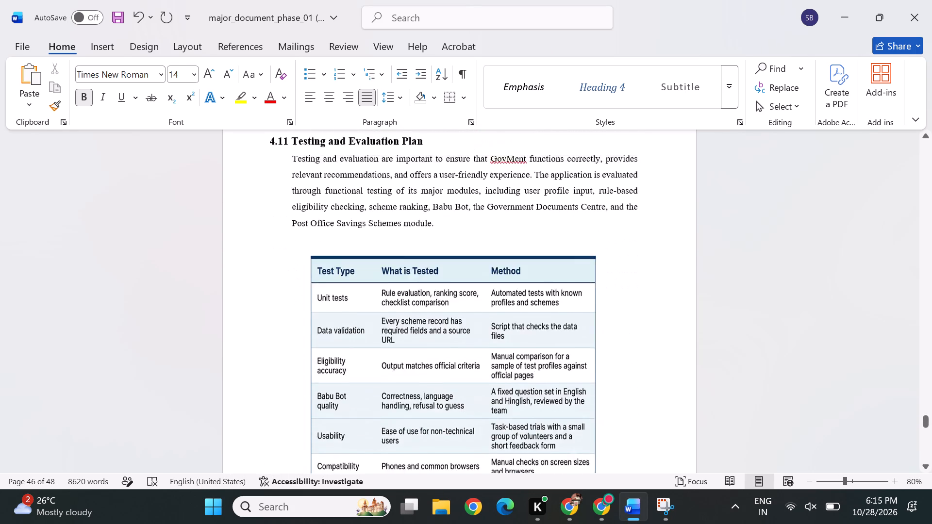
scroll(679, 277, "down", 1)
scroll(611, 286, "down", 2)
scroll(611, 286, "up", 1)
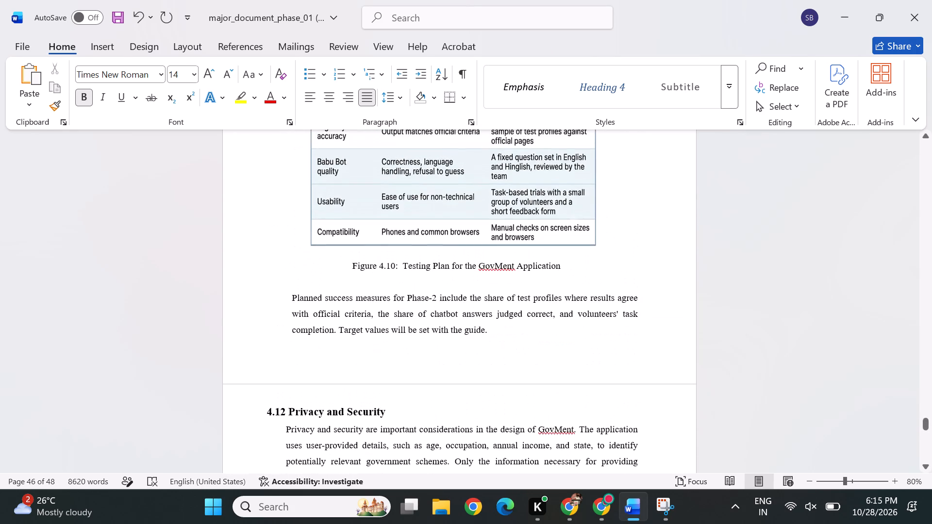
left_click(383, 282)
key("Delete")
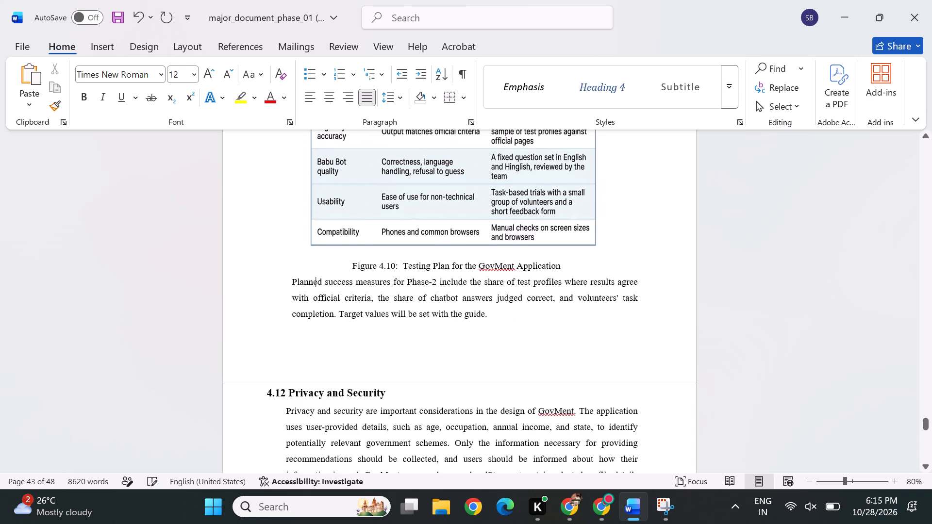
Renumber the caption below the use case diagram in section 4.14.1 as Figure 4.11.
scroll(495, 370, "down", 2)
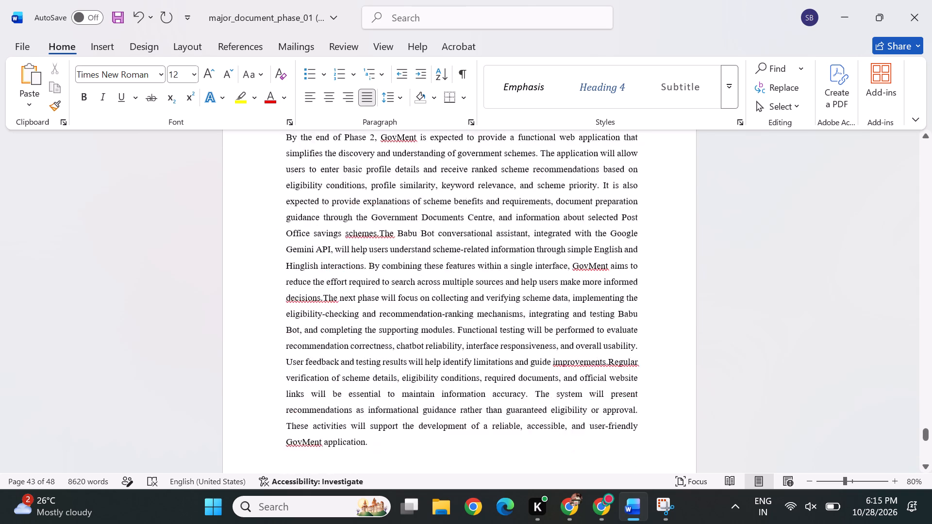
scroll(495, 370, "down", 1)
scroll(435, 358, "down", 1)
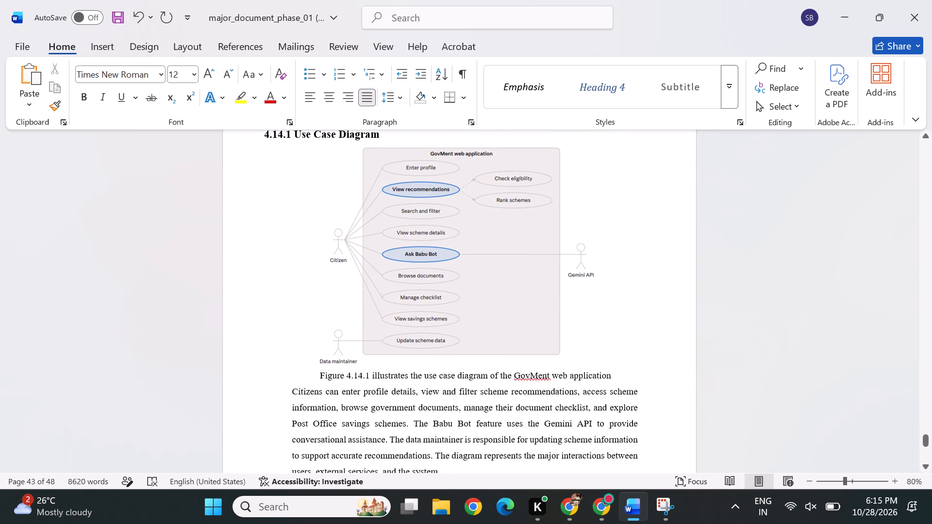
left_click(355, 375)
key("Delete")
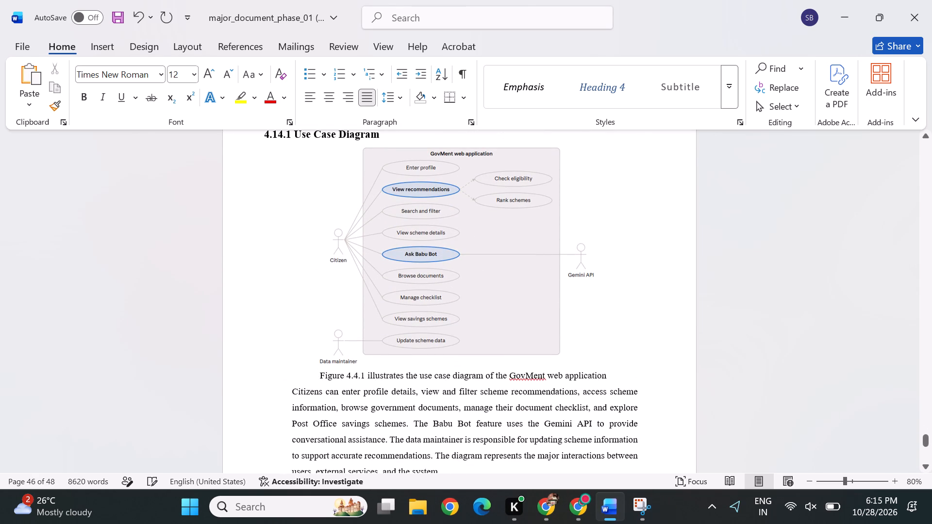
key("Delete")
key("Delete")
key("Right")
key("1")
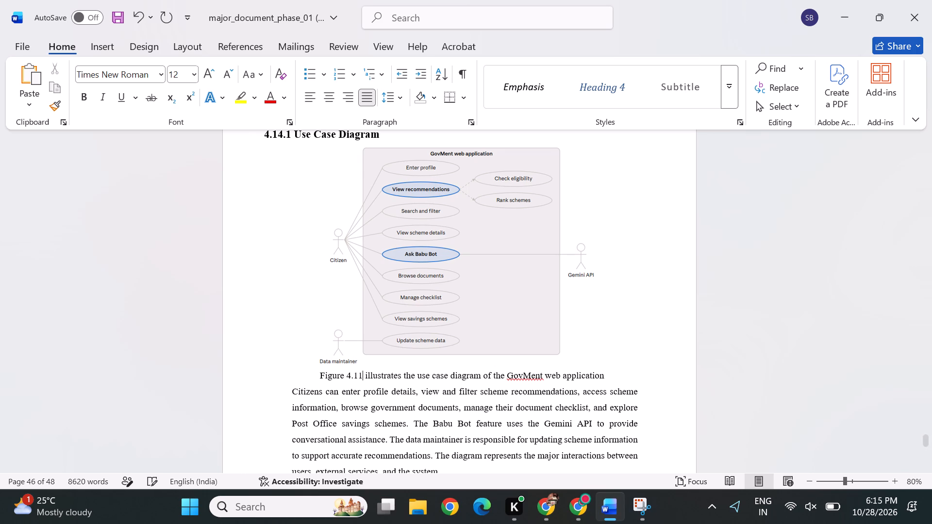
Remove the word "illustrates" from the Figure 4.11 caption.
key("Right")
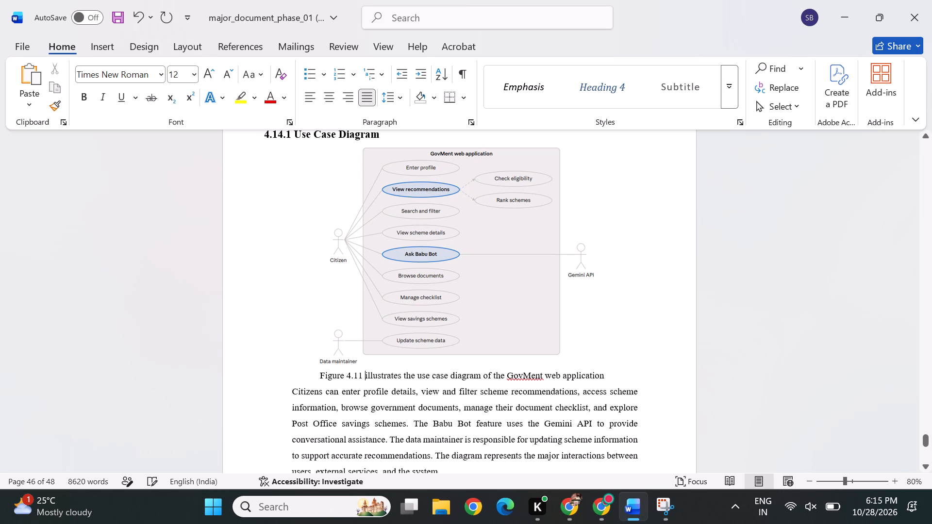
key("Delete")
key("Delete")
key("Delete")
key("Delete")
key("Delete")
key("Delete")
key("Delete")
key("Delete")
key("Delete")
key("Delete")
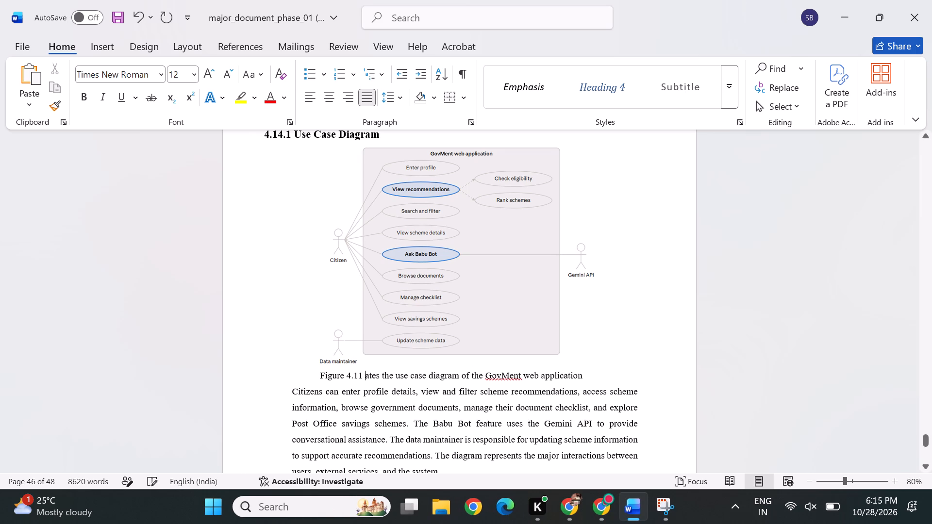
key("Delete")
key("Delete")
key("Delete")
key("Delete")
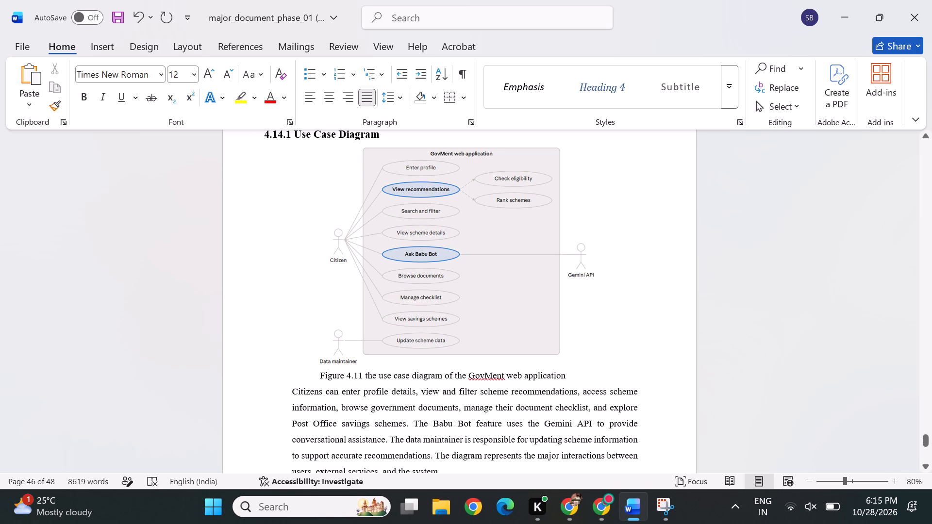
Reword the rest of the Figure 4.11 caption to ": Usecase diagram of the GovMent web application".
type(":")
key("space")
key("Delete")
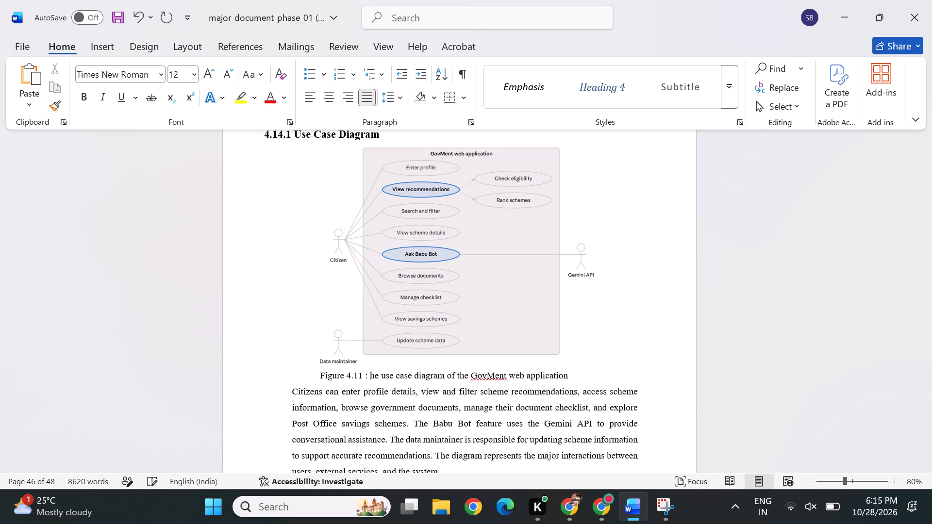
key("Delete")
key("Delete")
key("Delete")
key("Delete")
key("shift+u")
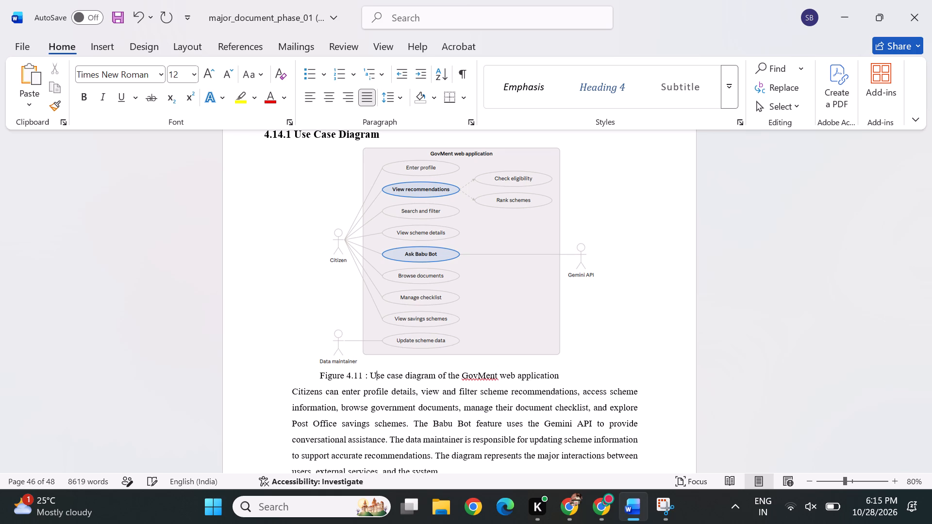
key("Right")
key("Right")
key("Delete")
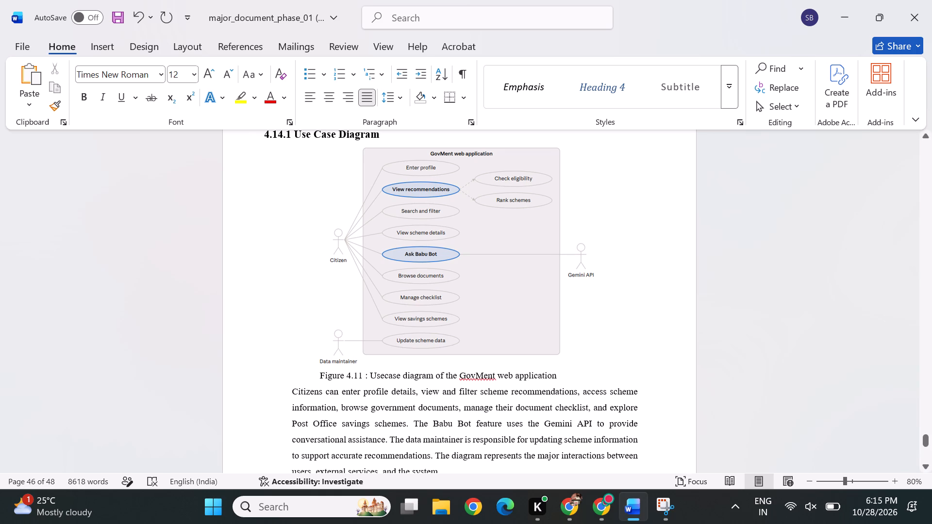
Copy the heading "4.14.2 Class Diagram" from the Claude version into Word on the page after the use case description.
scroll(481, 389, "down", 1)
scroll(541, 331, "down", 1)
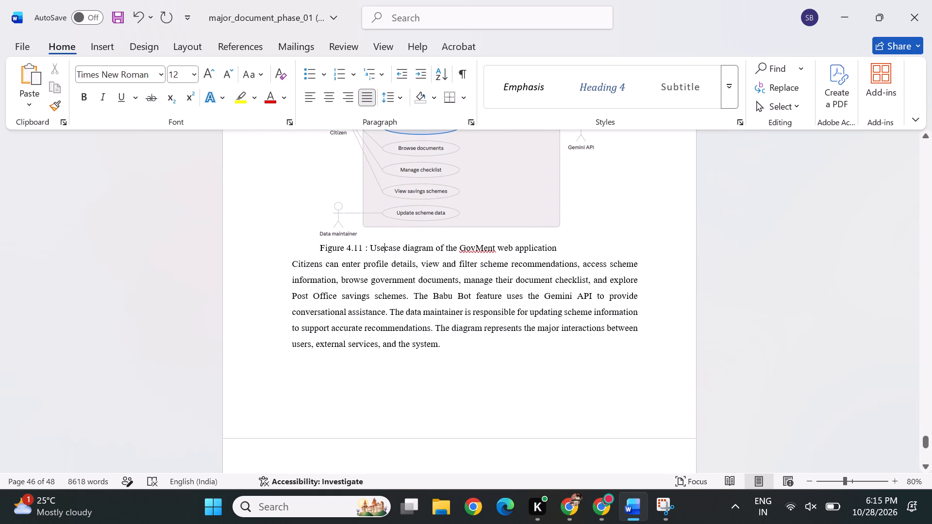
scroll(475, 361, "down", 1)
left_click(314, 353)
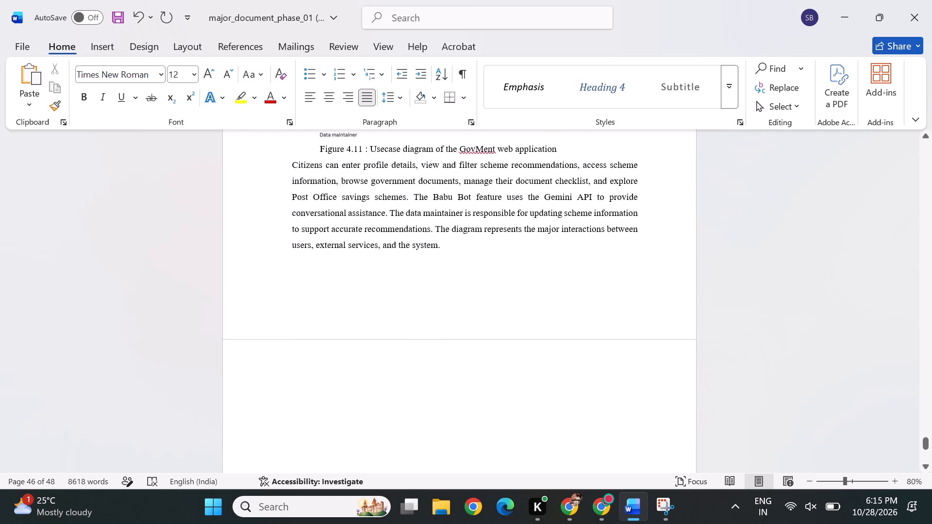
left_click(598, 506)
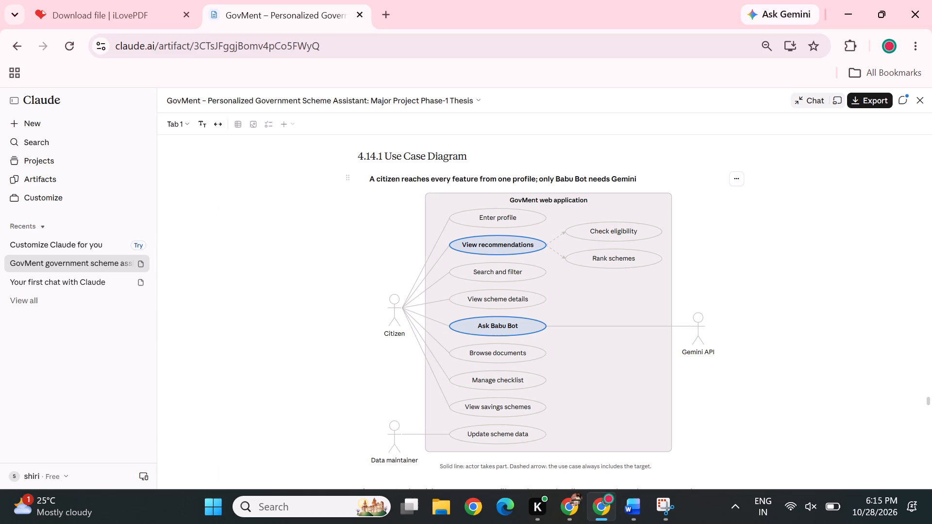
scroll(375, 365, "down", 3)
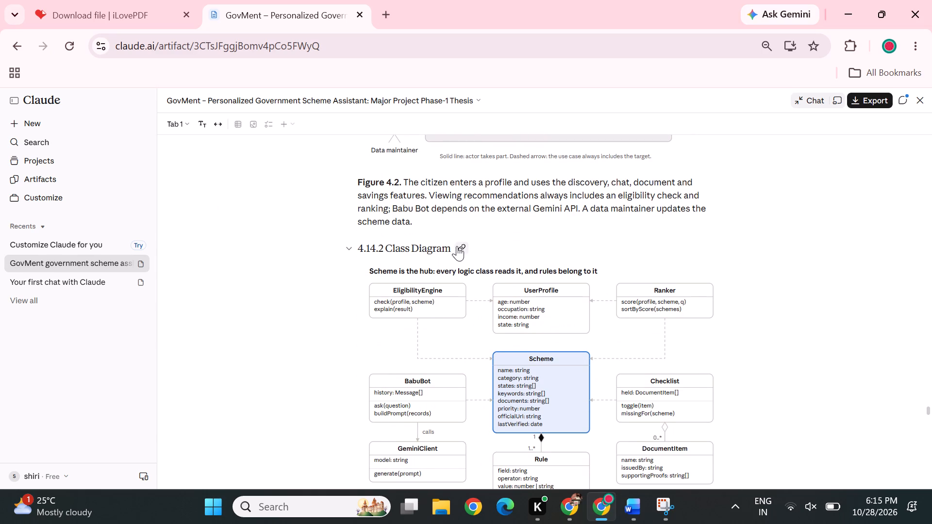
left_click_drag(451, 246, 357, 250)
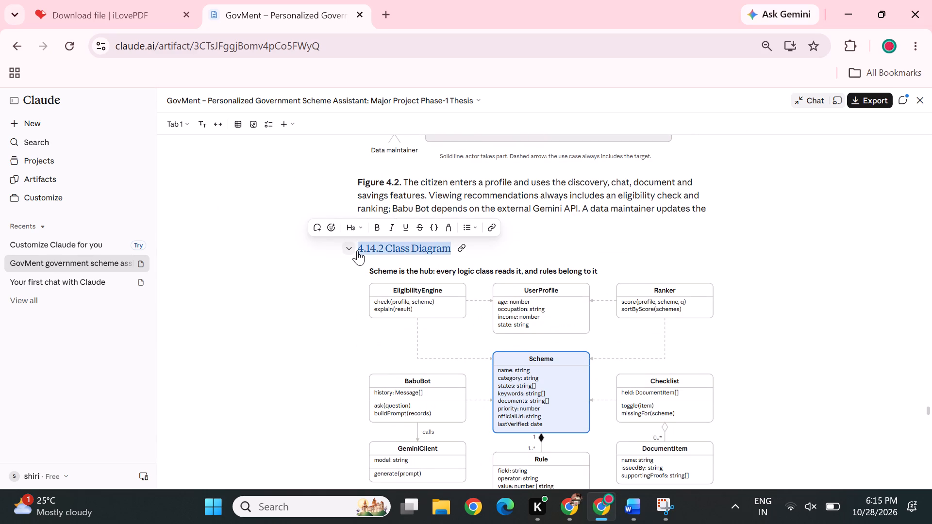
key("ctrl+c")
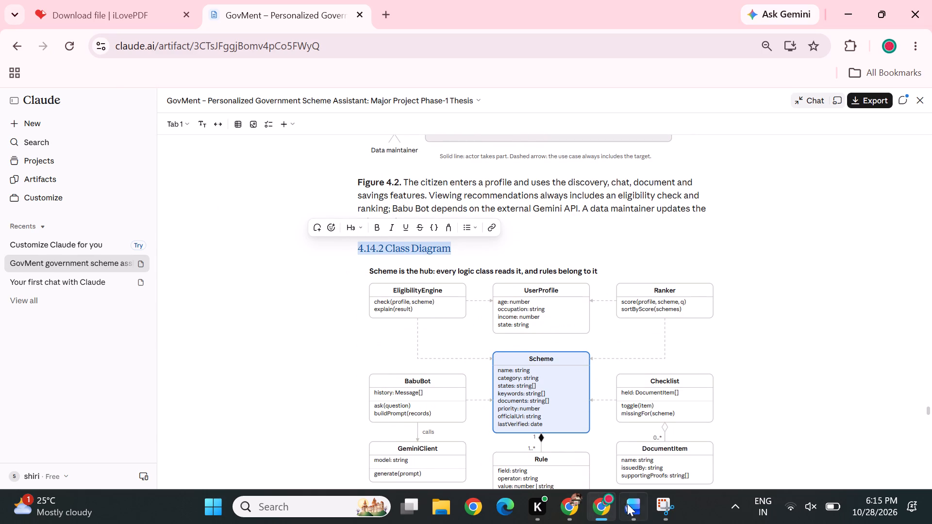
left_click(630, 504)
key("ctrl+v")
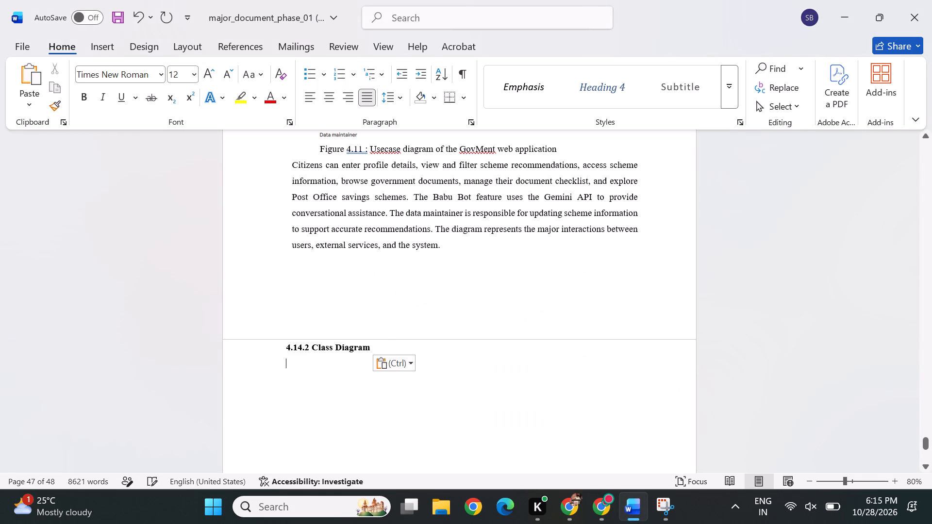
Set the 4.14.2 Class Diagram heading to font size 14 and add a line after it.
left_click_drag(387, 351, 268, 348)
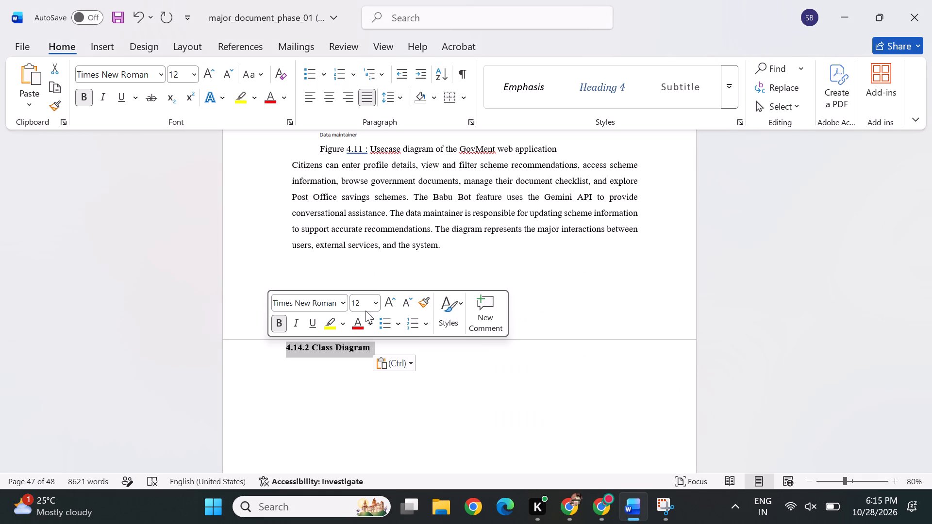
left_click(375, 300)
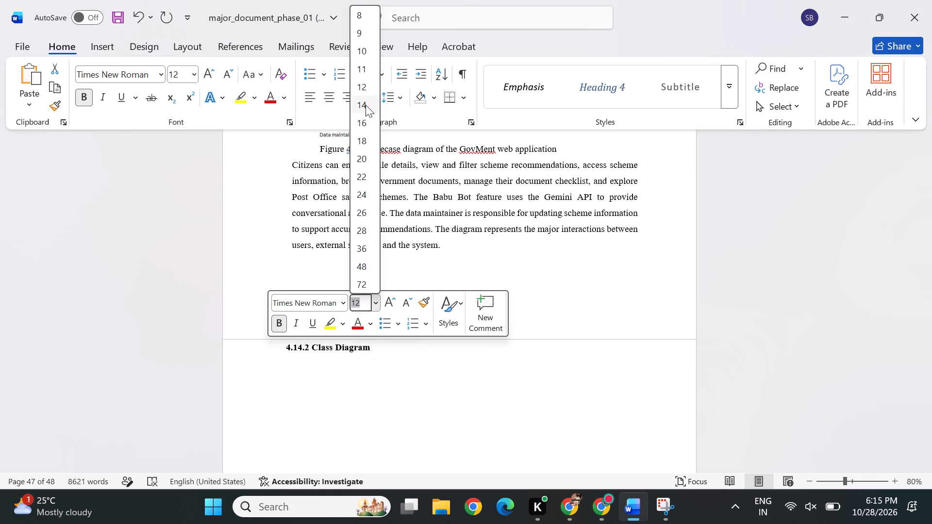
left_click(366, 105)
left_click(402, 350)
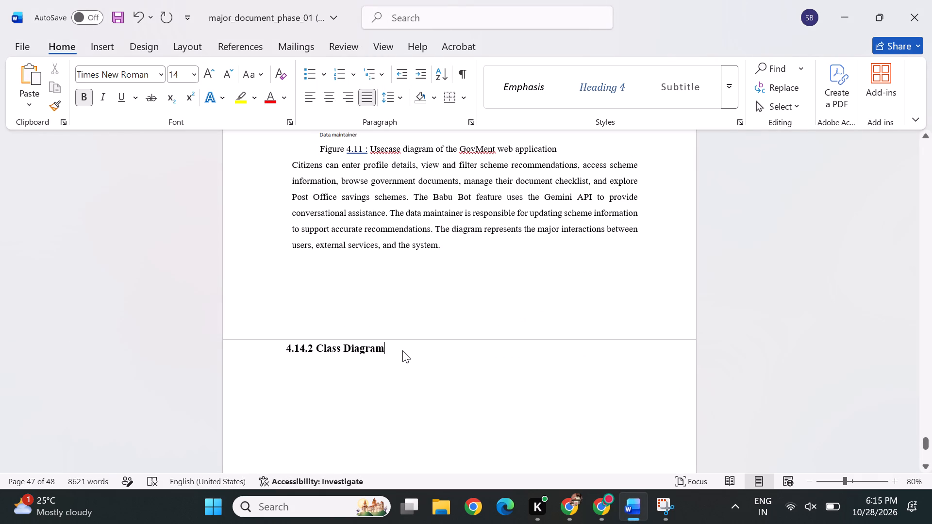
key("Return")
Decrease the 4.14.2 Class Diagram heading's indent by one level and start a tabbed line directly below it.
left_click_drag(392, 348, 272, 350)
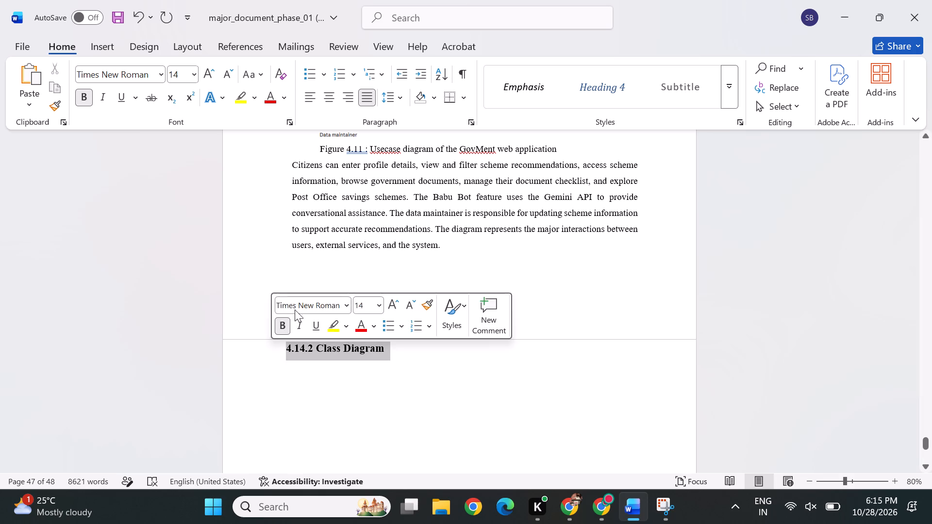
left_click(404, 67)
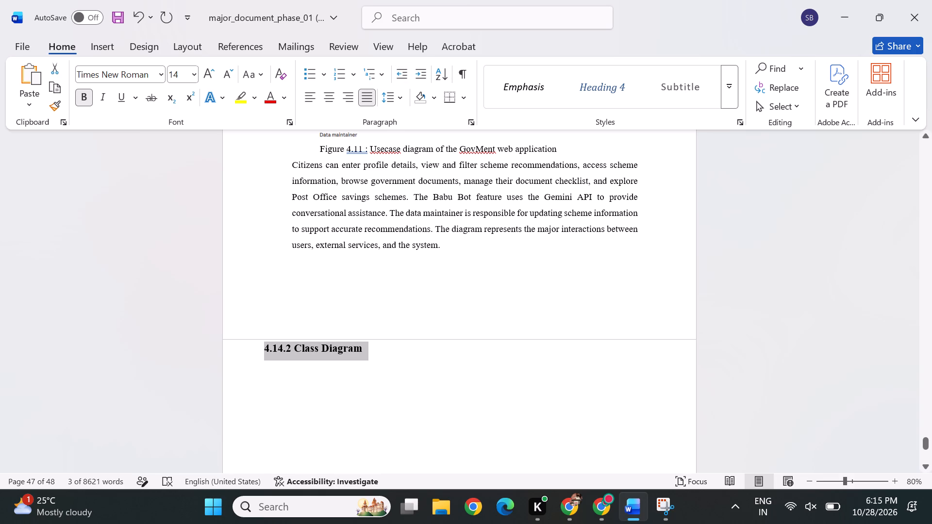
left_click(375, 342)
key("Return")
key("Tab")
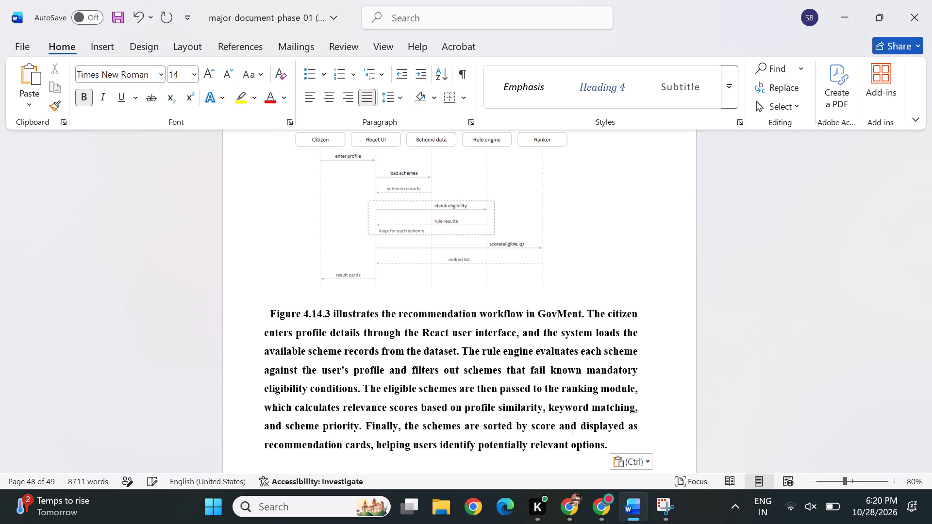
Set the pasted Figure 4.14.3 description to size 12 and remove its bold.
left_click_drag(268, 314, 583, 441)
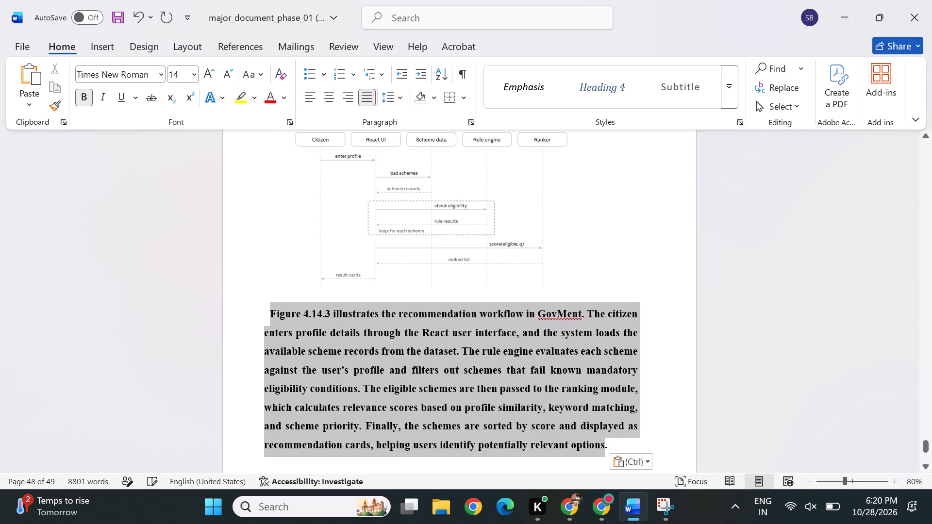
left_click_drag(583, 441, 602, 446)
left_click(712, 407)
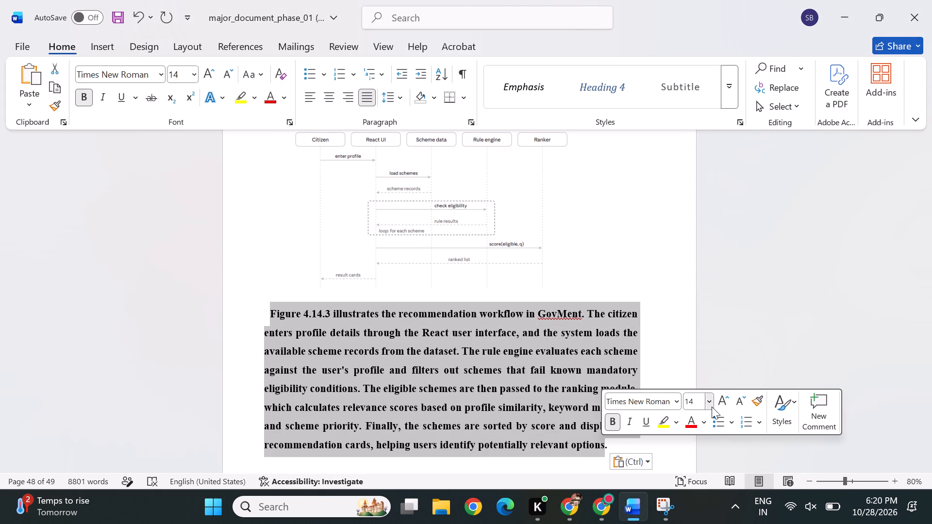
left_click(699, 181)
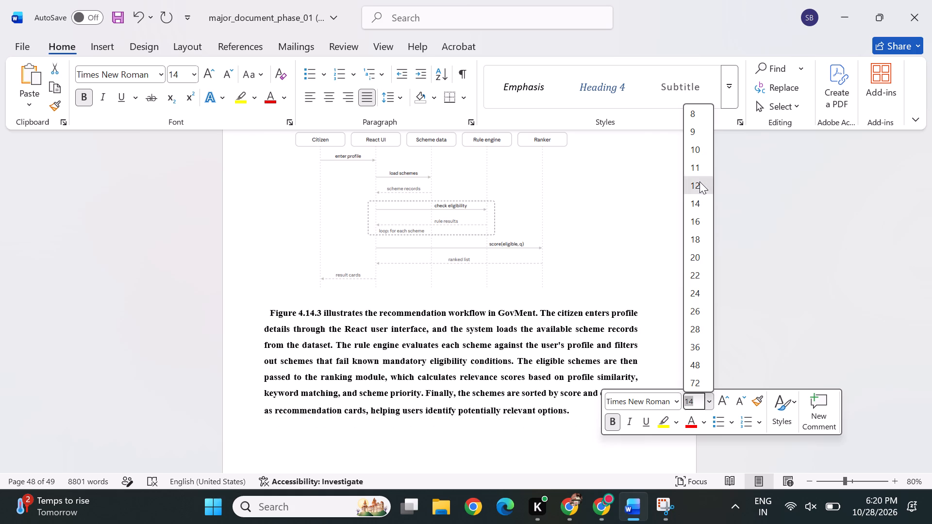
left_click(615, 425)
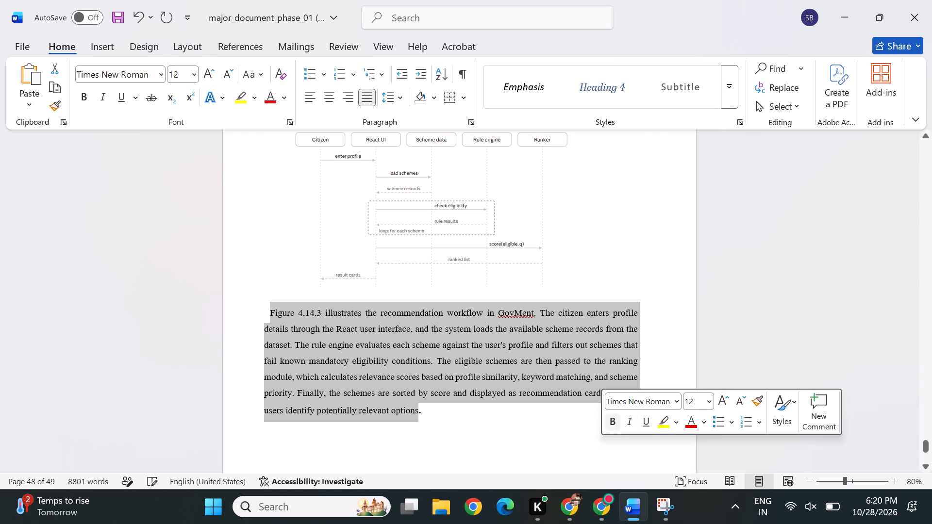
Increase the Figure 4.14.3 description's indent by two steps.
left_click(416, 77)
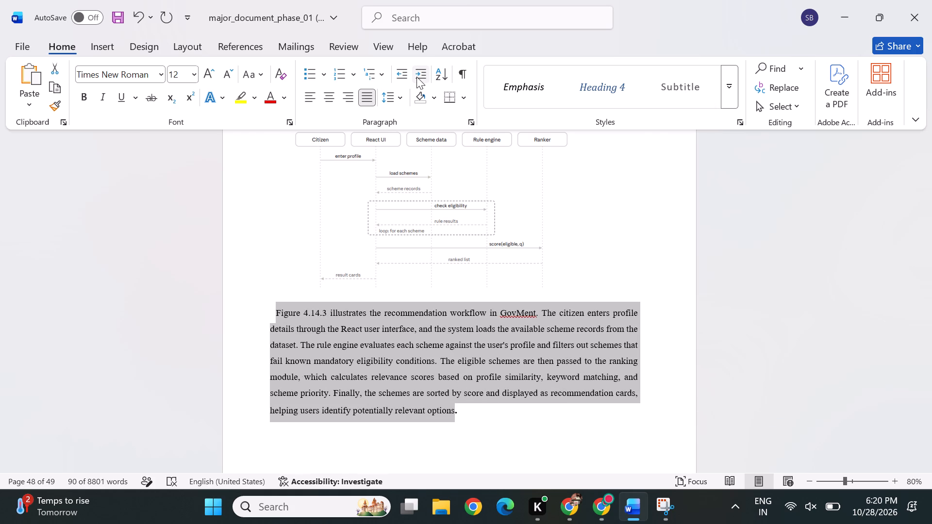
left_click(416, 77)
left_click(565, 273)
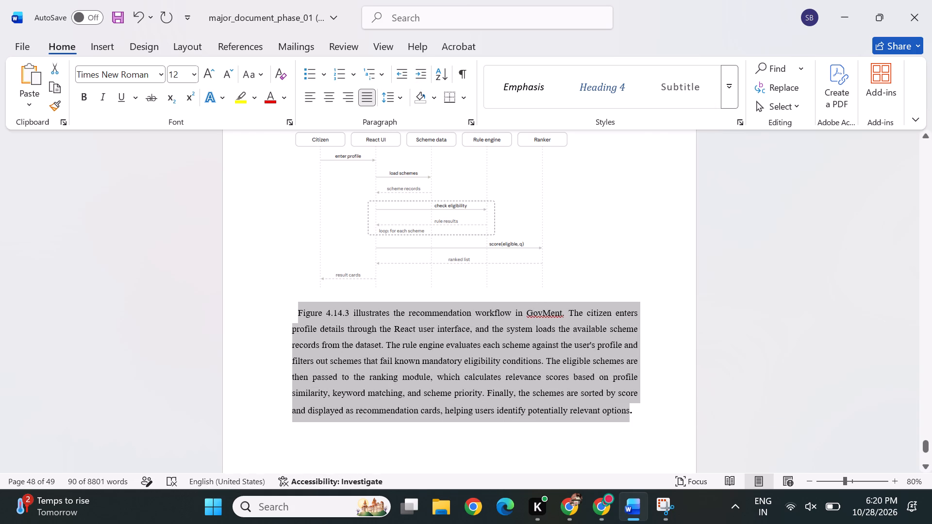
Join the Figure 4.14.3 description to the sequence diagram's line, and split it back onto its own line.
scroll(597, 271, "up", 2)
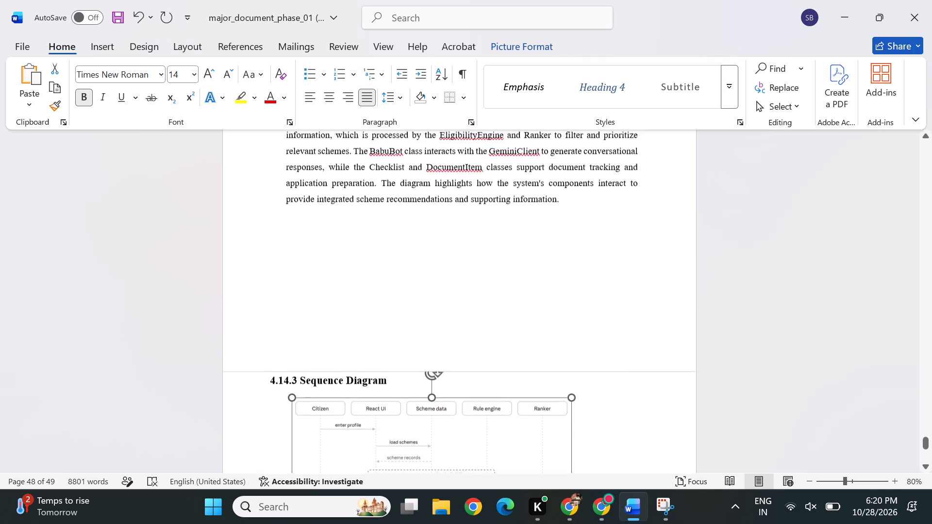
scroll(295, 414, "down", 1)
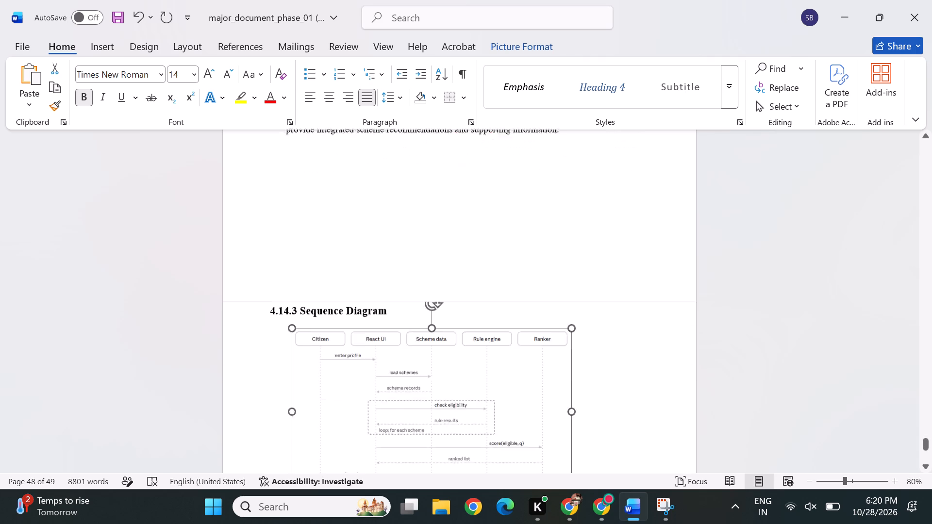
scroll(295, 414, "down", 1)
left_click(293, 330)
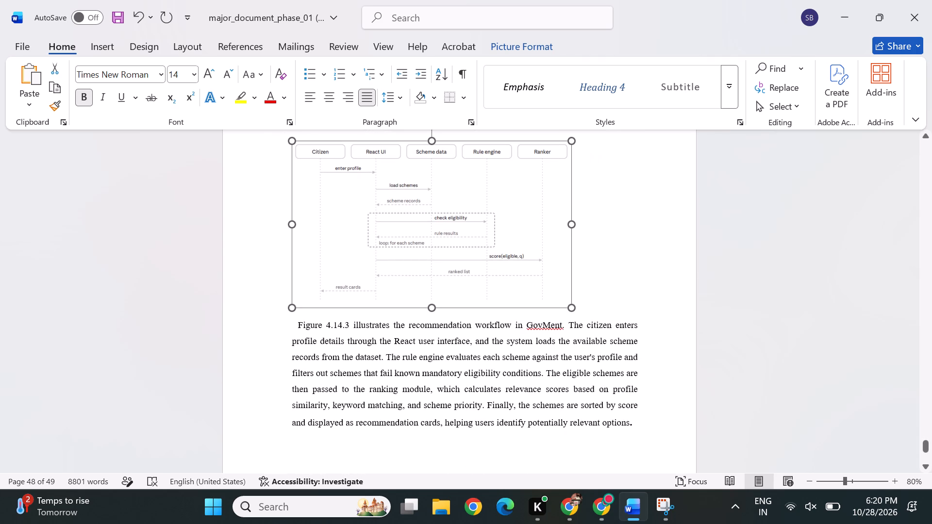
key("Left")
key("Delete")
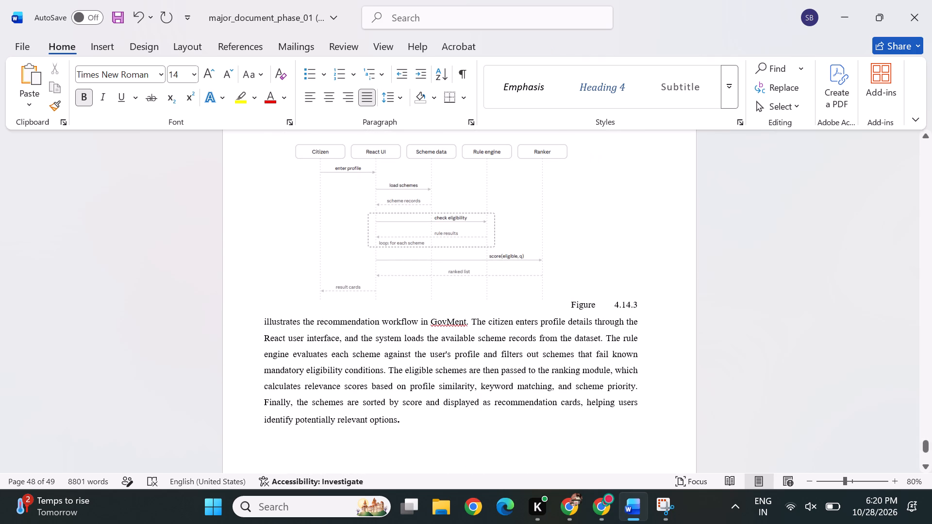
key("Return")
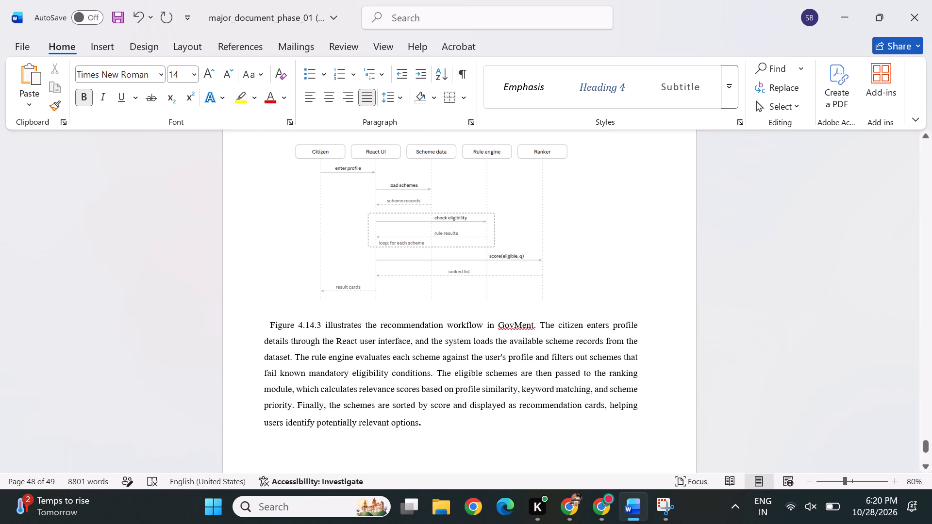
Increase the indent of the whole Figure 4.14.3 description paragraph by two steps.
scroll(329, 327, "up", 1)
left_click(325, 293)
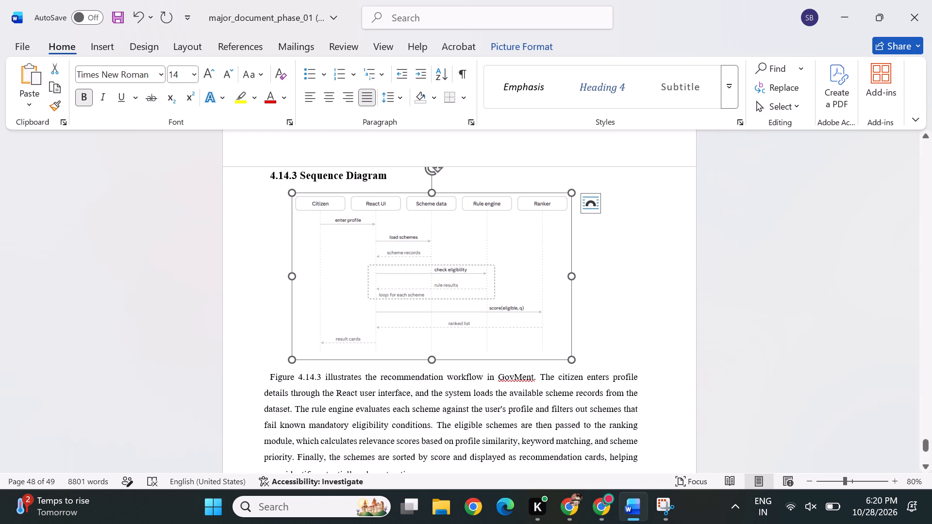
left_click(264, 378)
left_click_drag(264, 378, 375, 468)
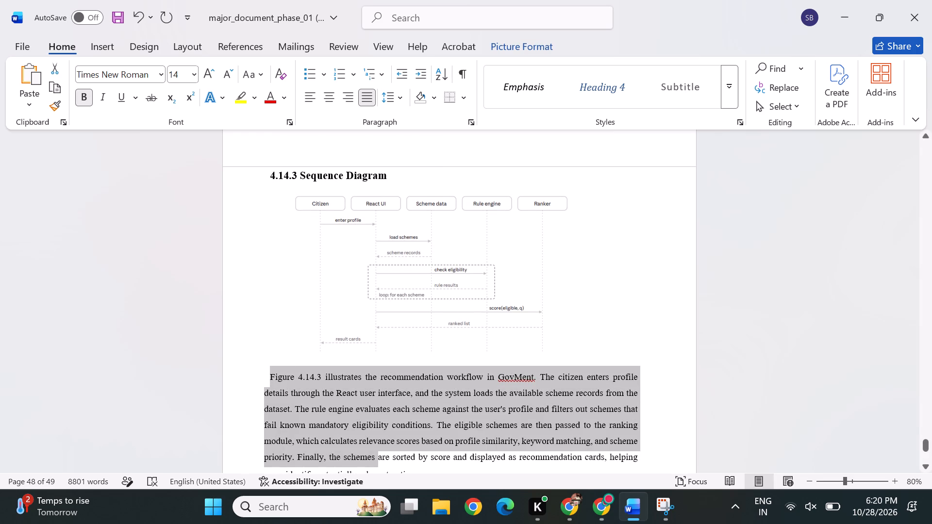
left_click_drag(375, 468, 415, 467)
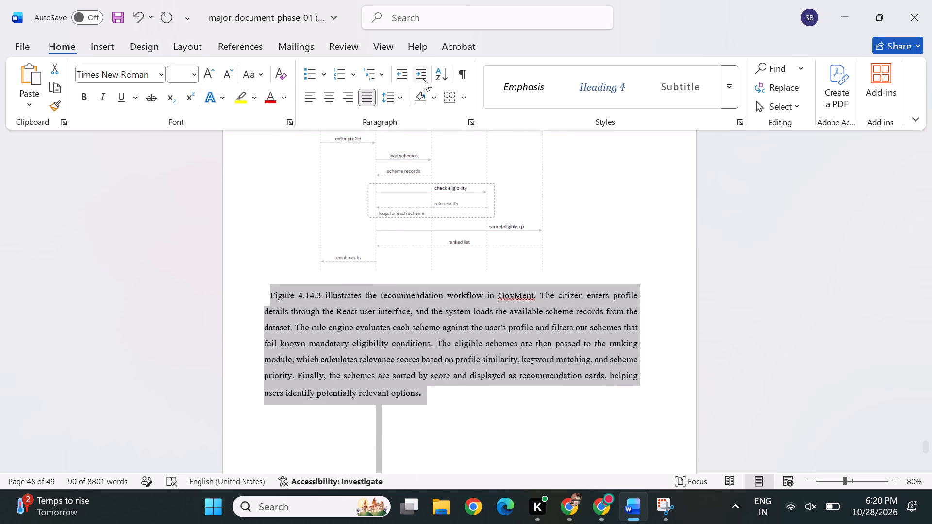
left_click(423, 79)
left_click(423, 79)
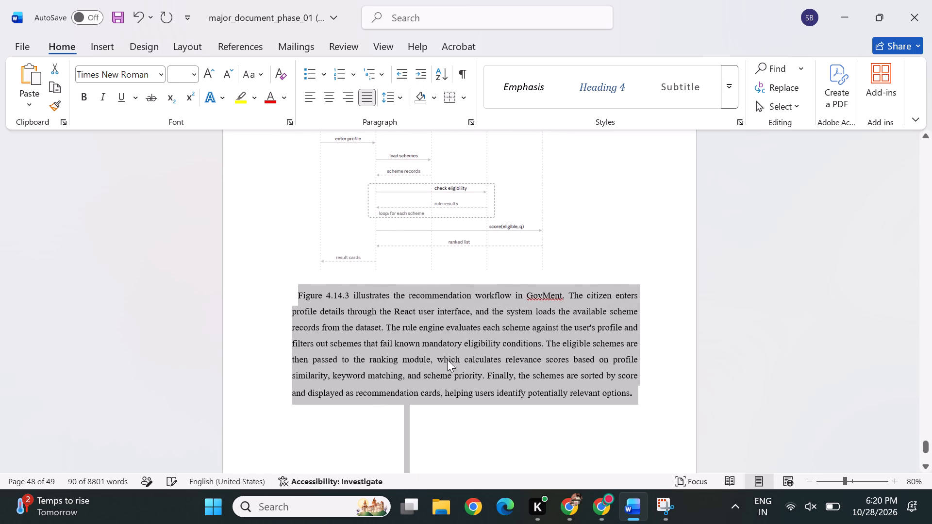
Split the description after "recommendation workflow in GovMent." so that "The citizen enters profile details" starts a new paragraph.
scroll(438, 374, "up", 1)
left_click(269, 243)
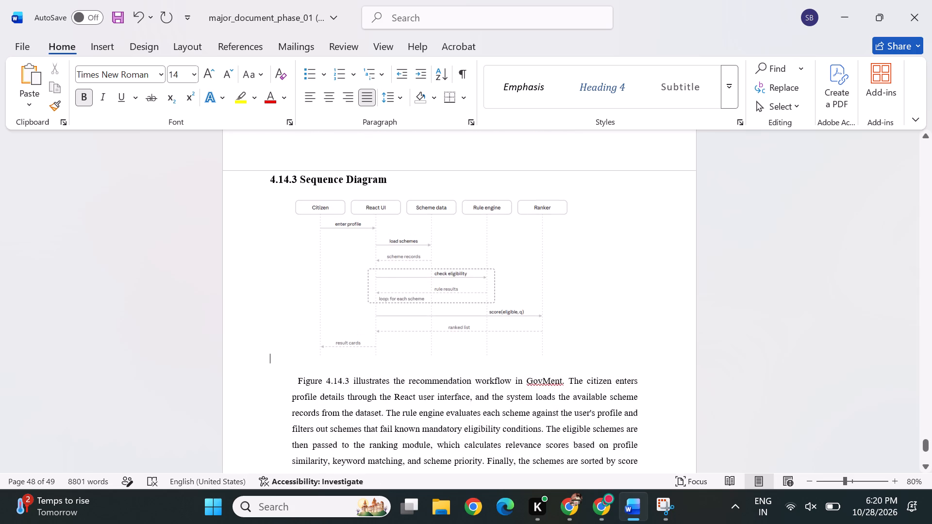
scroll(384, 355, "down", 1)
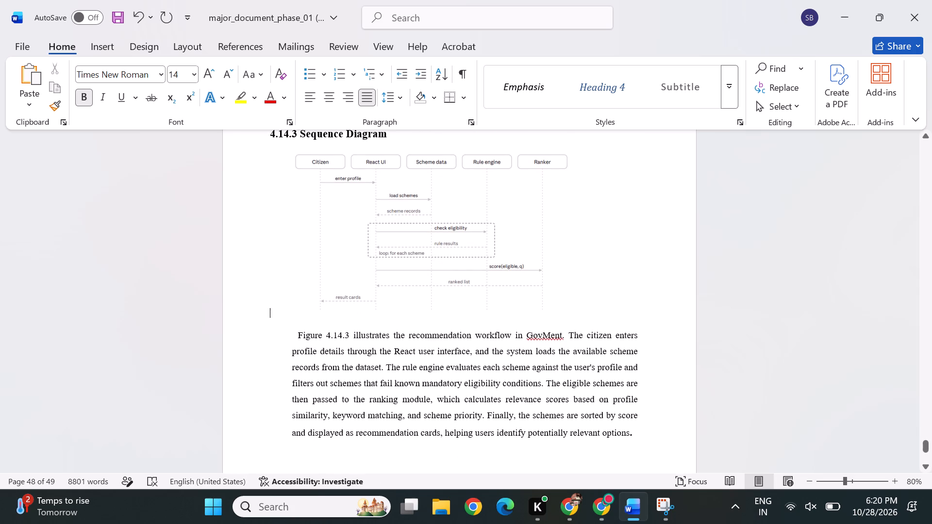
left_click(569, 335)
key("Return")
key("Left")
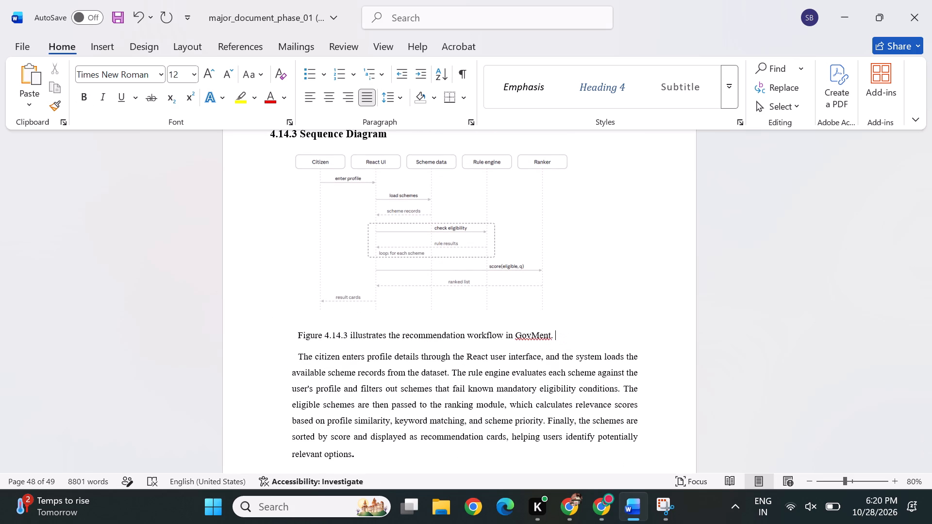
key("Delete")
key("Return")
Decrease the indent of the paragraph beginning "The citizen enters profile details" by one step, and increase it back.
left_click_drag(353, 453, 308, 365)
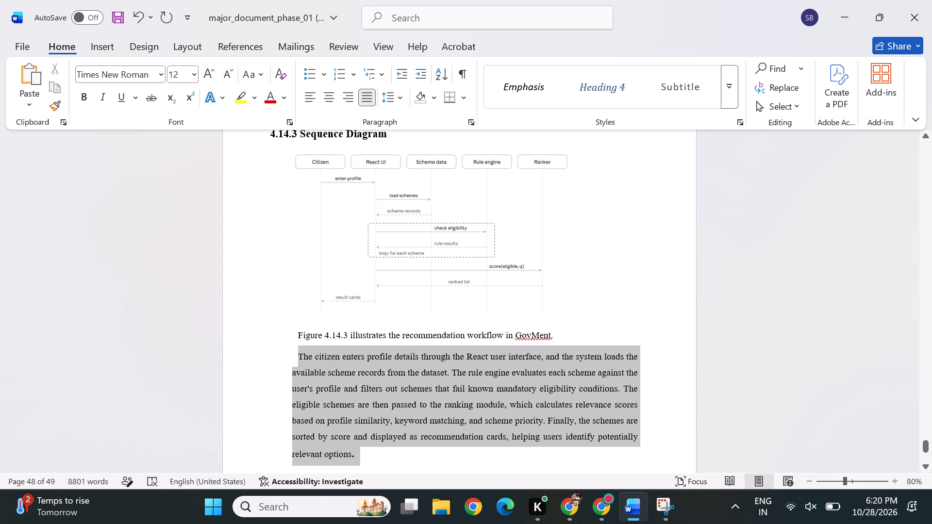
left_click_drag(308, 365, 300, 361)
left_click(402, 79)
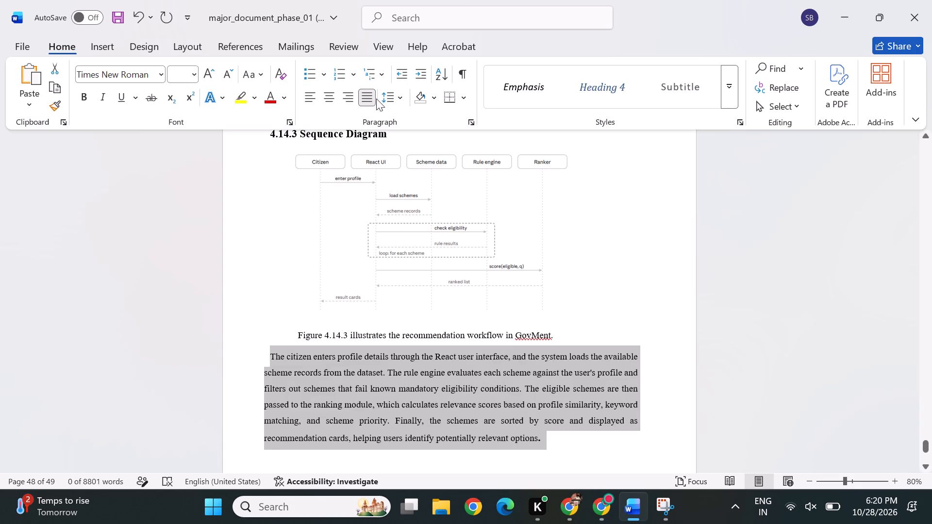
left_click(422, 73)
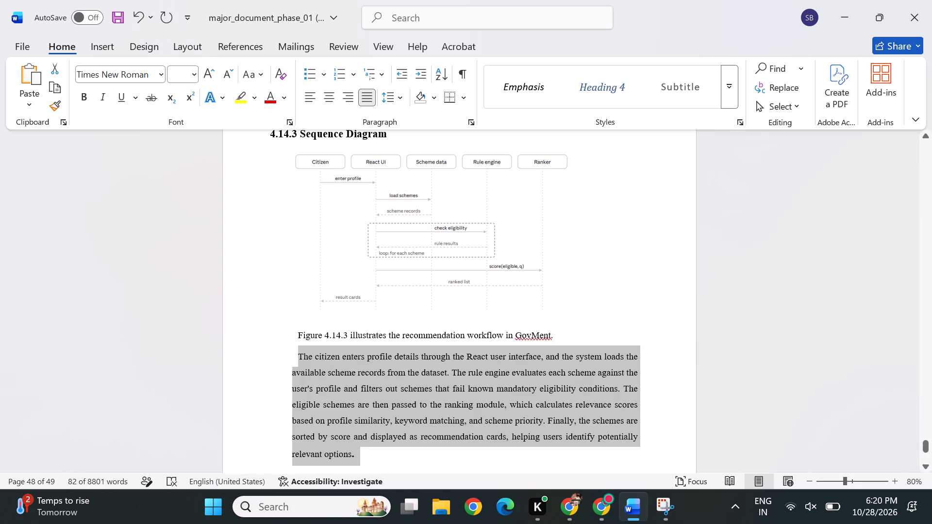
Remove the full stop after "recommendation workflow in GovMent", keeping "The citizen enters profile details" as the start of a separate paragraph.
left_click(580, 313)
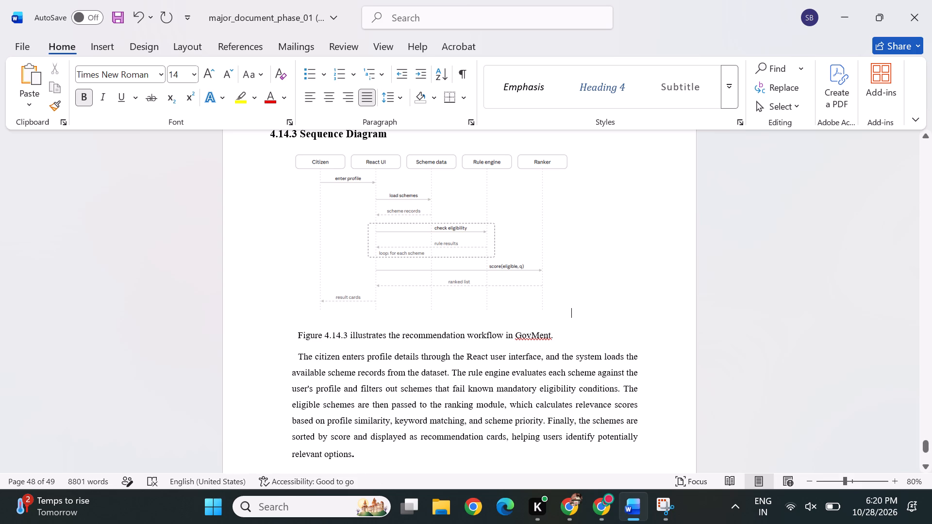
left_click(292, 357)
key("Left")
key("Left")
key("Left")
key("Delete")
key("Delete")
key("Delete")
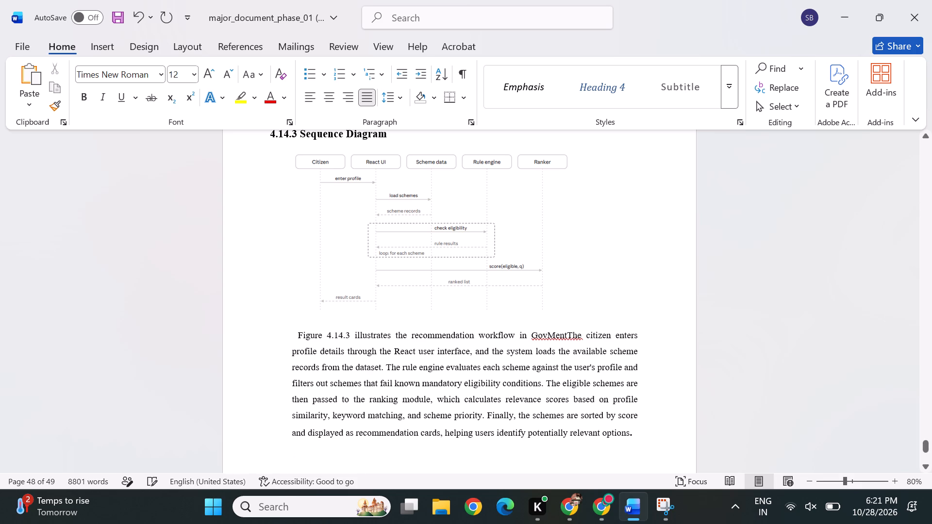
key("Return")
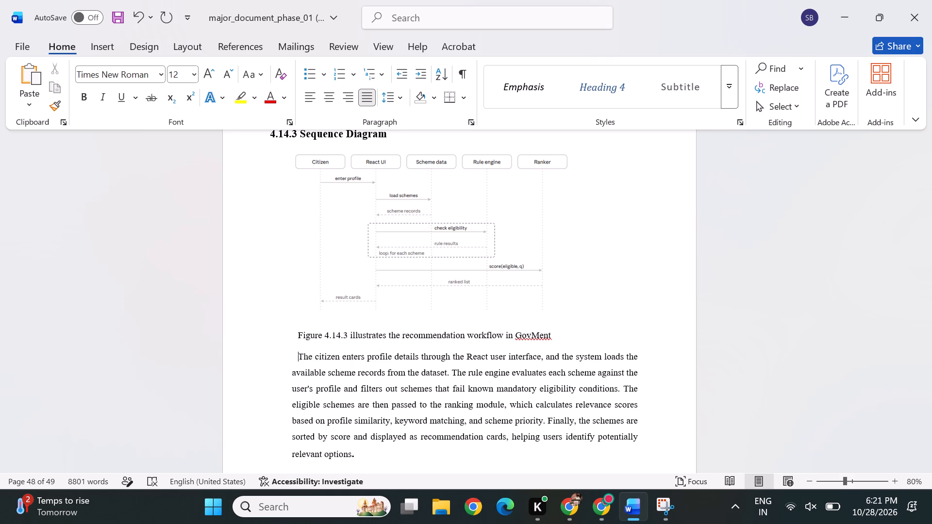
key("Left")
Copy the whole paragraph beginning "The citizen enters profile details" and delete it from below the Figure 4.14.3 line.
left_click_drag(292, 357, 374, 434)
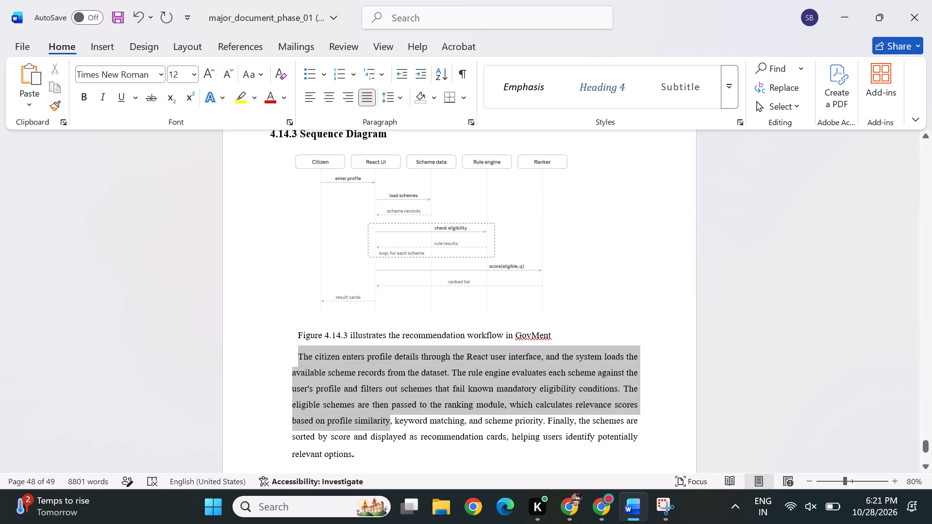
left_click_drag(374, 434, 372, 457)
key("ctrl+c")
key("ctrl+Delete")
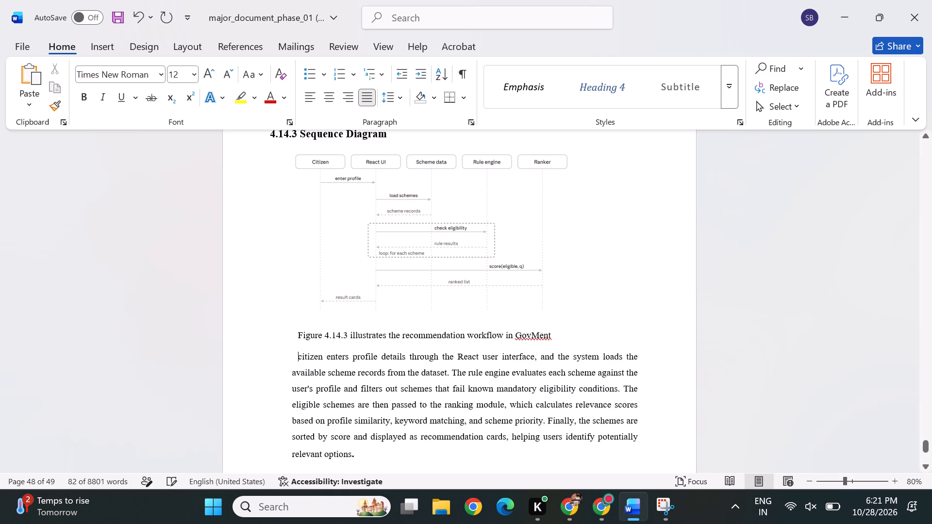
key("ctrl+z")
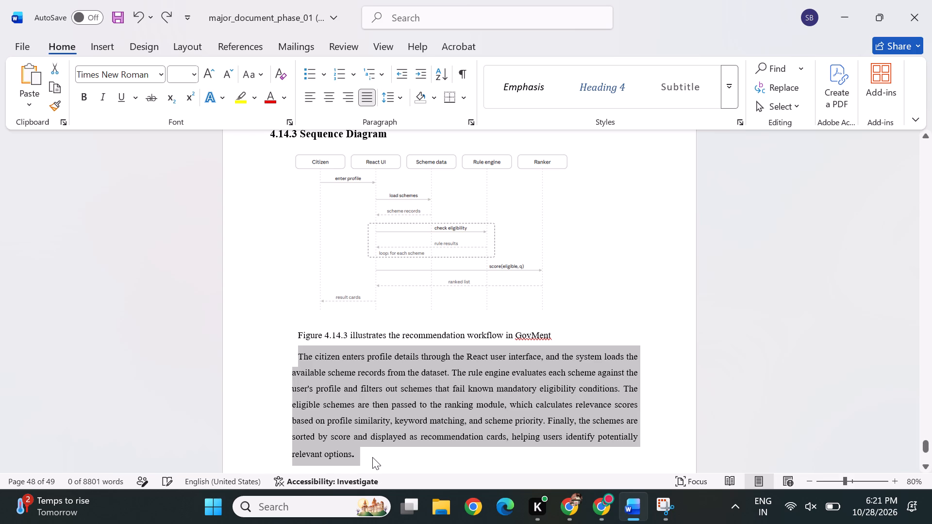
key("ctrl+c")
key("Delete")
Renumber the line under the sequence diagram as "Figure 4.13:".
scroll(354, 330, "up", 2)
scroll(354, 330, "down", 3)
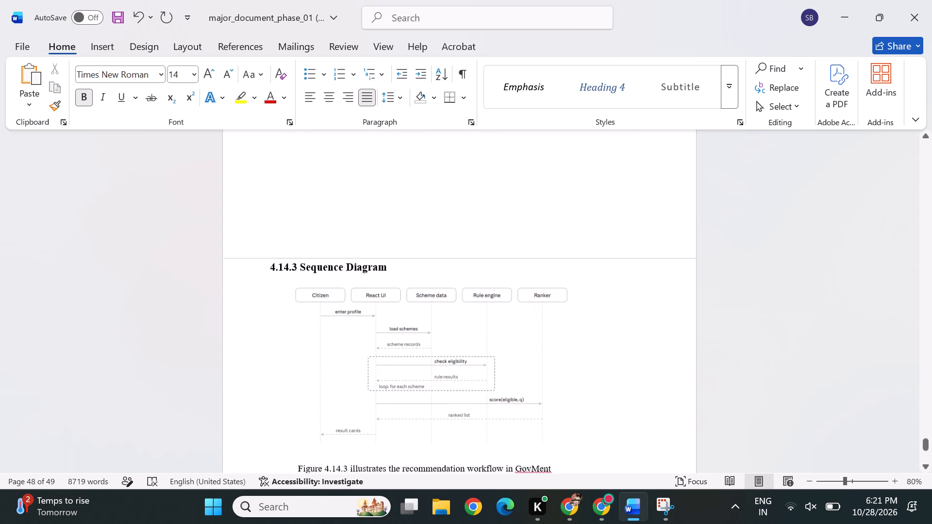
scroll(379, 336, "down", 1)
left_click(338, 385)
key("Delete")
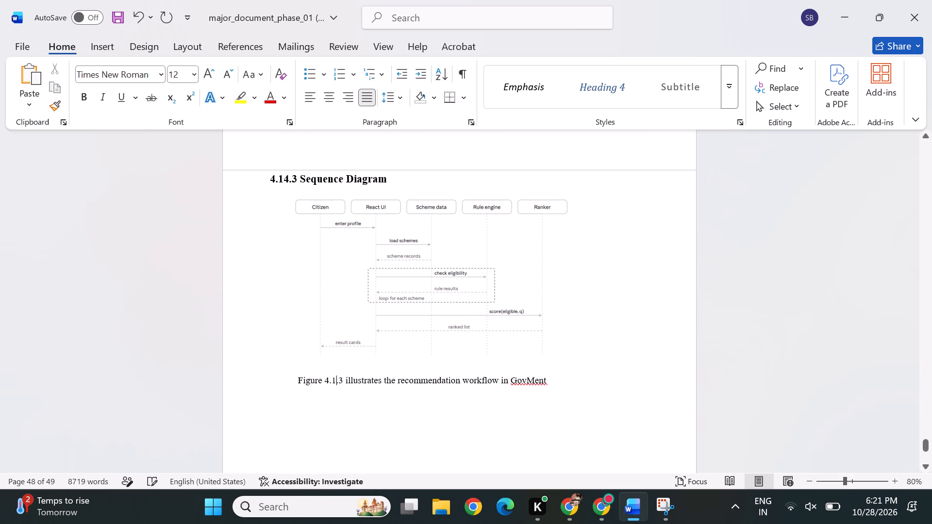
key("Delete")
key("Right")
type(":")
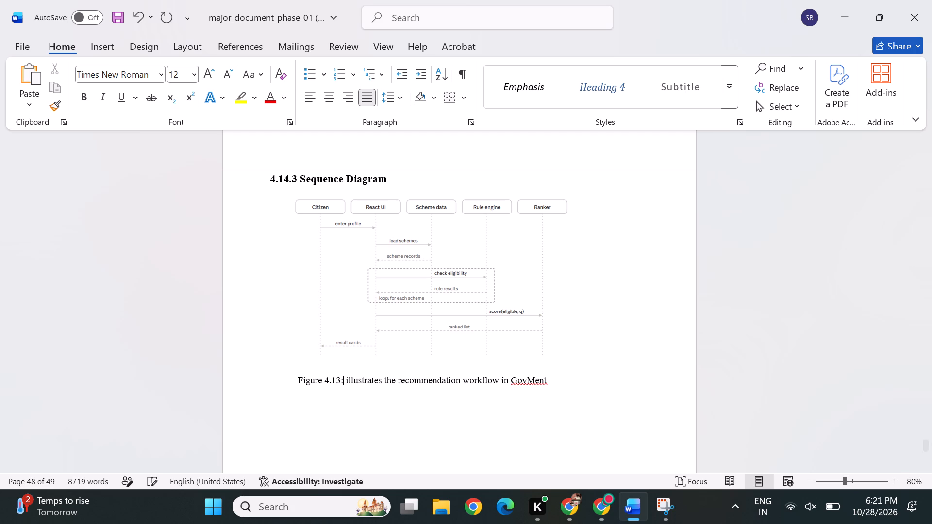
key("space")
Replace the opening words "illustrates the" in the Figure 4.13 caption with "Sequence".
key("Right")
key("Delete")
key("Delete")
key("Delete")
key("Delete")
key("Delete")
key("Delete")
key("Delete")
key("Delete")
key("Delete")
key("Delete")
key("Delete")
key("Delete")
key("Delete")
key("Delete")
key("Delete")
key("Delete")
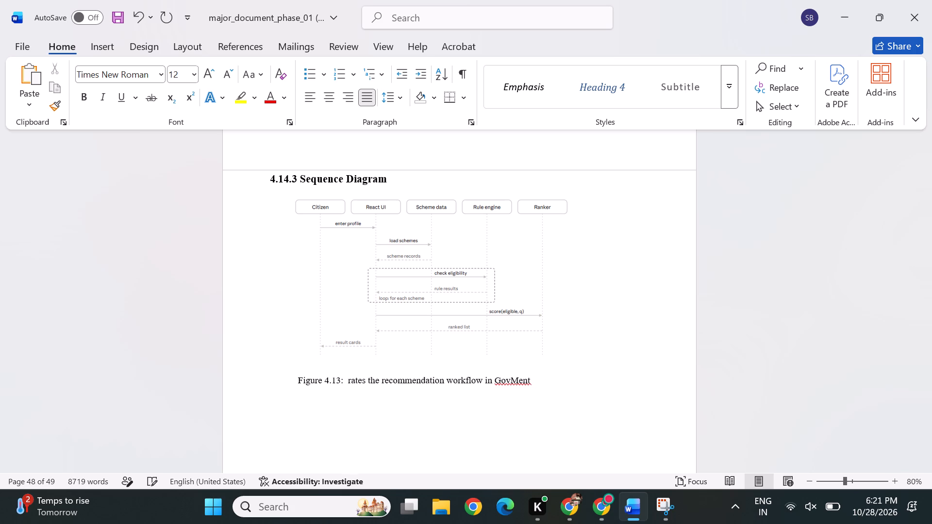
key("Delete")
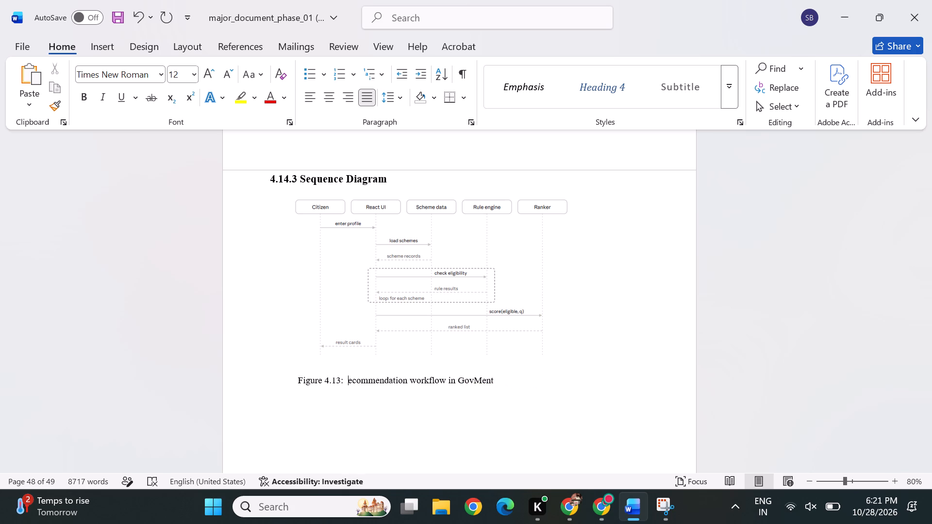
type("Sequ")
type("enc")
key("Right")
key("space")
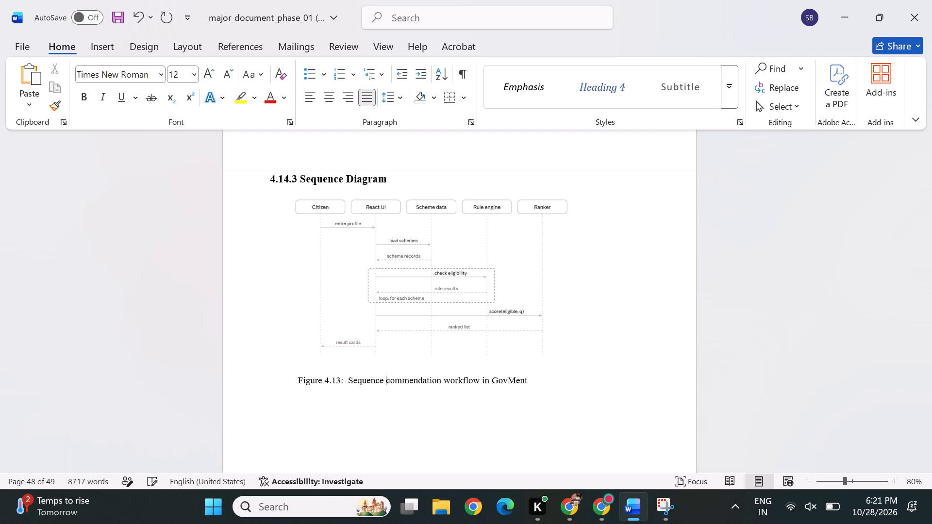
Replace the leftover "recommendation workflow" wording in the Figure 4.13 caption with "diagram".
key("Delete")
key("Delete")
key("Delete")
key("Delete")
key("Delete")
key("Delete")
key("Delete")
key("Delete")
key("Delete")
key("Delete")
key("Delete")
key("Delete")
key("Delete")
key("Delete")
key("Delete")
key("Delete")
key("Delete")
key("Delete")
key("Delete")
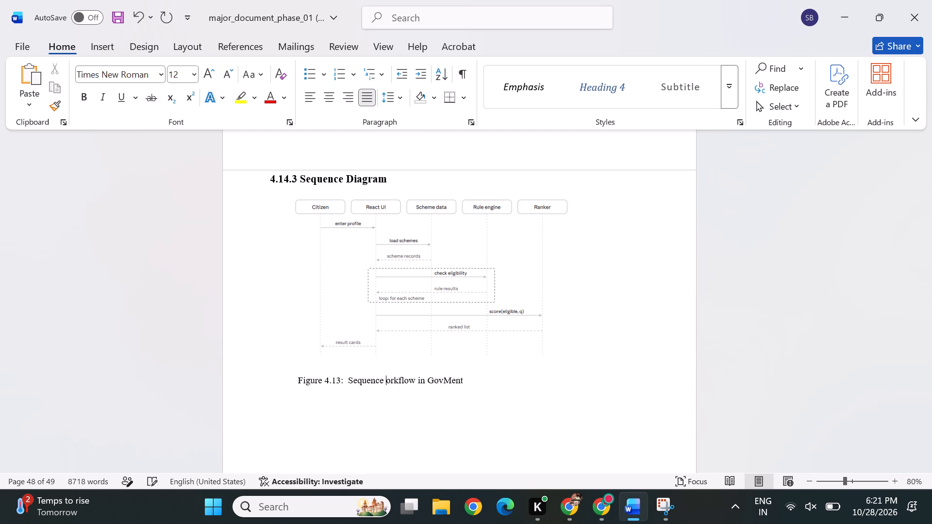
key("Delete")
key("Delete")
key("Delete")
key("Delete")
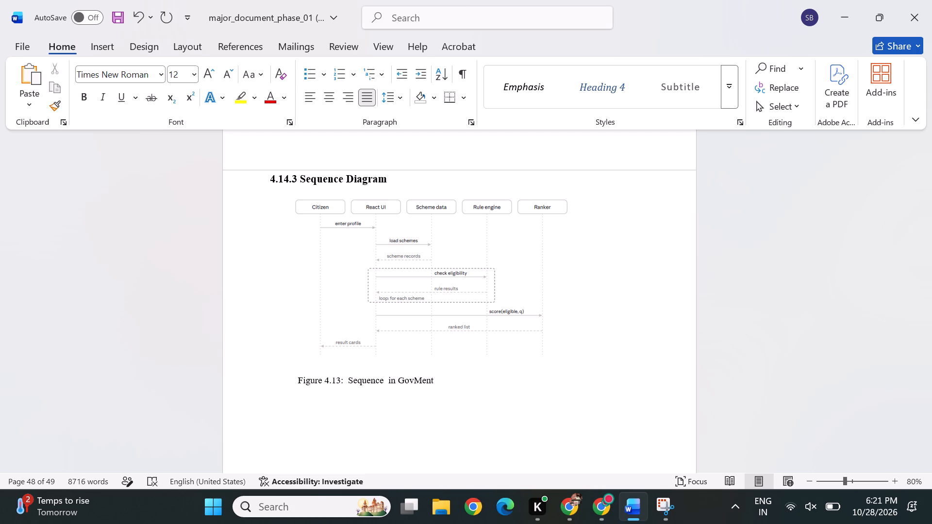
key("d")
type("igram")
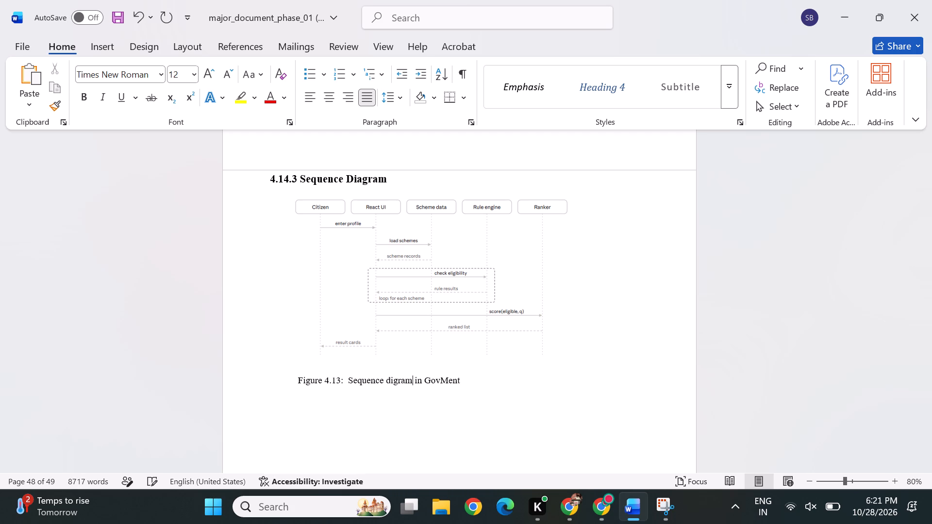
key("Left")
key("Left")
key("Left")
key("Left")
key("a")
key("Right")
key("Right")
key("Right")
key("Right")
key("Right")
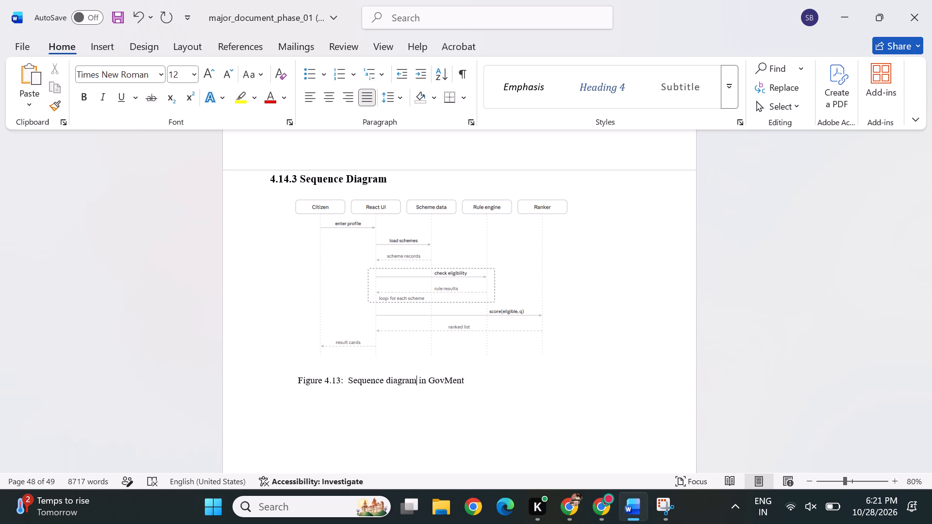
Compare with the earlier figure captions and reword the Figure 4.13 caption's ending from "in GovMent" to "of the GovMent".
scroll(454, 302, "up", 3)
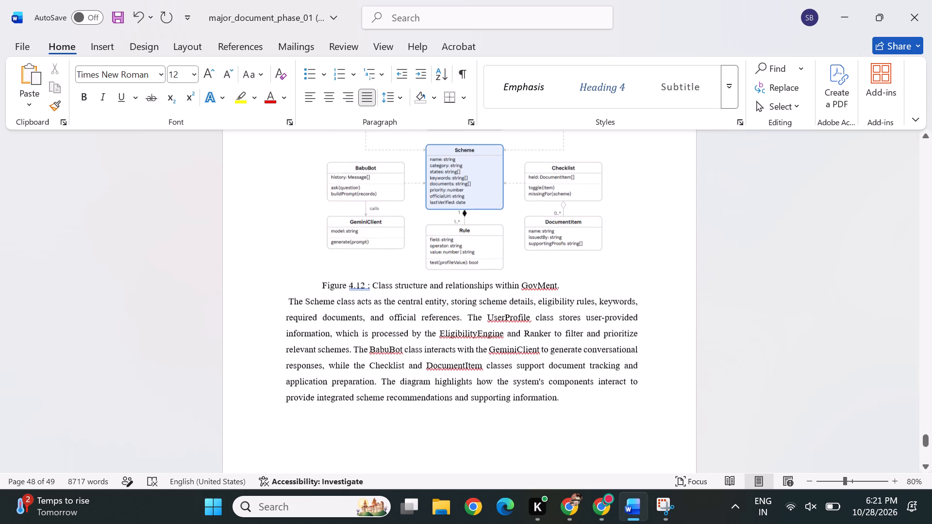
scroll(454, 302, "down", 1)
scroll(454, 302, "up", 3)
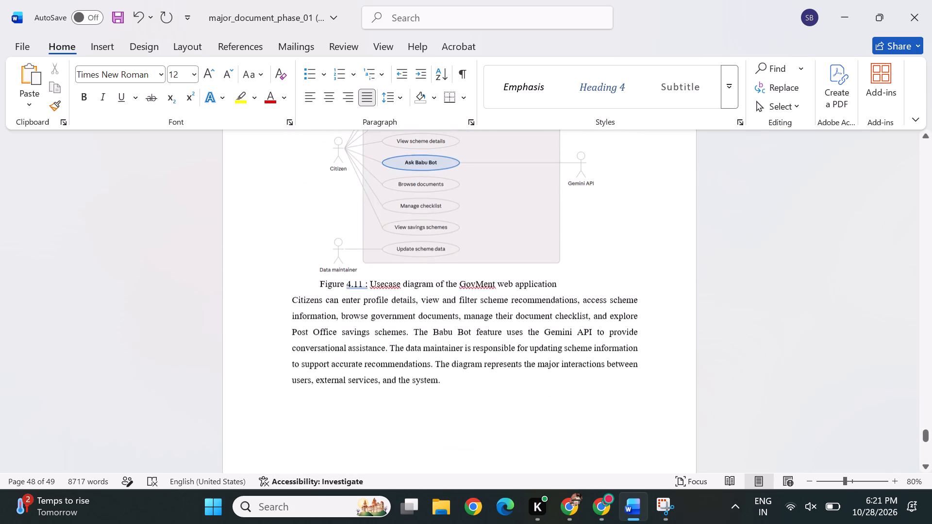
scroll(436, 364, "down", 3)
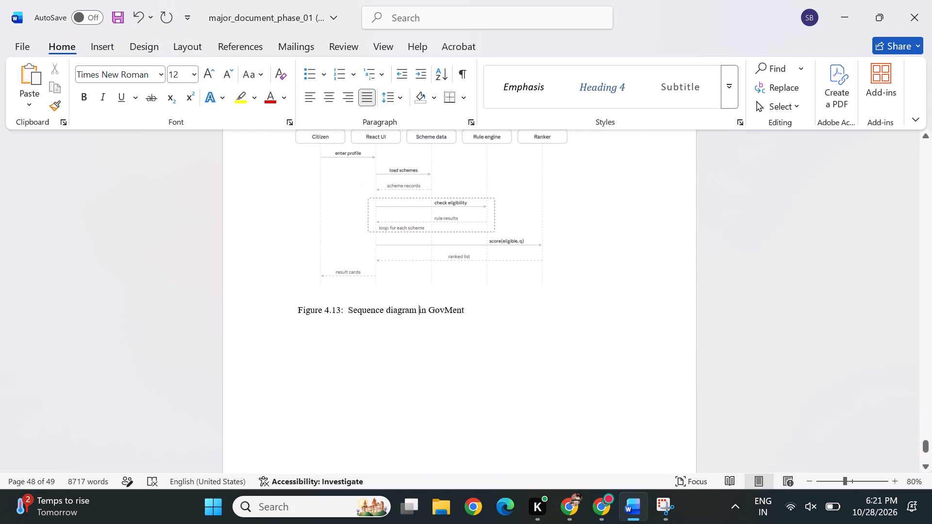
type("of the")
key("space")
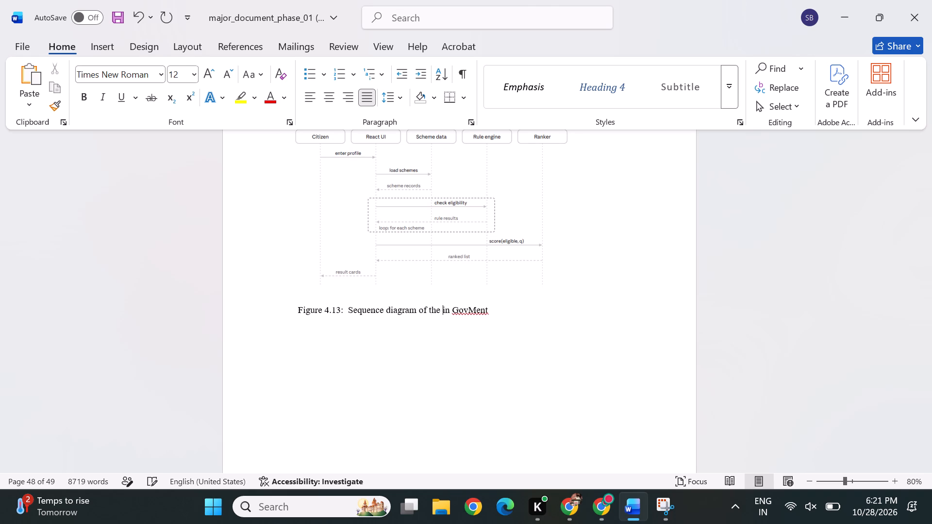
key("Delete")
key("Delete")
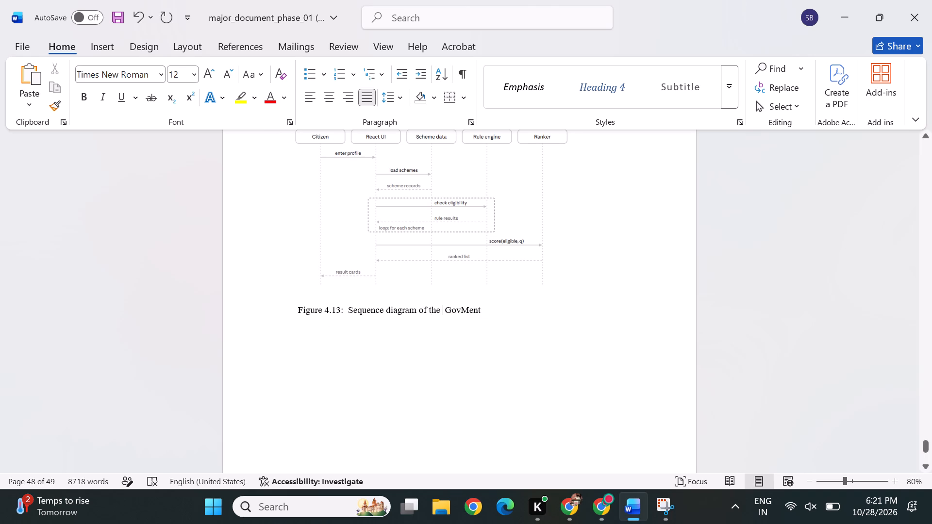
key("Delete")
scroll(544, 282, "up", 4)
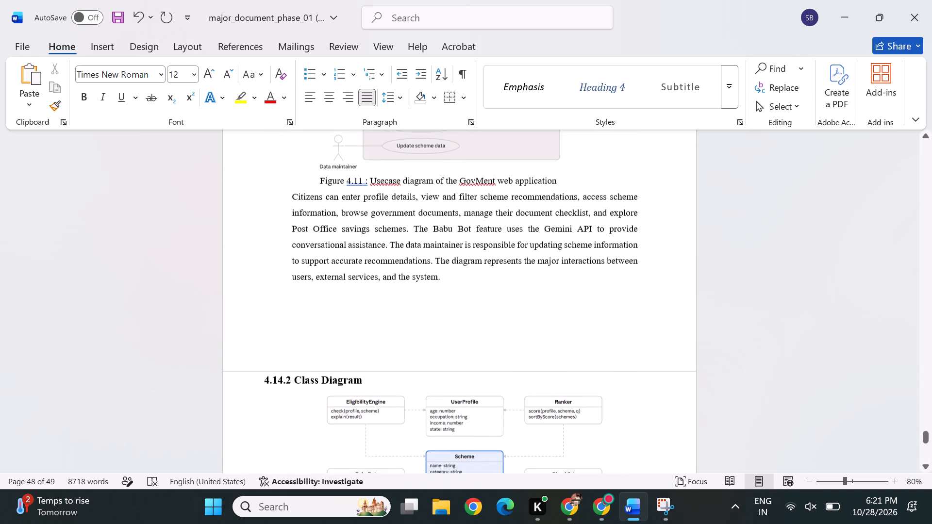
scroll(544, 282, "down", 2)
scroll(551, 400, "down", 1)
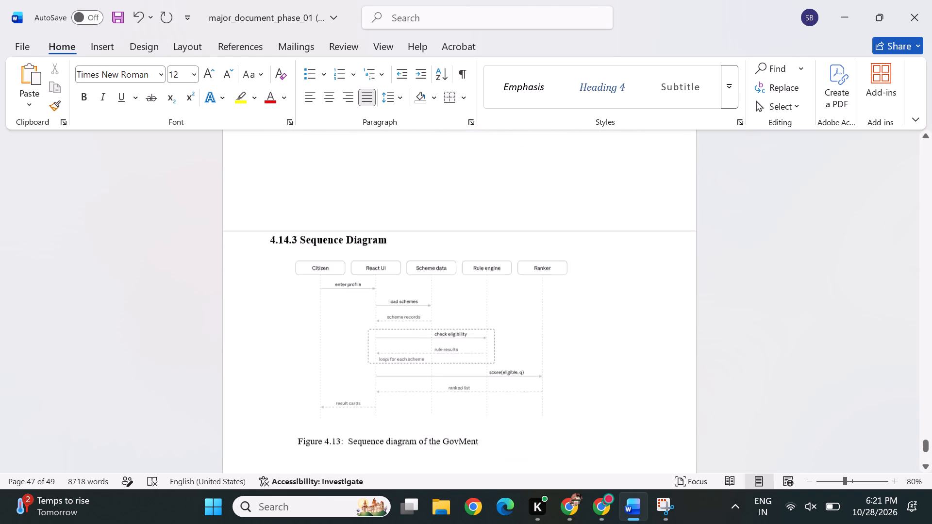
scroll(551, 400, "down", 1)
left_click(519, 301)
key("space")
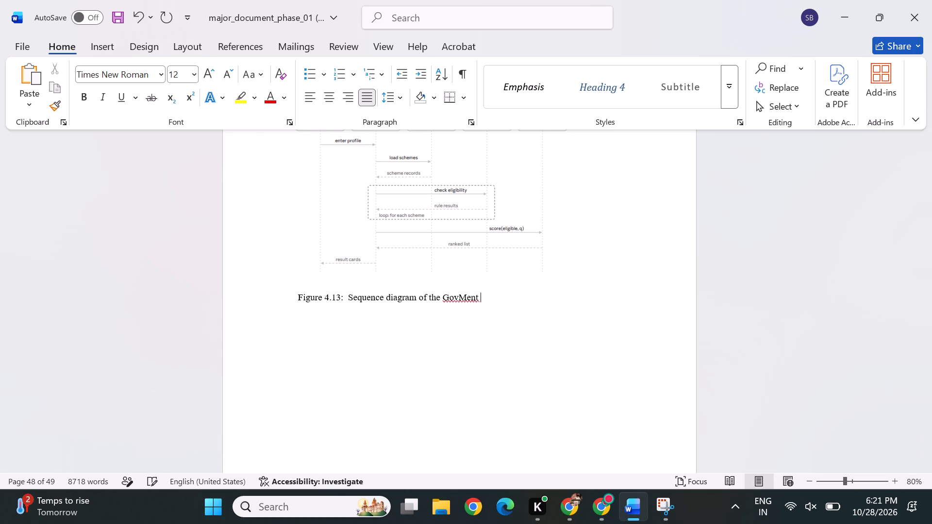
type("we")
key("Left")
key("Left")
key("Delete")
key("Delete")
Delete "web application" from the end of the Figure 4.11 use case diagram caption.
scroll(530, 300, "up", 2)
scroll(604, 245, "up", 1)
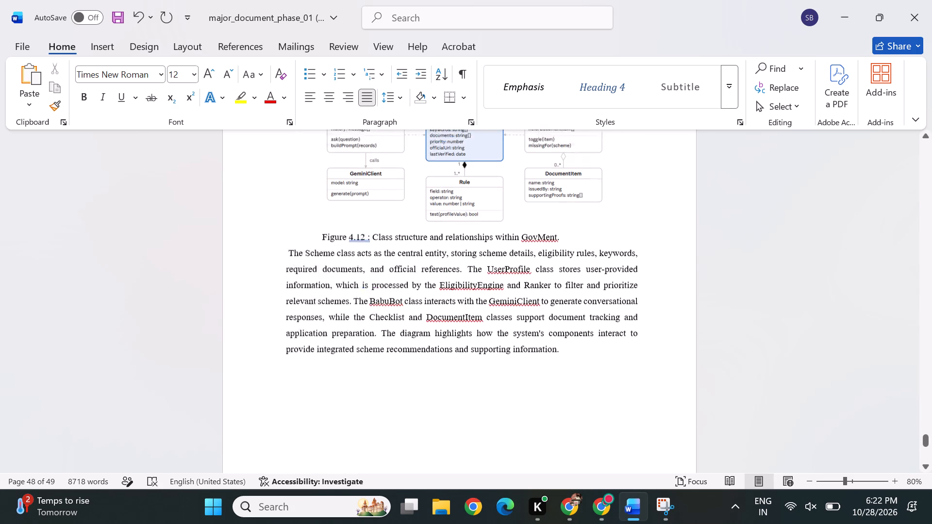
scroll(604, 245, "up", 1)
scroll(469, 209, "up", 1)
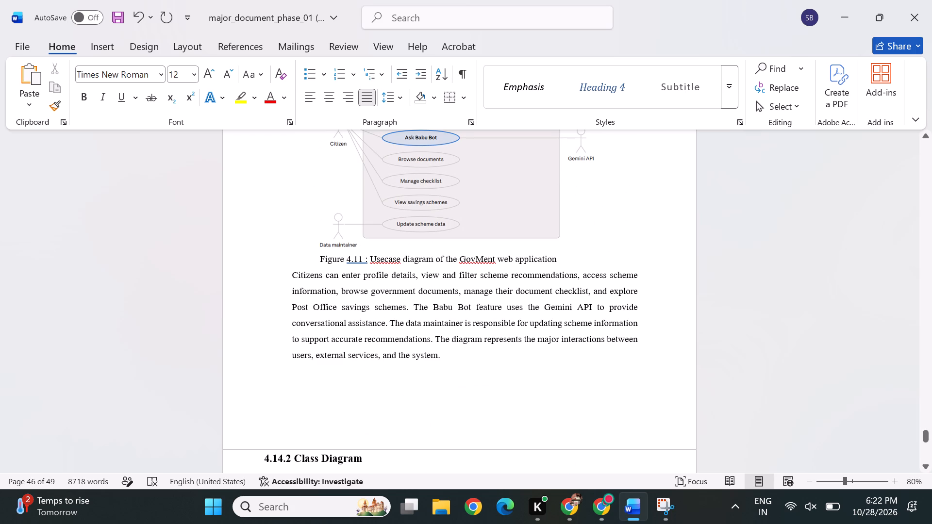
left_click_drag(564, 259, 499, 261)
key("Delete")
Review the figure captions and sections from Figure 4.8 through to the use case diagram in 4.14.1.
scroll(695, 317, "up", 7)
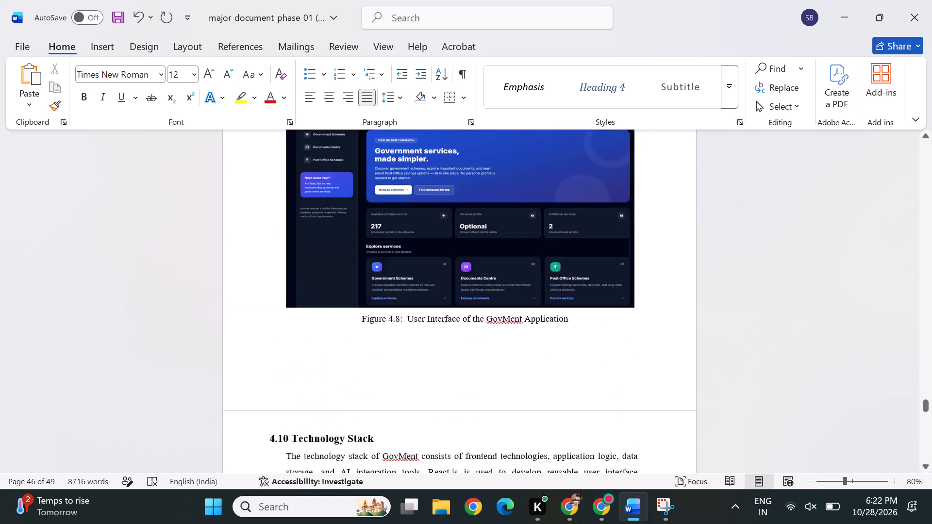
scroll(682, 429, "down", 5)
scroll(694, 388, "down", 1)
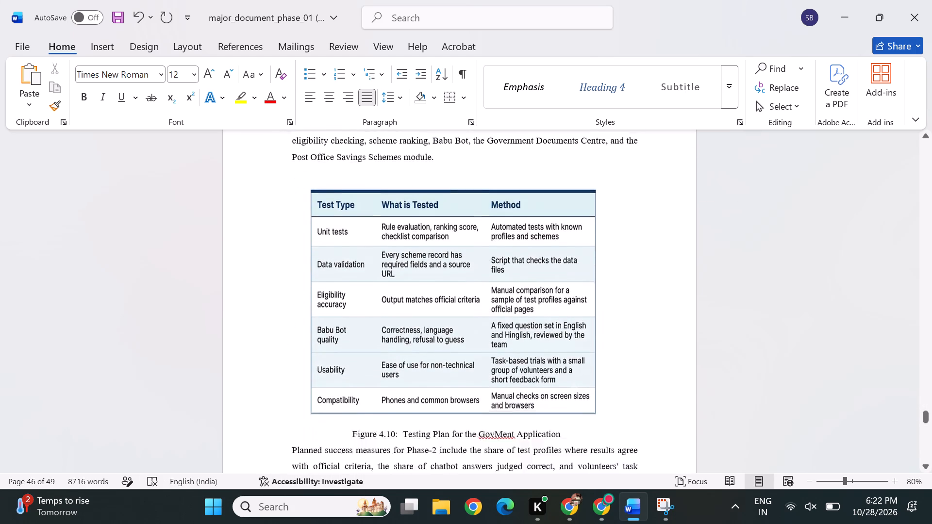
scroll(694, 388, "down", 1)
scroll(608, 259, "down", 2)
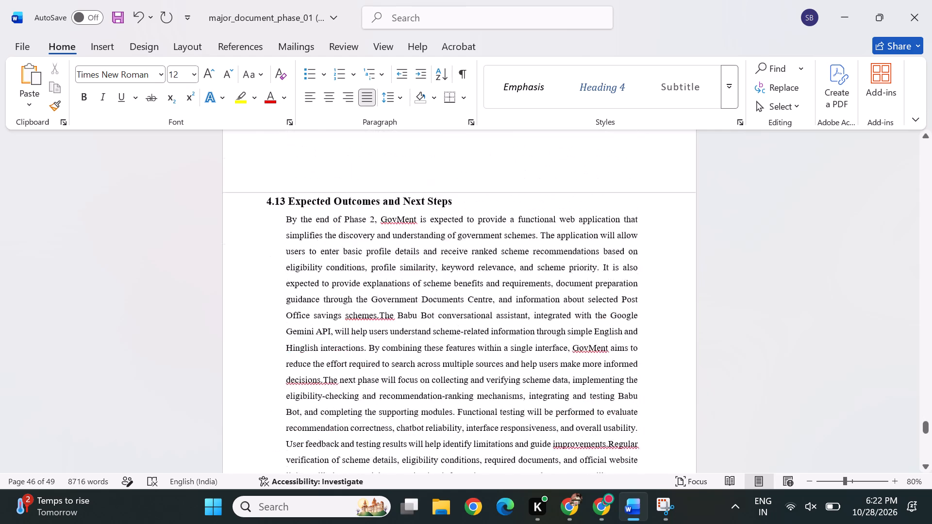
scroll(608, 259, "down", 1)
scroll(551, 318, "down", 2)
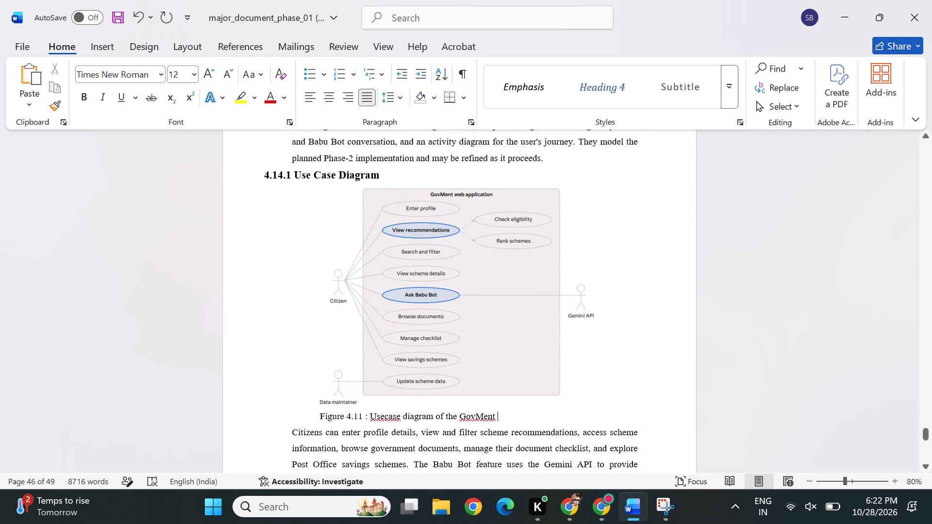
Add "Application" to the end of the Figure 4.11 use case diagram caption.
type("Application")
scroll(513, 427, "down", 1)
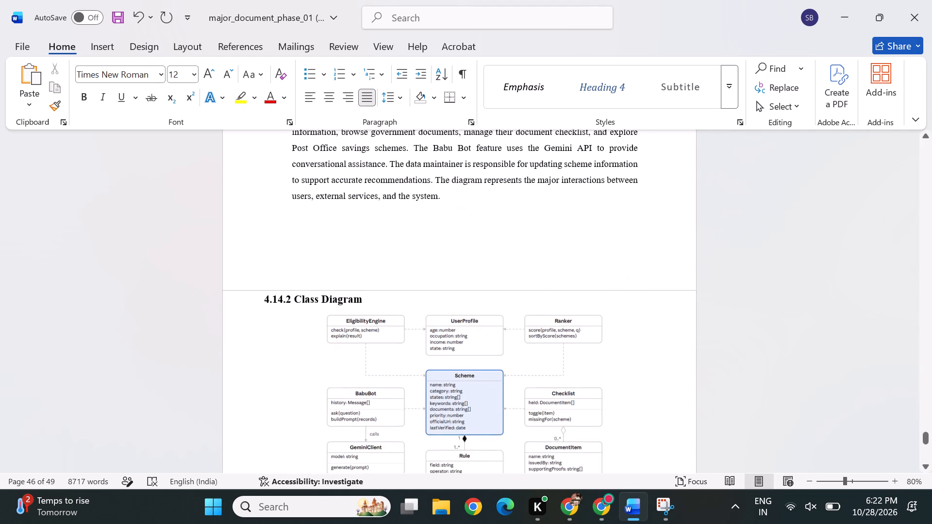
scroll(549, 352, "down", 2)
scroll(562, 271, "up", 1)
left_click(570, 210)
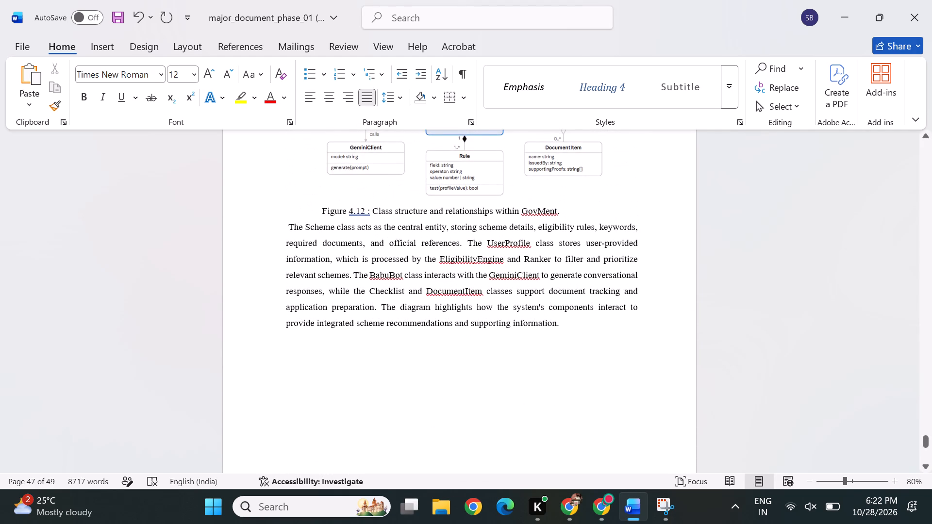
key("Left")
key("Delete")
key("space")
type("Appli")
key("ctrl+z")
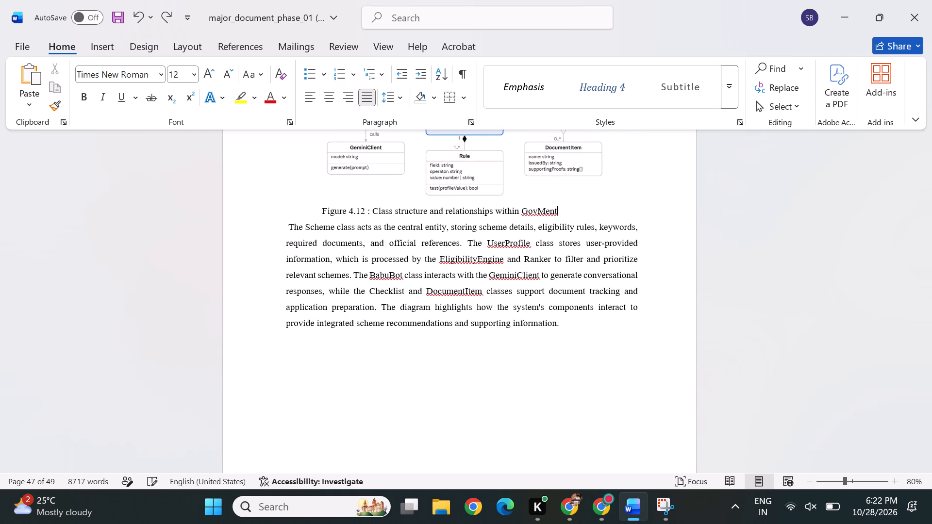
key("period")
Add "Application" after "GovMent" at the end of the Figure 4.13 sequence diagram caption.
scroll(570, 210, "down", 2)
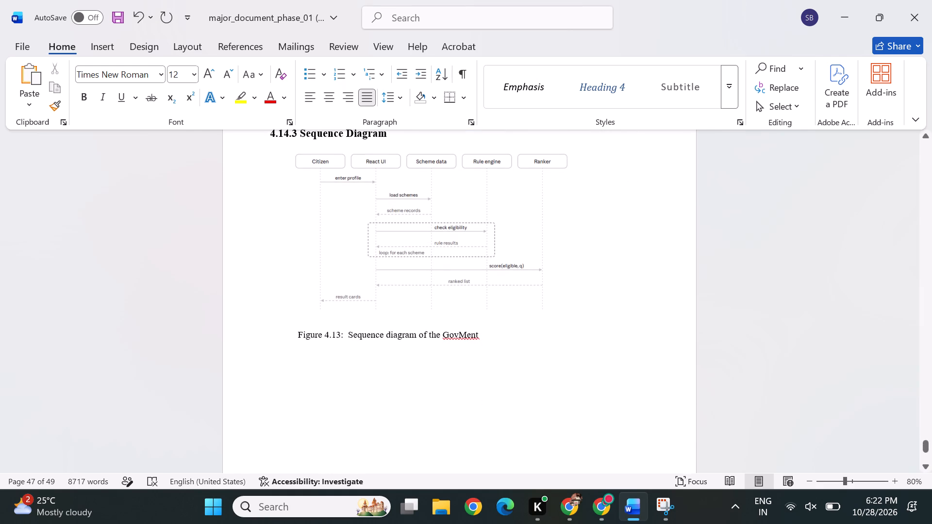
left_click(514, 332)
key("space")
key("Left")
type("Apl")
key("Left")
key("p")
key("Right")
type("ication")
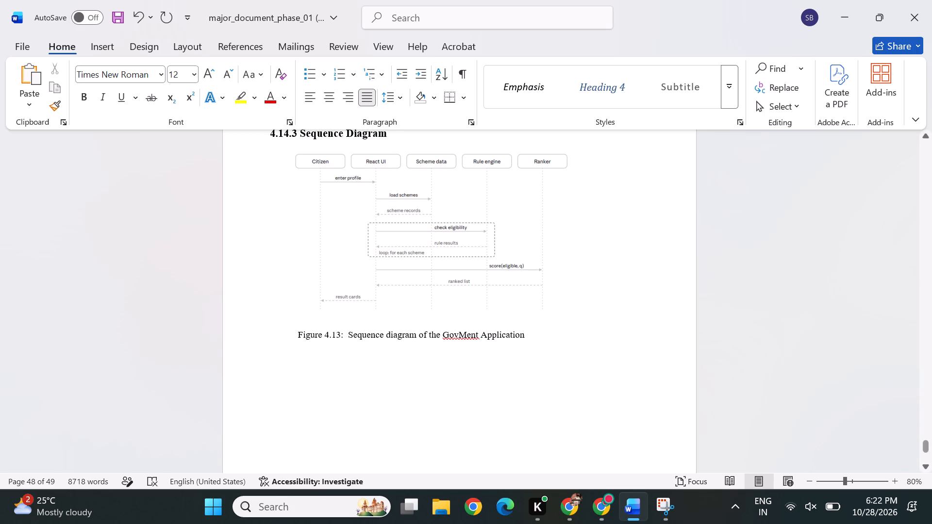
Shift the Figure 4.13 caption inward by inserting two spaces before "Figure".
left_click(290, 335)
key("space")
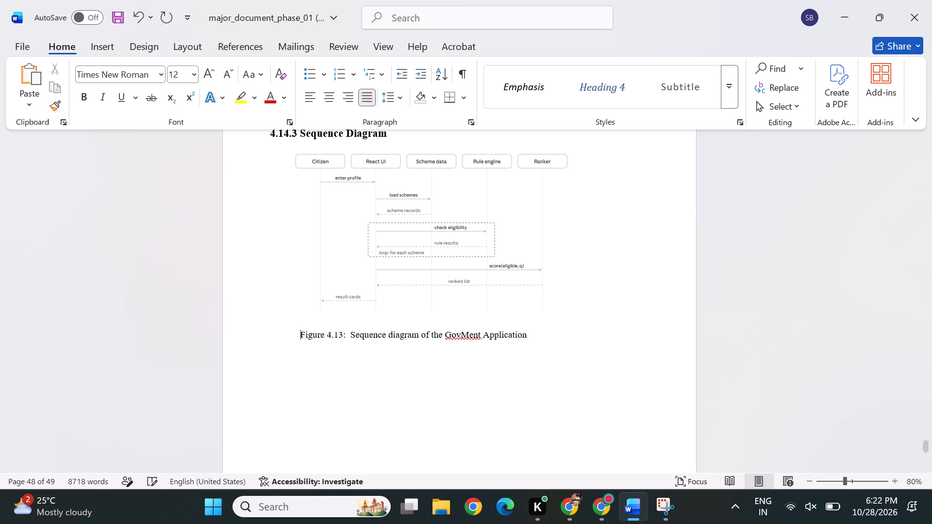
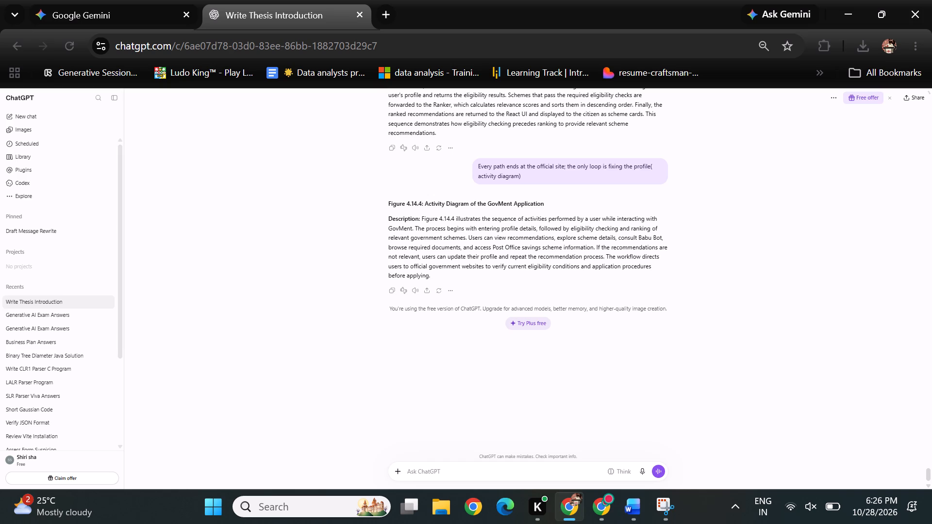
In the Word report, replace the paragraph under the Figure 4.13 caption with ChatGPT's description, copied from "The process begins" to "before applying.".
left_click_drag(415, 228, 433, 274)
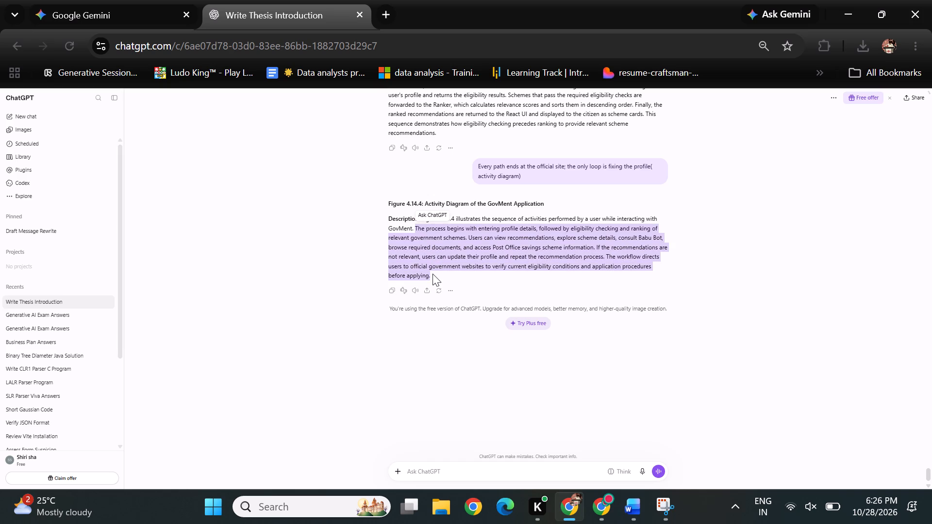
key("ctrl+c")
left_click(636, 500)
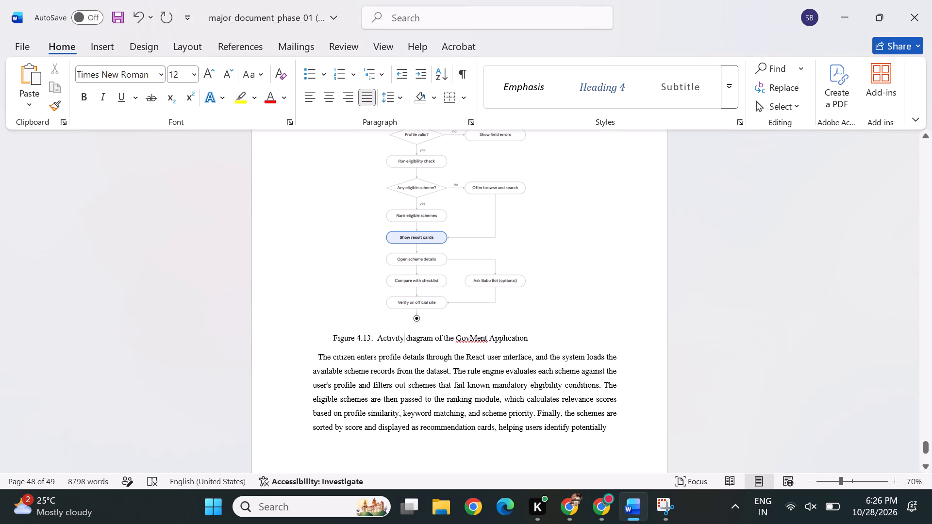
left_click_drag(315, 360, 579, 428)
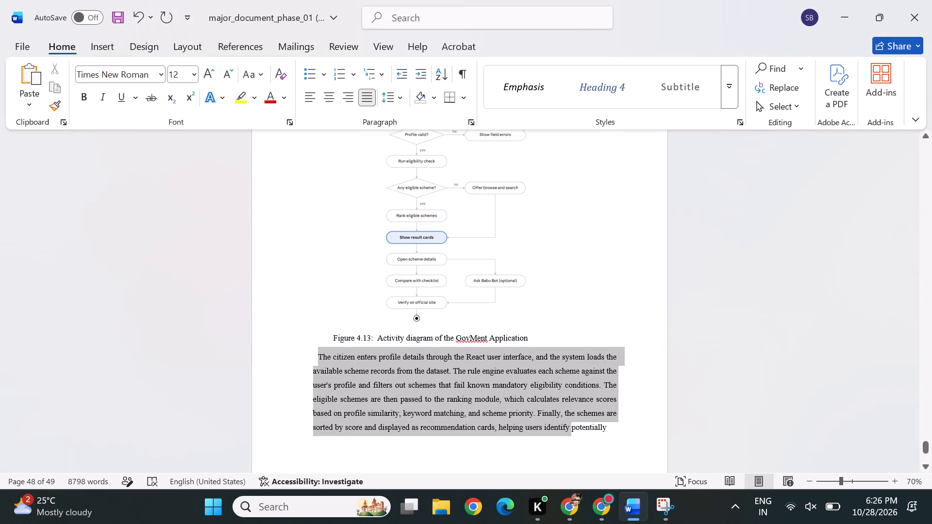
left_click_drag(579, 428, 602, 432)
key("Delete")
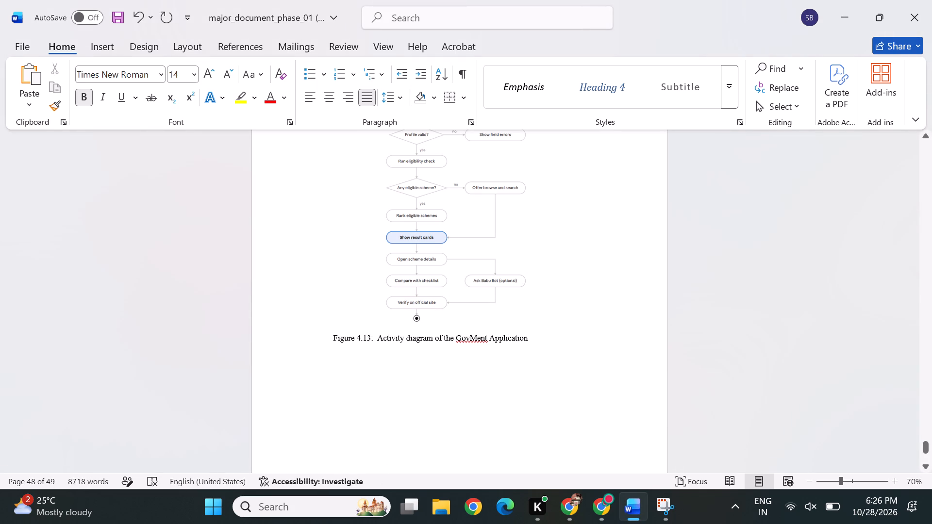
left_click_drag(544, 332, 541, 342)
left_click(541, 342)
key("Return")
key("ctrl+v")
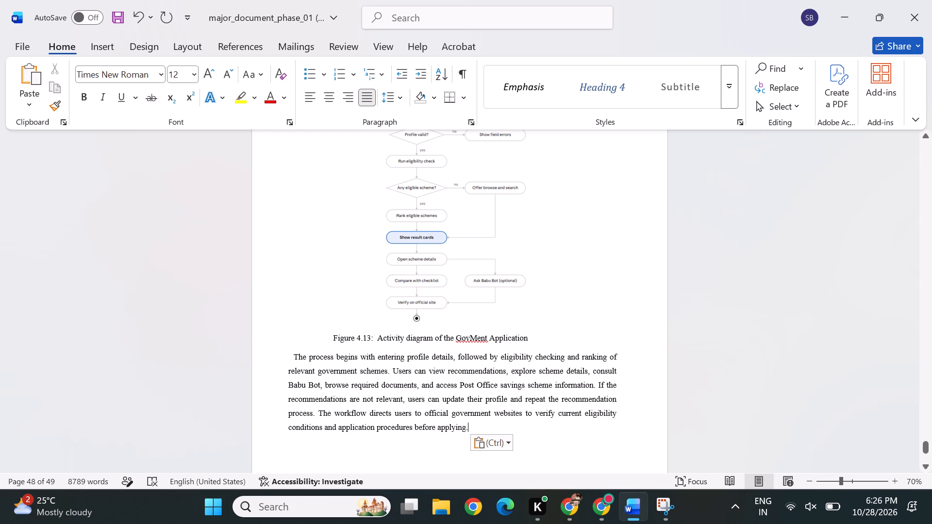
Increase the left indent of the new activity diagram description paragraph by one level.
left_click_drag(291, 355, 470, 433)
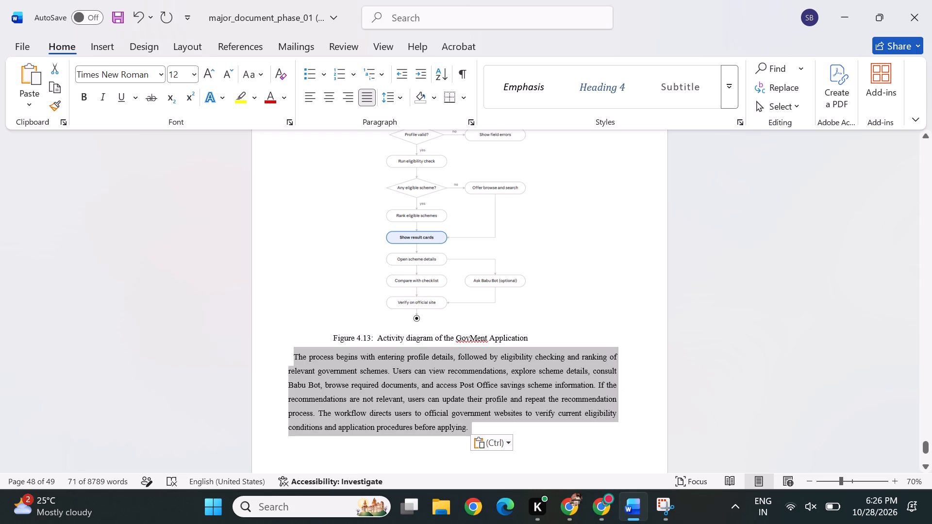
left_click(422, 75)
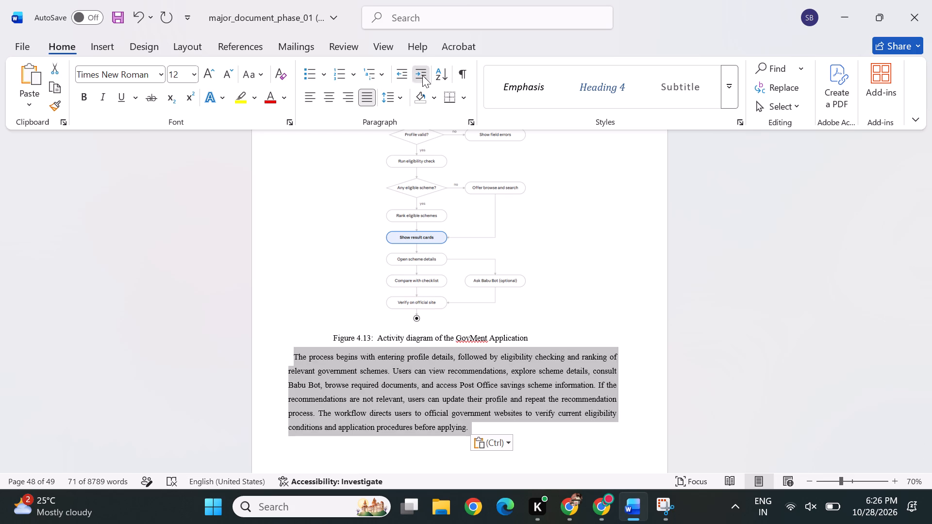
scroll(449, 224, "right", 1)
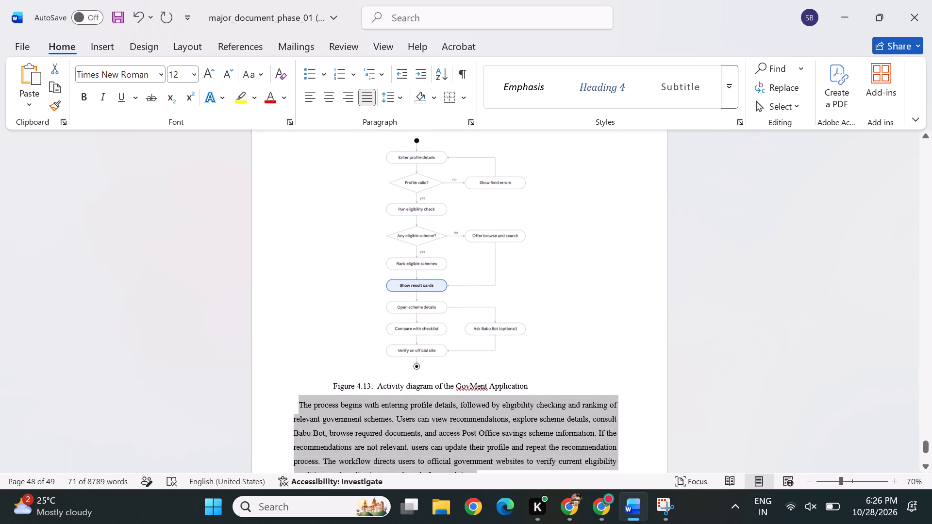
scroll(323, 217, "up", 1)
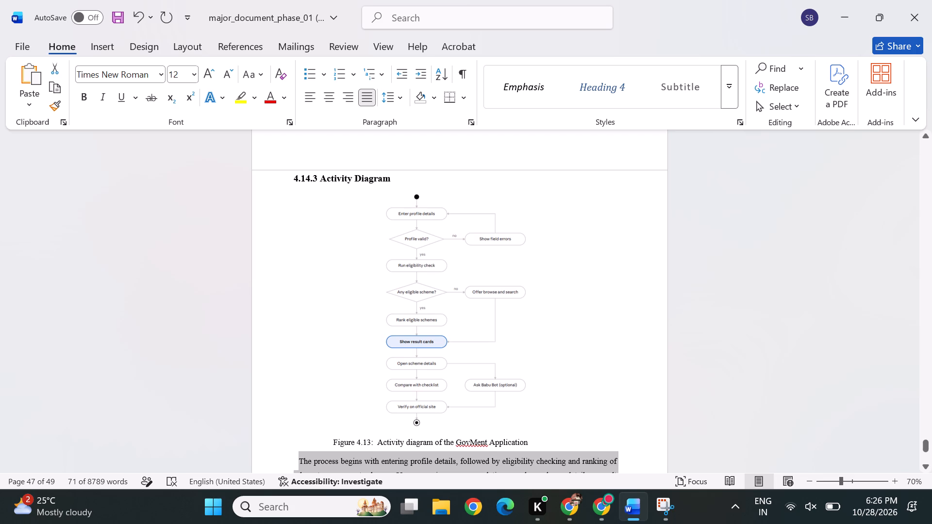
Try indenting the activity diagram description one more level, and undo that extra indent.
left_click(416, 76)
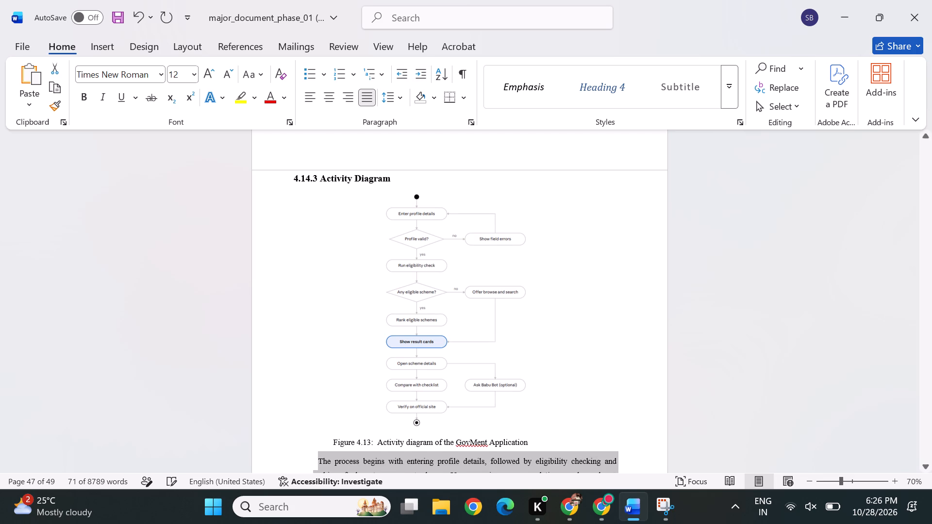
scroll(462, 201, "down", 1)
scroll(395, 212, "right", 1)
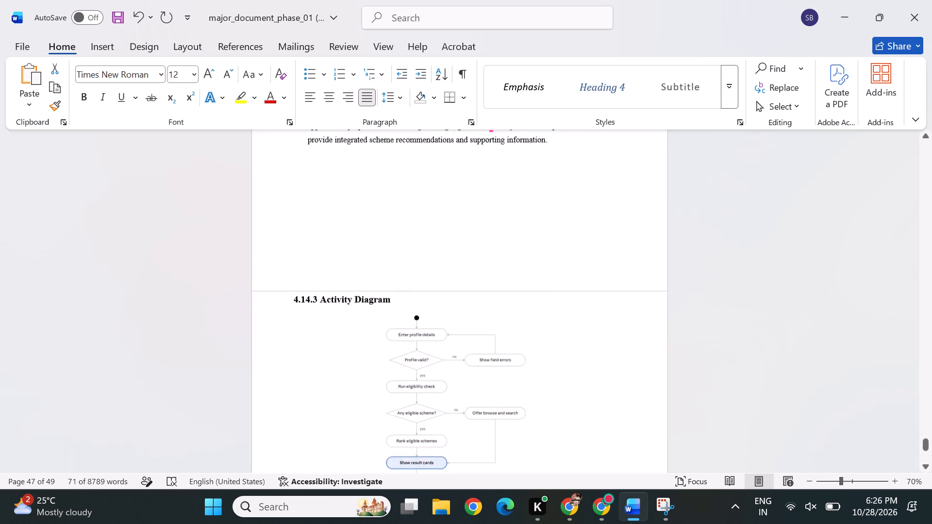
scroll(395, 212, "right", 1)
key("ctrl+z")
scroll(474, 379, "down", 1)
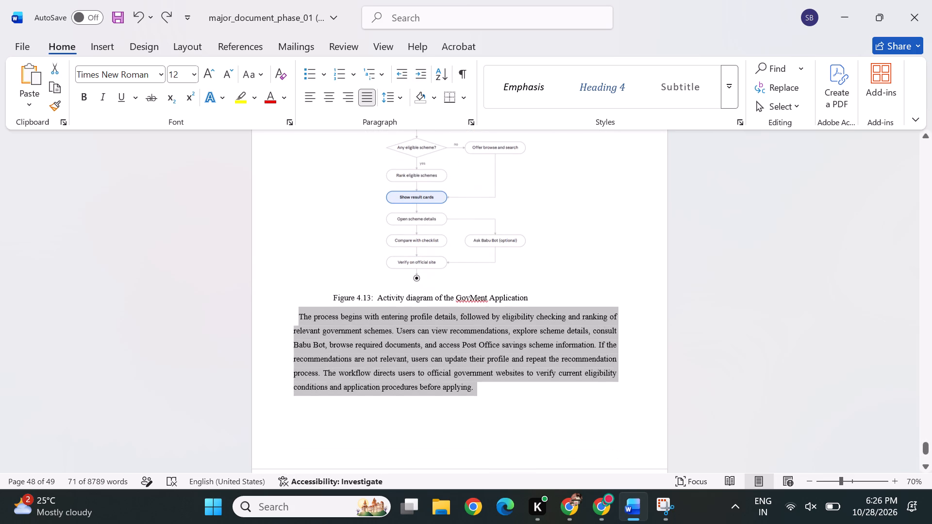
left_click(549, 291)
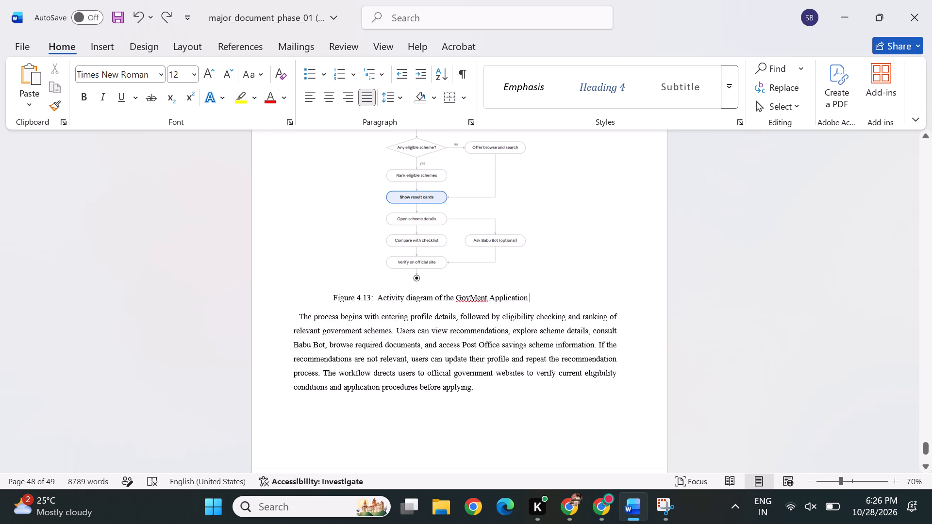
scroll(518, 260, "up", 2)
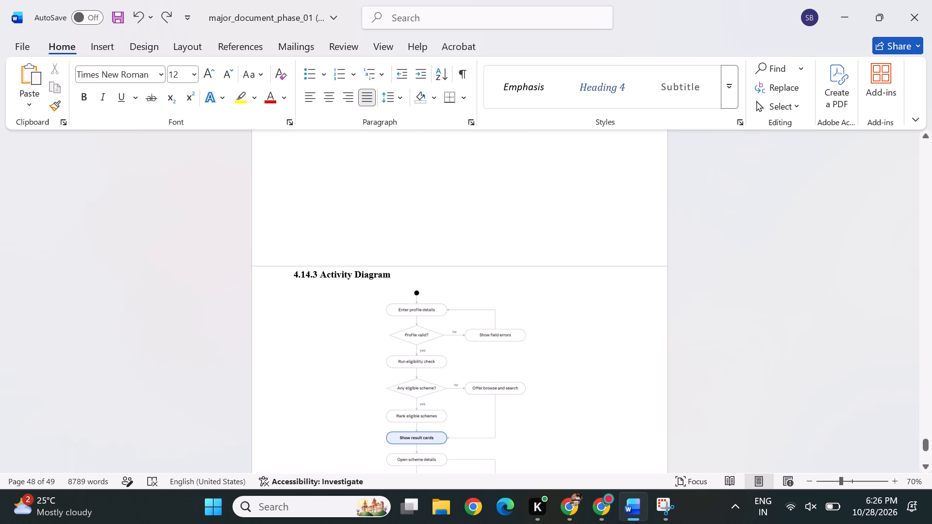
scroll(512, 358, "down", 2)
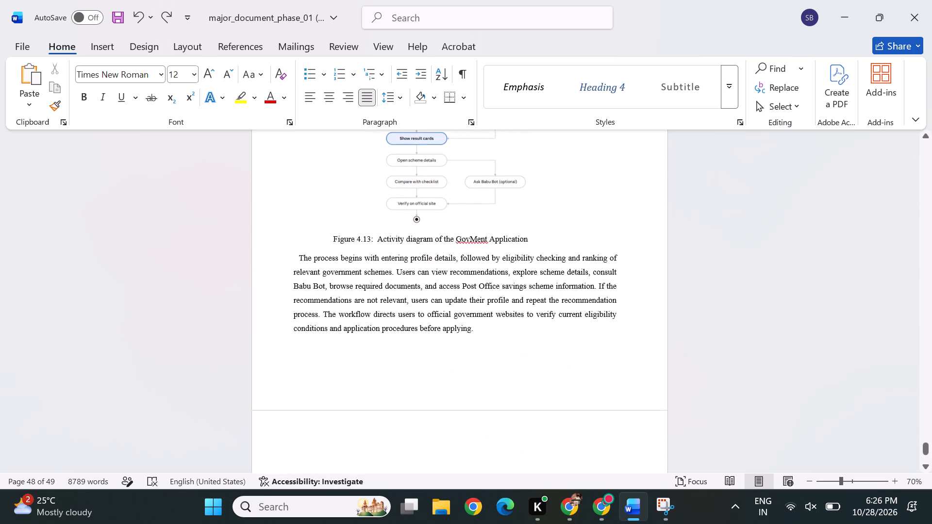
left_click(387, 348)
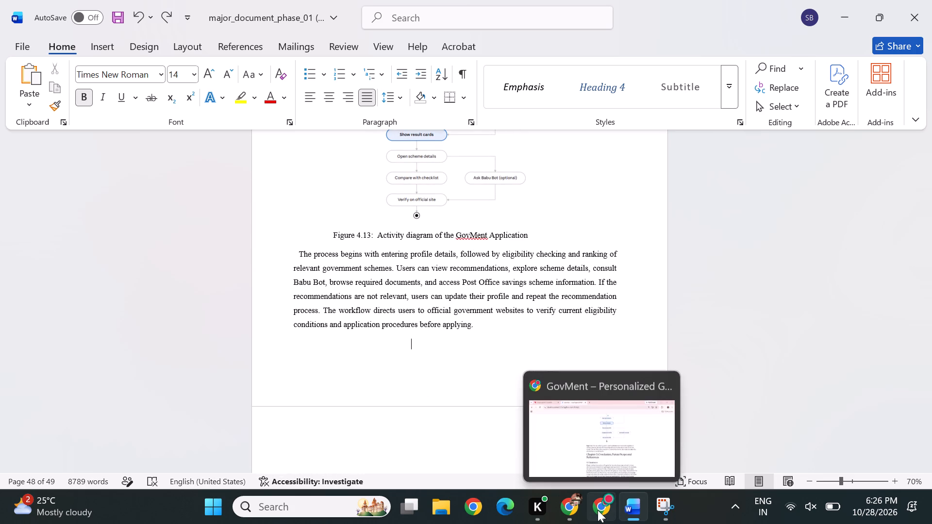
Switch to the GovMent document on claude.ai and copy its 5.3 References section with the whole numbered list.
left_click(615, 451)
scroll(669, 375, "down", 1)
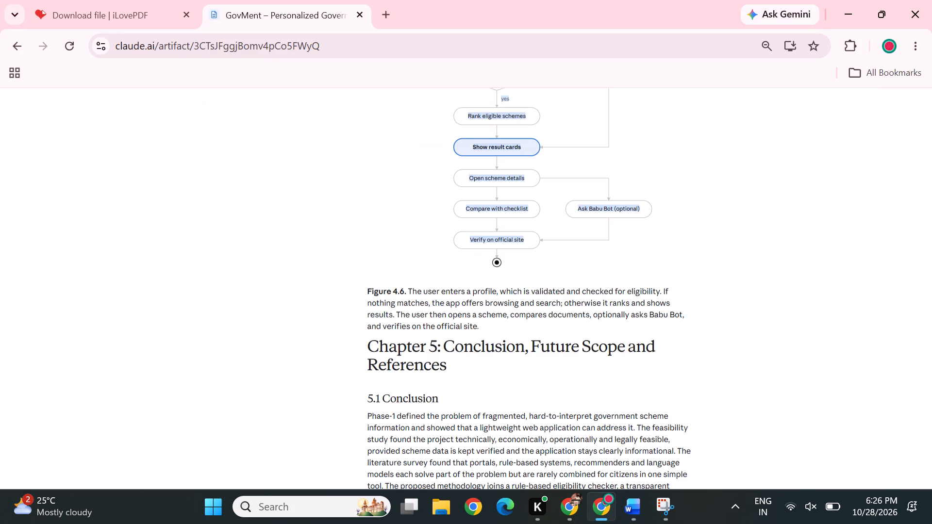
scroll(669, 375, "down", 2)
scroll(581, 275, "down", 1)
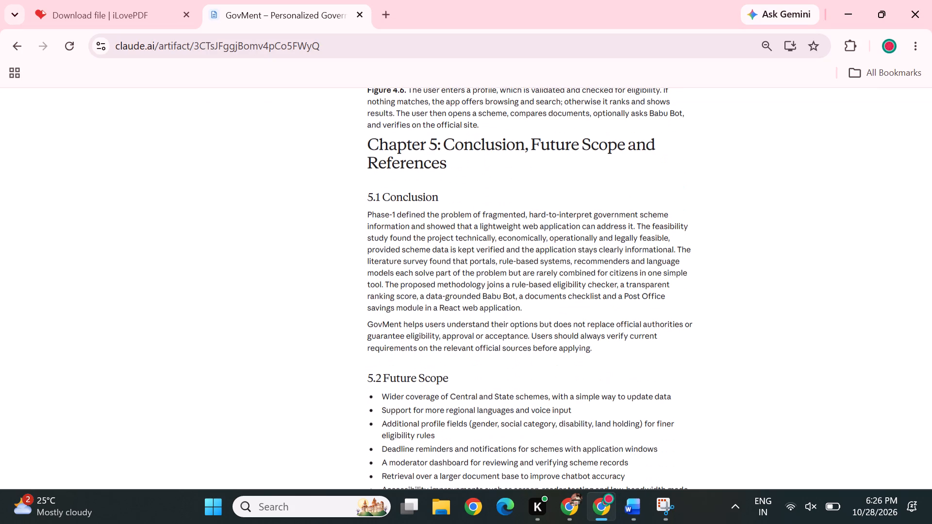
scroll(568, 341, "down", 1)
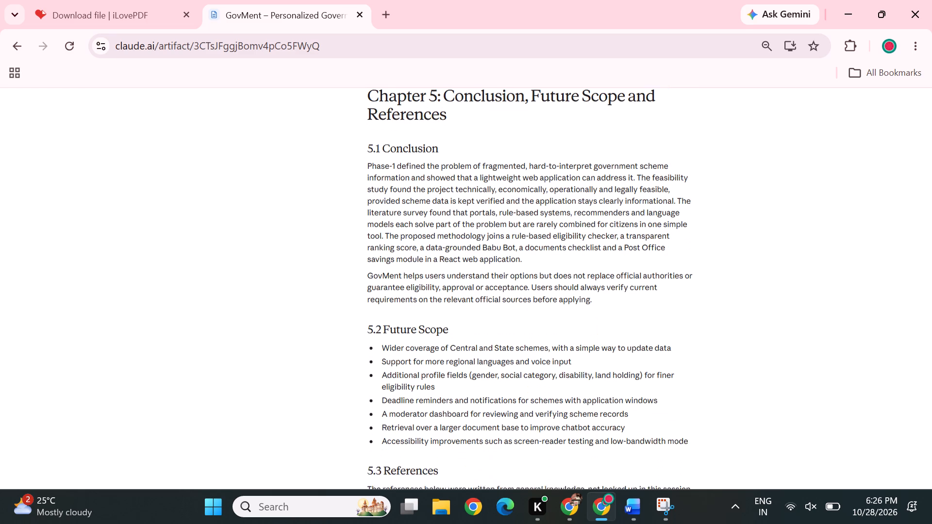
scroll(568, 341, "down", 1)
scroll(578, 243, "down", 1)
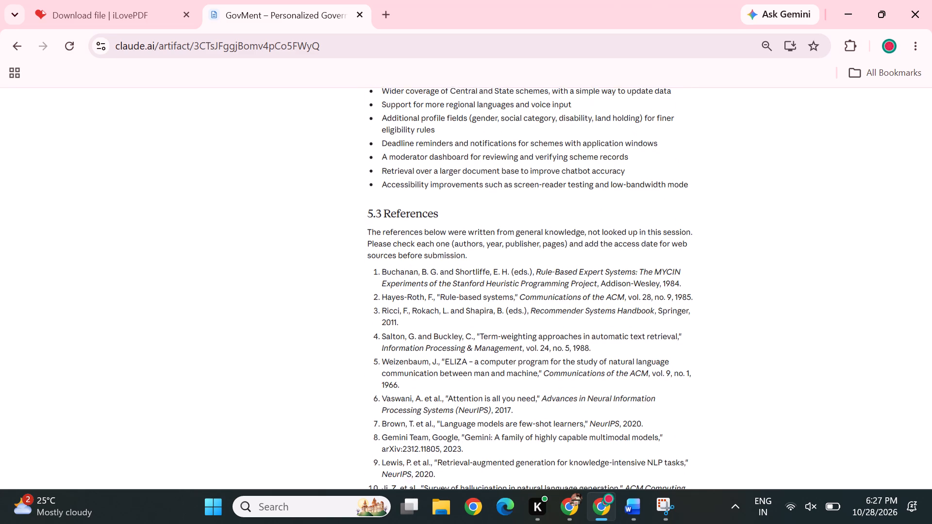
scroll(578, 243, "down", 1)
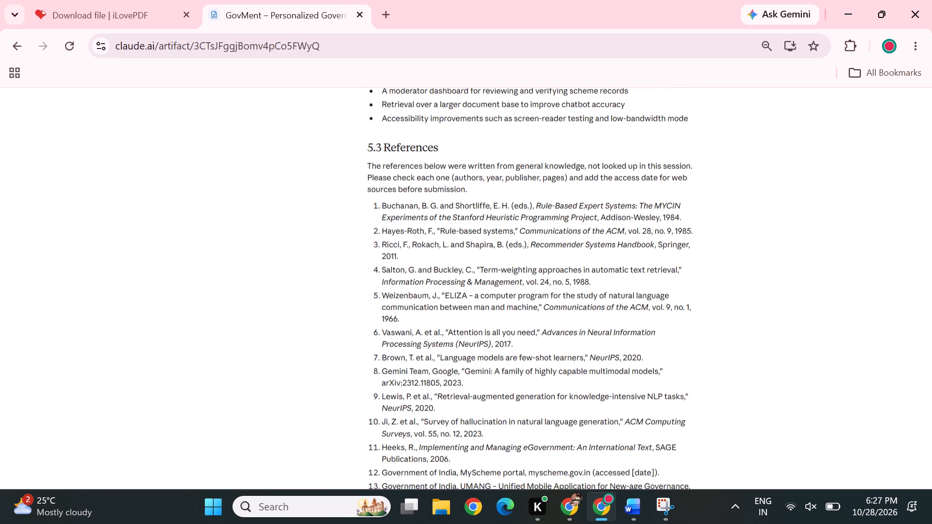
scroll(506, 225, "down", 1)
scroll(461, 290, "down", 1)
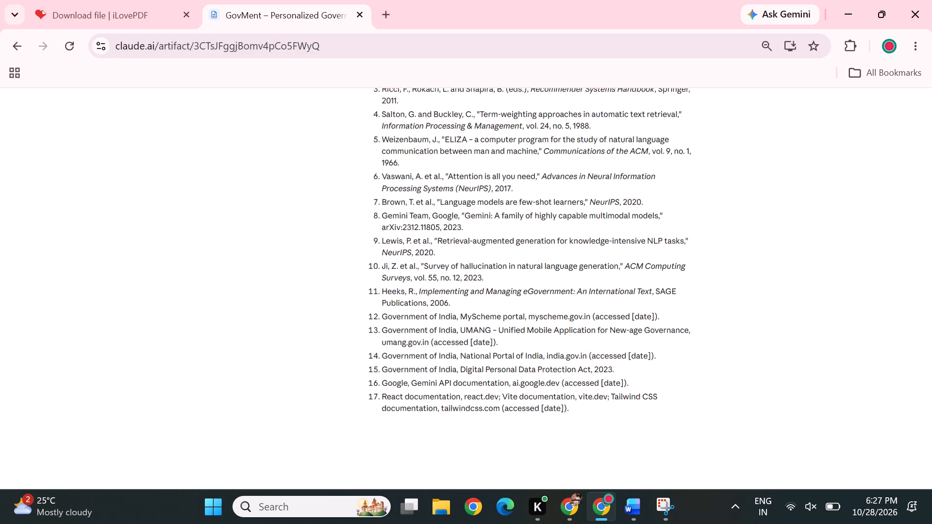
left_click_drag(578, 418, 430, 340)
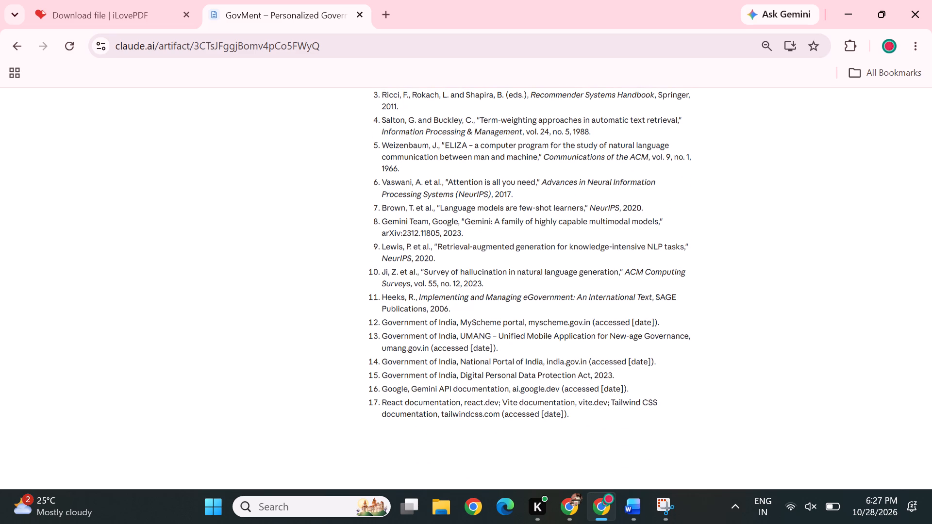
left_click_drag(430, 340, 361, 154)
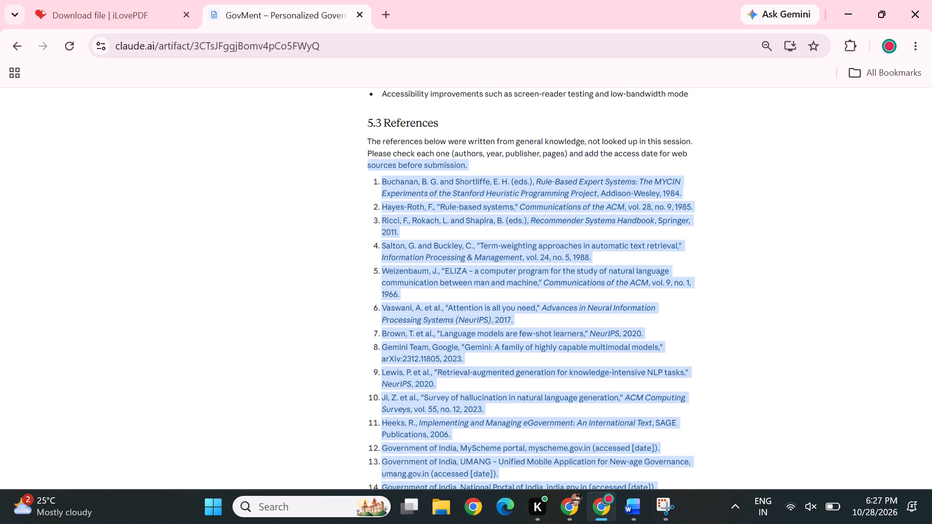
left_click_drag(361, 154, 374, 121)
key("ctrl+c")
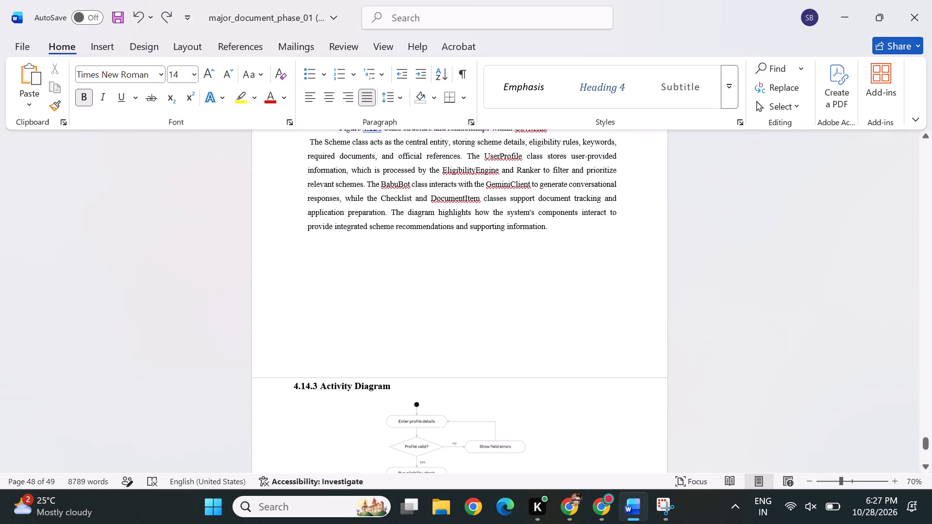
scroll(316, 318, "up", 1)
scroll(345, 381, "up", 2)
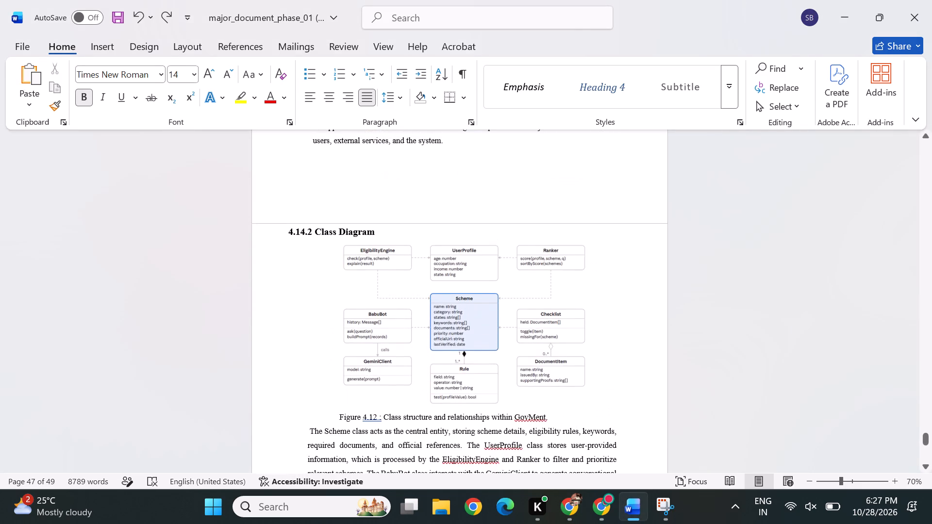
scroll(401, 256, "up", 3)
scroll(361, 265, "up", 1)
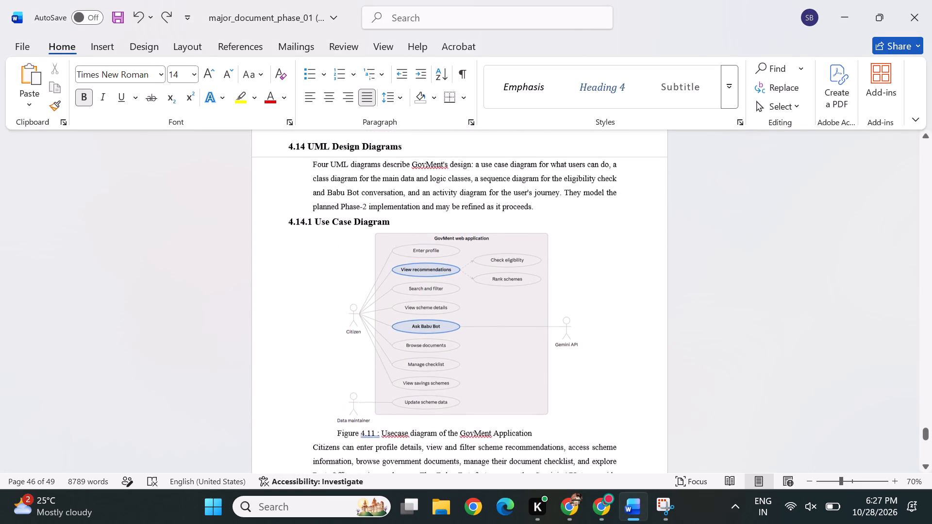
scroll(361, 265, "up", 1)
left_click(293, 223)
key("Return")
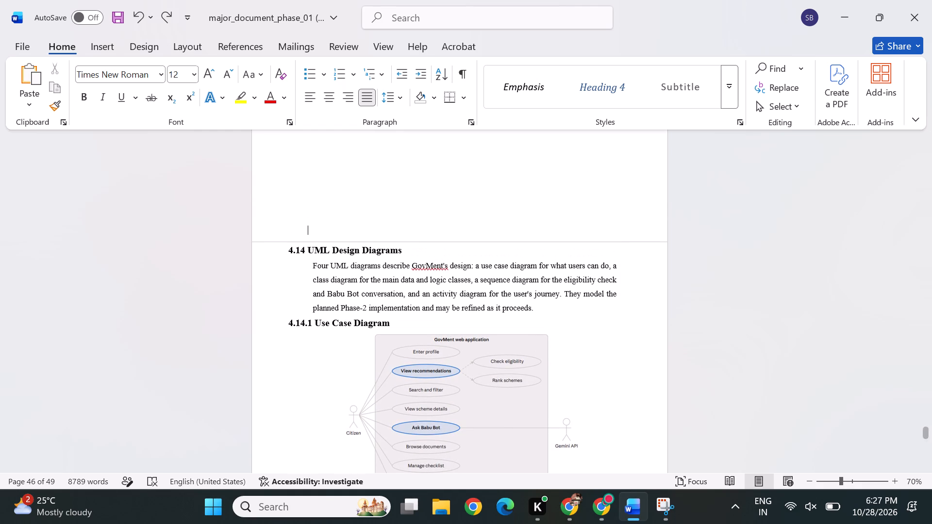
Check the page break between sections 4.13 and 4.14, and save the report.
scroll(293, 223, "up", 1)
scroll(350, 242, "up", 1)
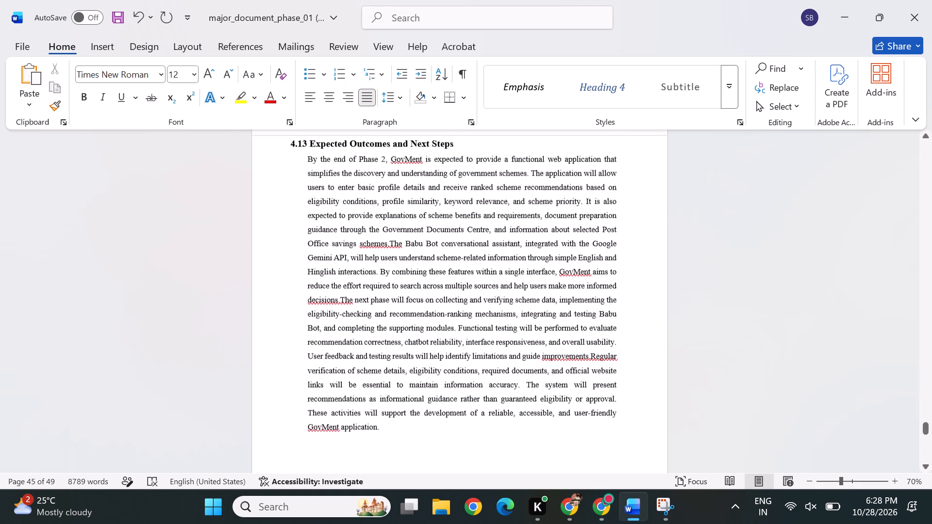
scroll(300, 256, "up", 1)
scroll(300, 256, "down", 2)
scroll(146, 359, "down", 1)
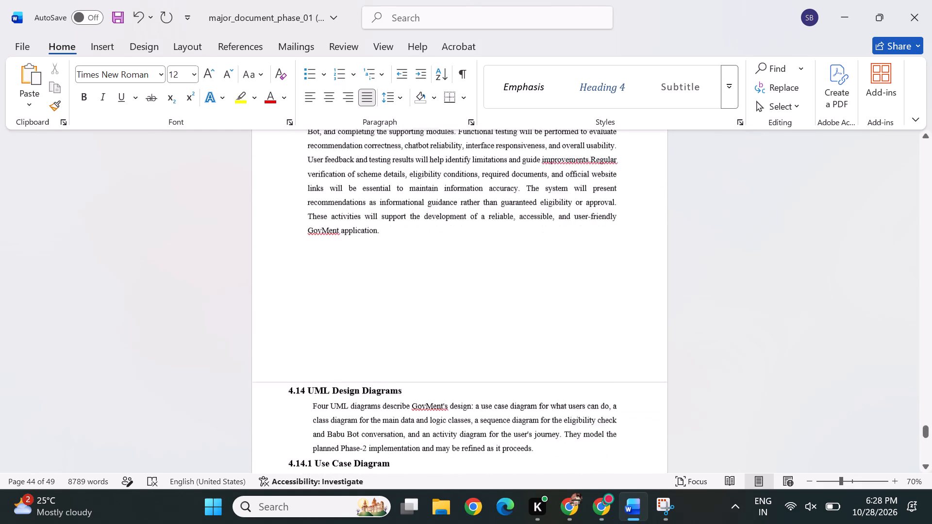
key("ctrl+s")
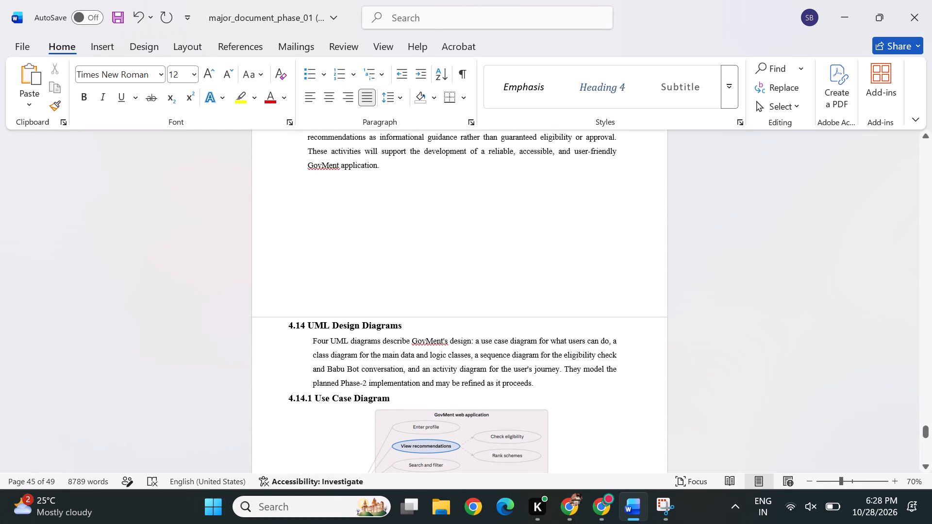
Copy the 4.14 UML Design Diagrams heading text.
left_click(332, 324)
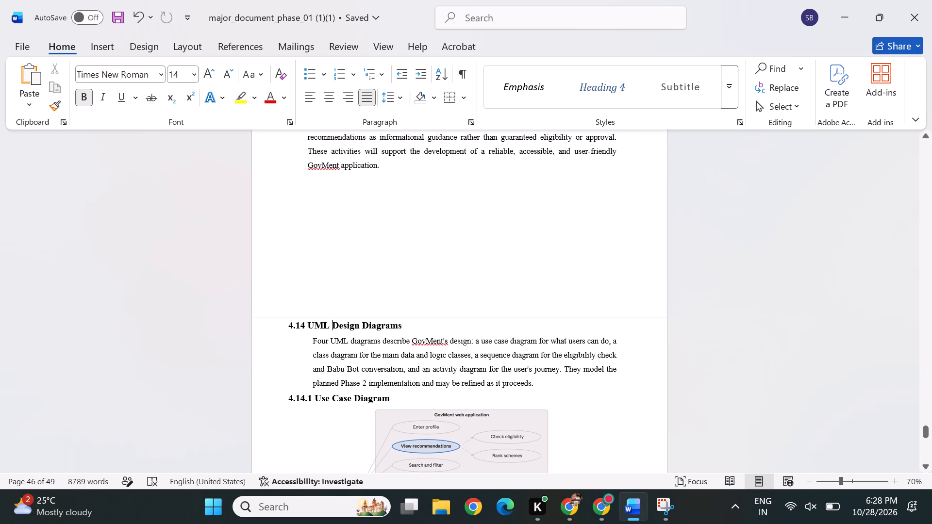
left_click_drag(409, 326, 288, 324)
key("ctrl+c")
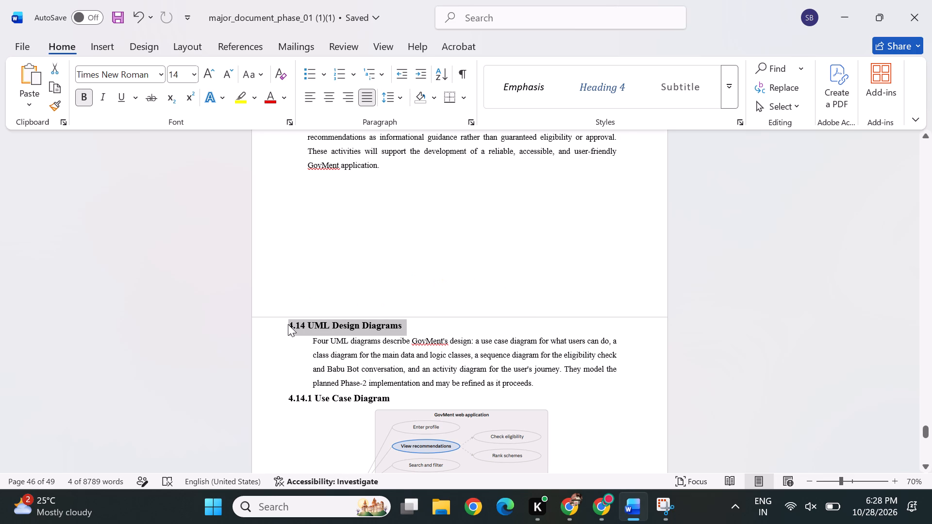
In the table of contents, add a "4.14 UML Design Diagrams" line directly below the 4.13 entry of Chapter 4.
scroll(628, 281, "up", 20)
scroll(628, 281, "up", 20)
scroll(628, 281, "up", 20)
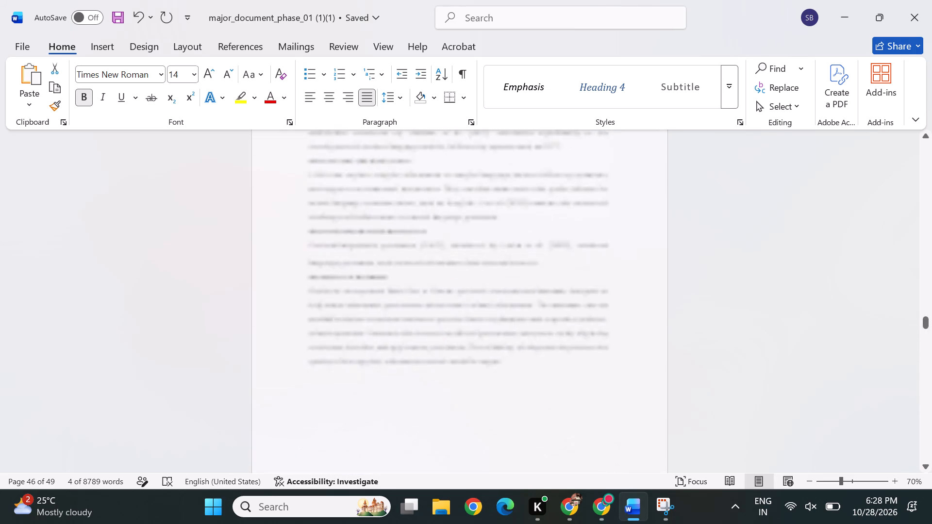
scroll(628, 281, "up", 20)
scroll(628, 281, "up", 20)
scroll(628, 281, "up", 20)
scroll(515, 449, "down", 7)
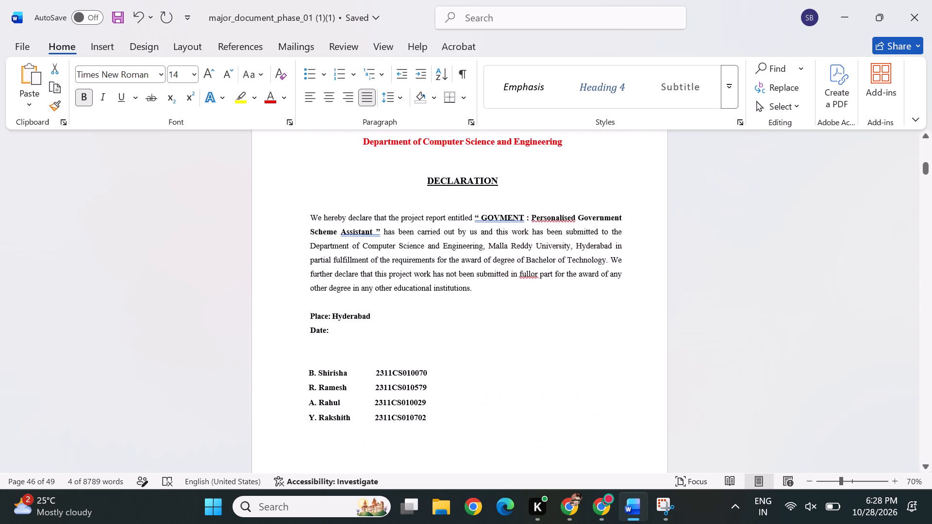
scroll(563, 310, "down", 2)
scroll(530, 272, "down", 1)
scroll(425, 346, "down", 1)
left_click(569, 294)
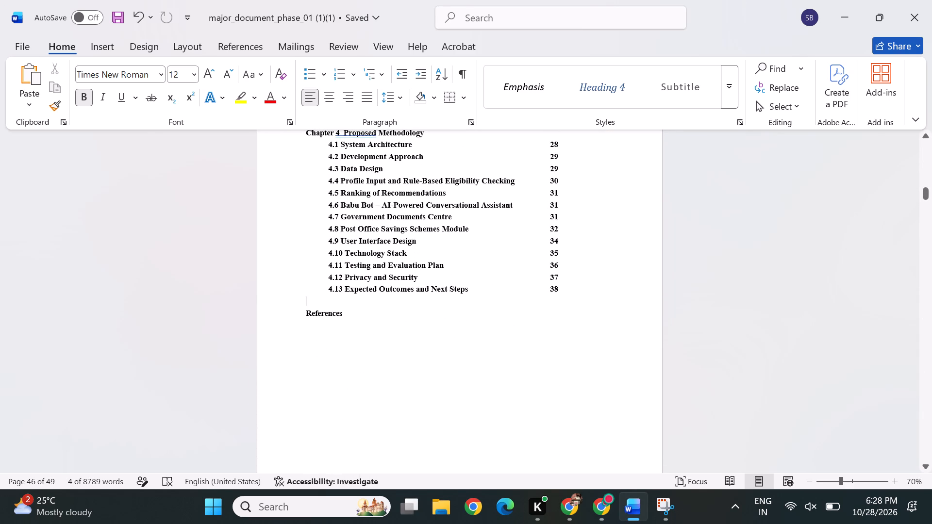
key("Return")
key("Up")
key("Right")
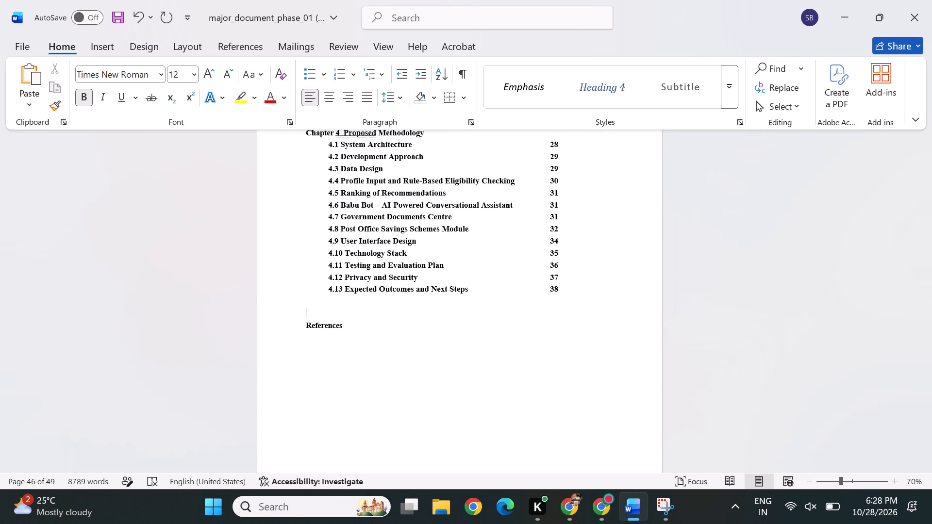
key("Tab")
key("Up")
key("4")
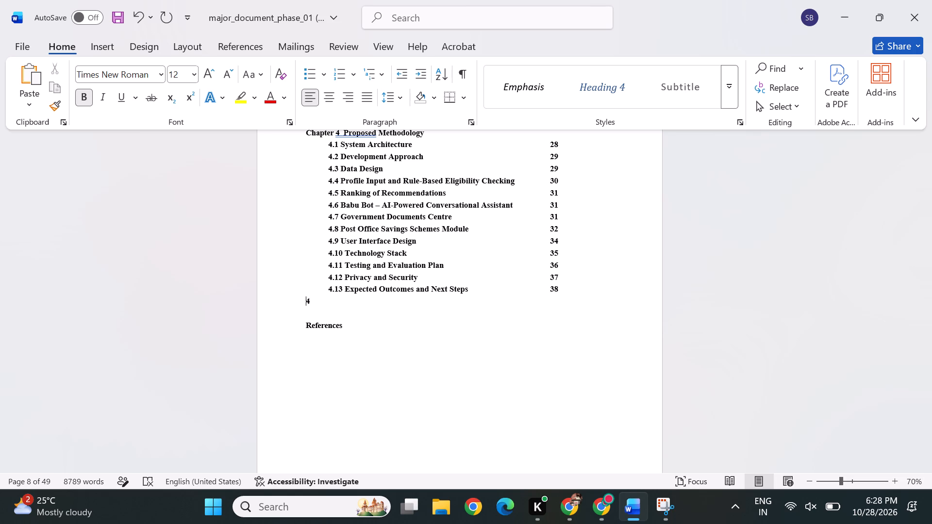
type(".1")
type("4")
key("space")
type("UML Design Diagrams")
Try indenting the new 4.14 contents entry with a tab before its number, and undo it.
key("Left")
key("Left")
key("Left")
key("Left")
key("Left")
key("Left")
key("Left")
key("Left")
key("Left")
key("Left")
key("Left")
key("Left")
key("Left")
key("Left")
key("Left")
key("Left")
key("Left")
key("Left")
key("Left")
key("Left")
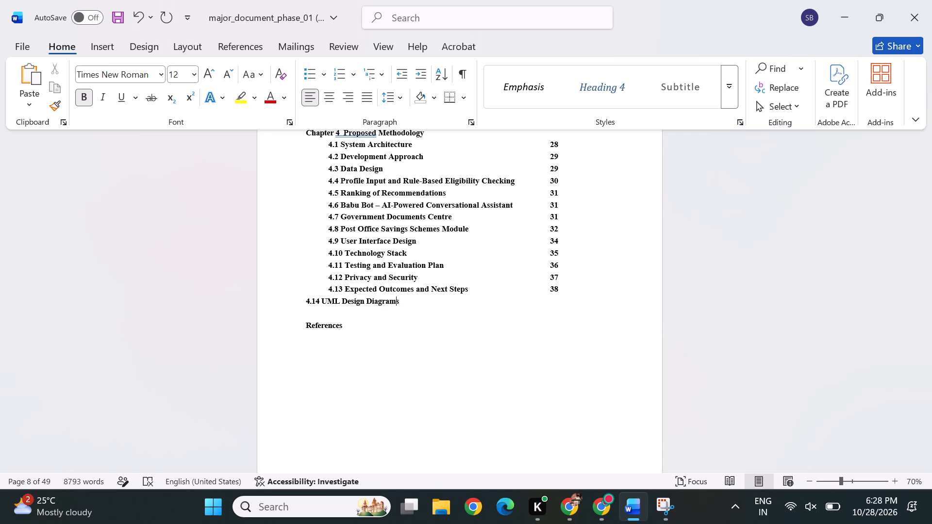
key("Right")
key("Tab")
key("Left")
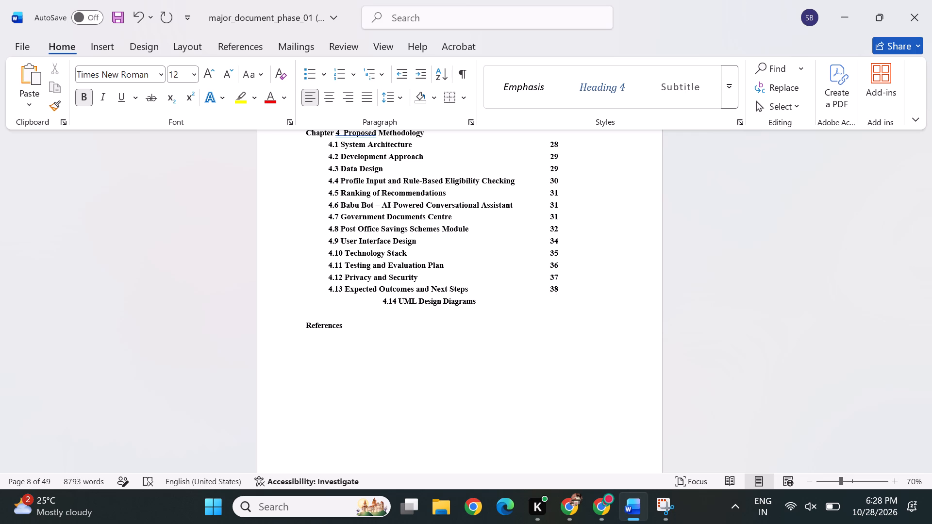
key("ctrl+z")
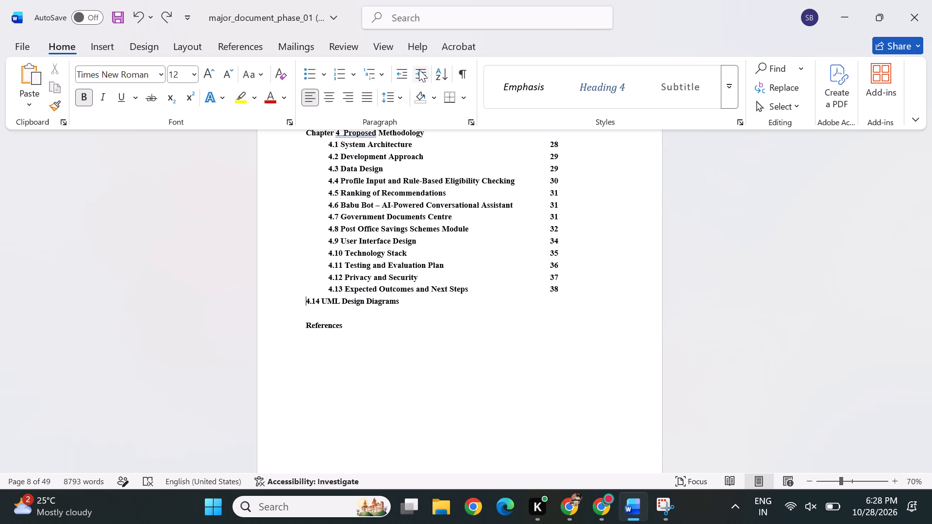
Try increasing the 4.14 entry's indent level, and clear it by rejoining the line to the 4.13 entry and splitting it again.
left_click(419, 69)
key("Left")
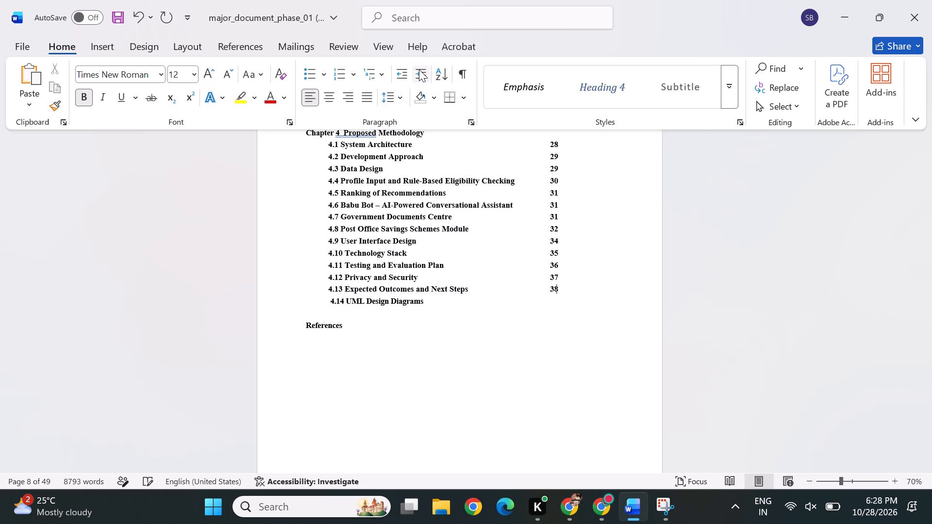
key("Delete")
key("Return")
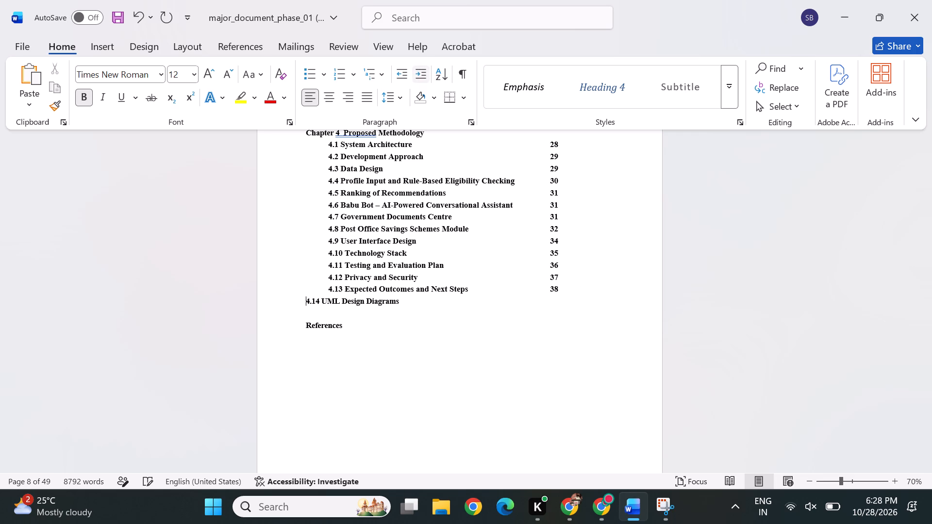
Indent the 4.14 contents entry with leading spaces to line up with the 4.13 entry above it.
key("space")
key("space")
key("space")
key("space")
key("space")
key("space")
key("space")
key("space")
key("space")
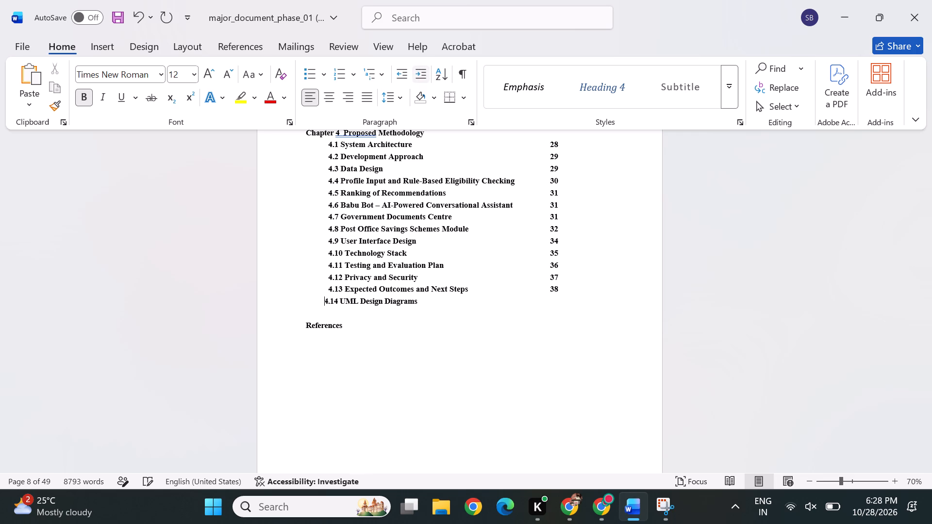
key("space")
key("space")
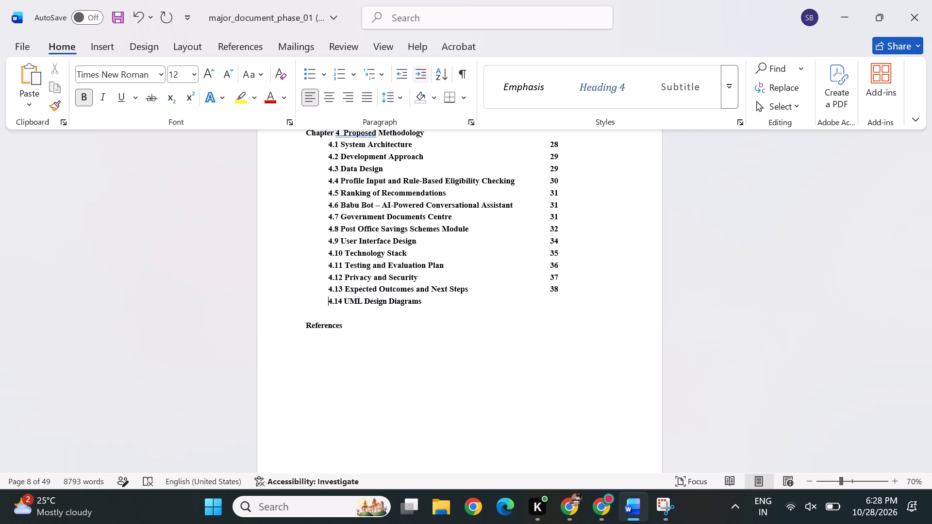
Add page number 39 to the 4.14 UML Design Diagrams contents entry, aligned with the page number column.
left_click(438, 301)
key("Tab")
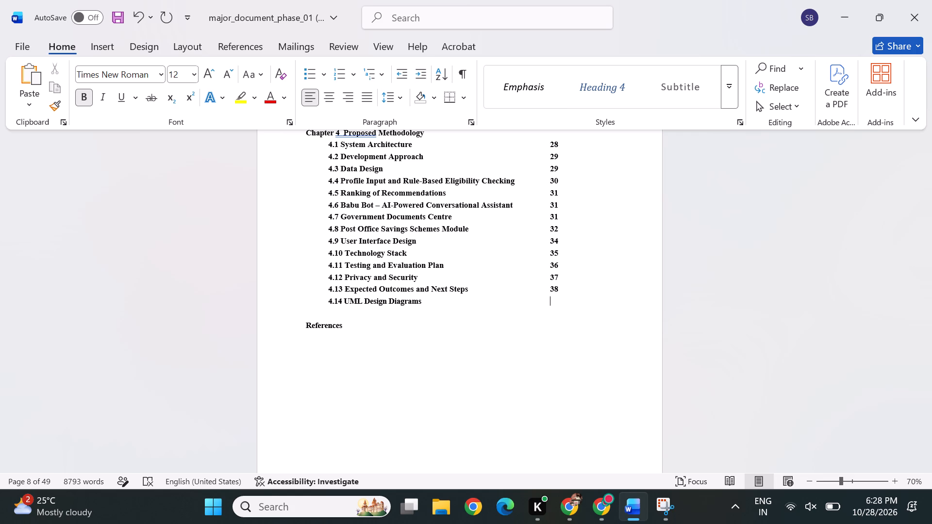
type("39")
Remove the blank line above the 4.14.2 Class Diagram heading at the top of its page.
left_click_drag(931, 196, 931, 523)
scroll(506, 394, "down", 7)
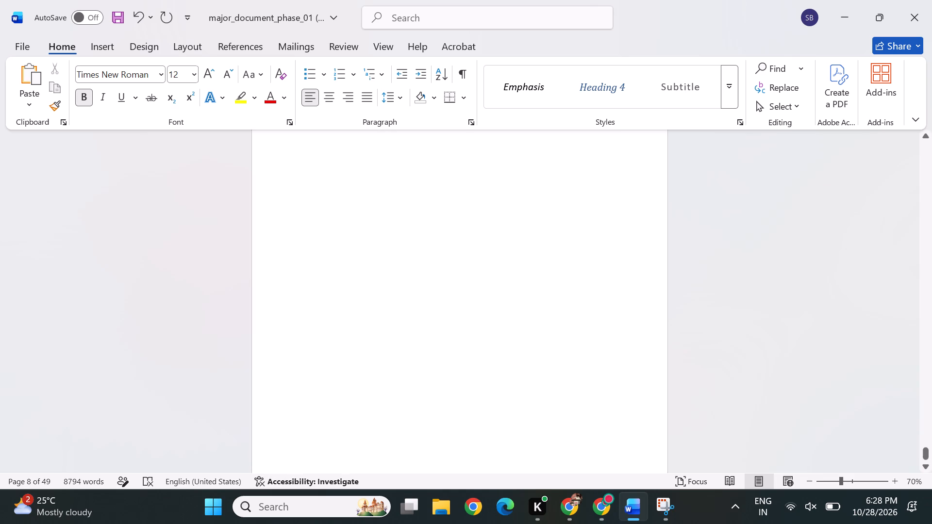
scroll(506, 394, "down", 6)
scroll(529, 320, "up", 3)
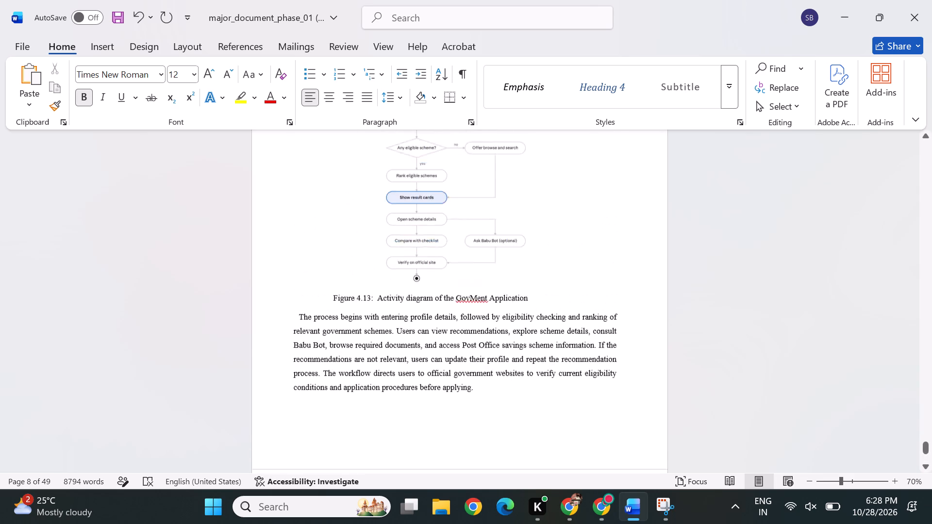
scroll(529, 320, "up", 4)
scroll(422, 244, "up", 1)
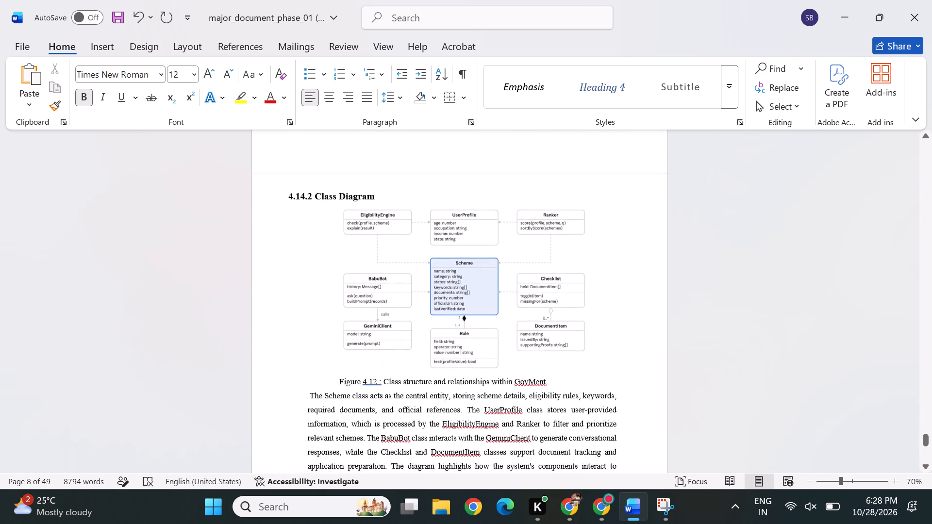
scroll(422, 244, "up", 1)
left_click(295, 253)
key("Delete")
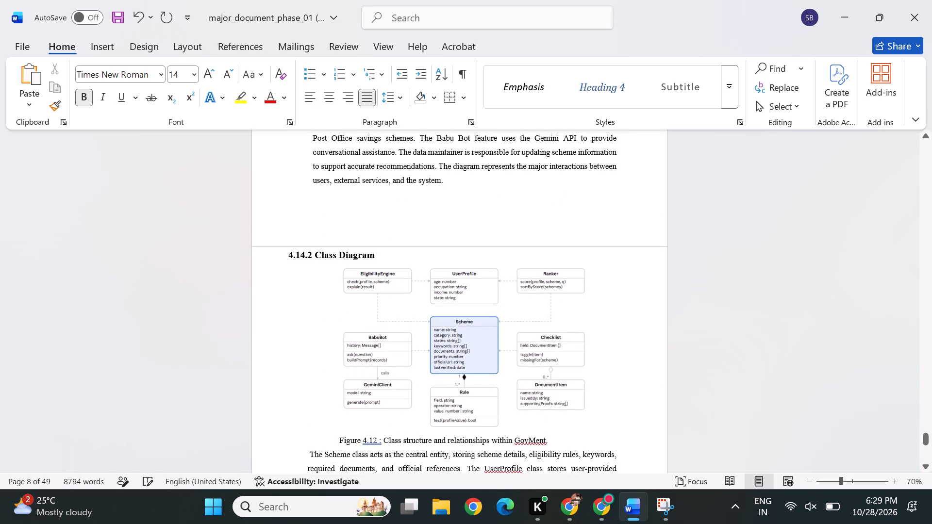
Indent the 4.14.1 Use Case, 4.14.2 Class and 4.14.3 Activity Diagram headings by one tab stop each.
scroll(453, 223, "up", 1)
scroll(382, 211, "up", 1)
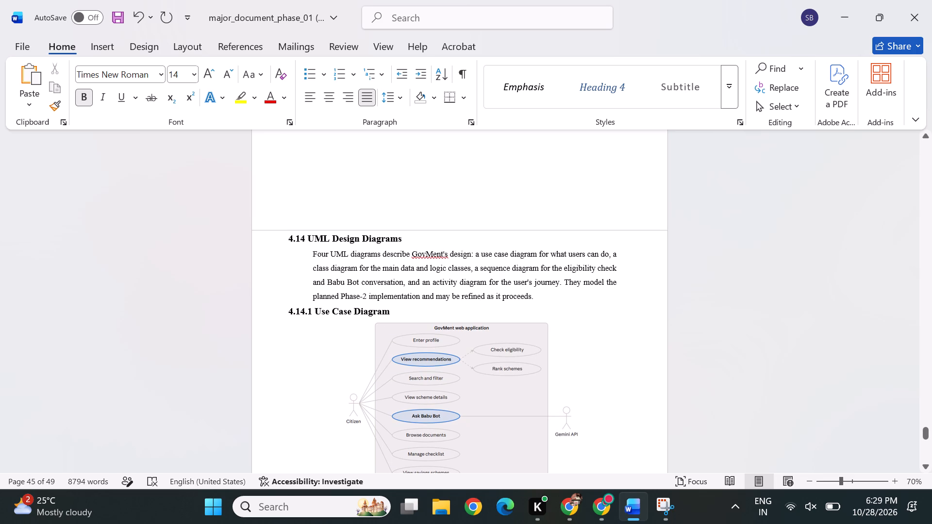
scroll(412, 316, "down", 1)
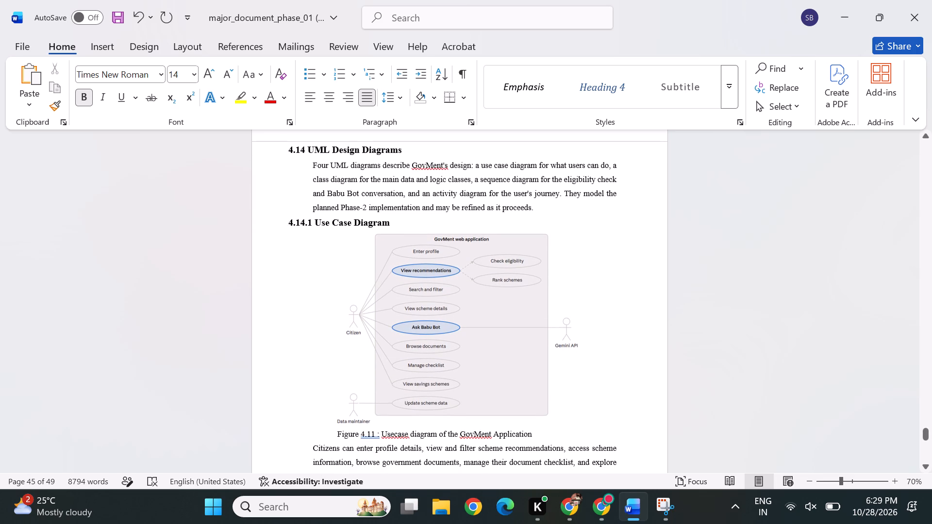
left_click(285, 223)
key("Tab")
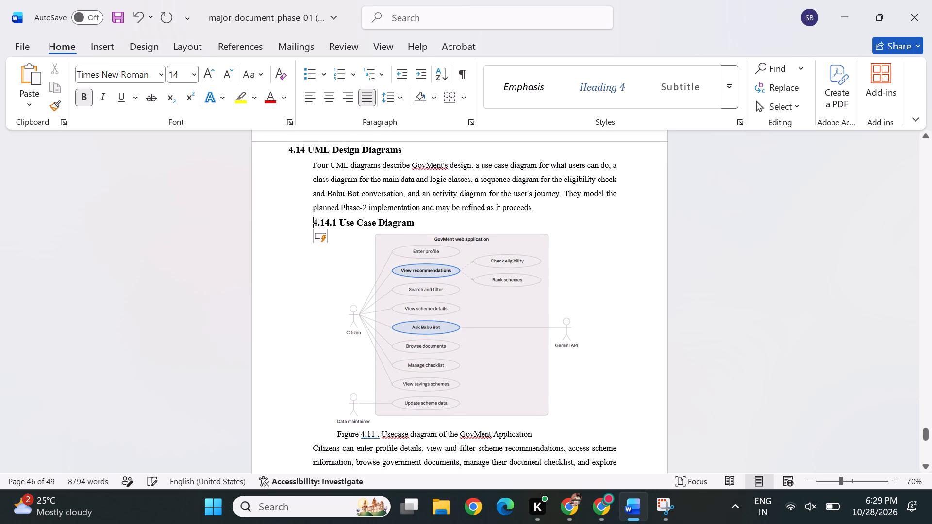
scroll(343, 299, "down", 1)
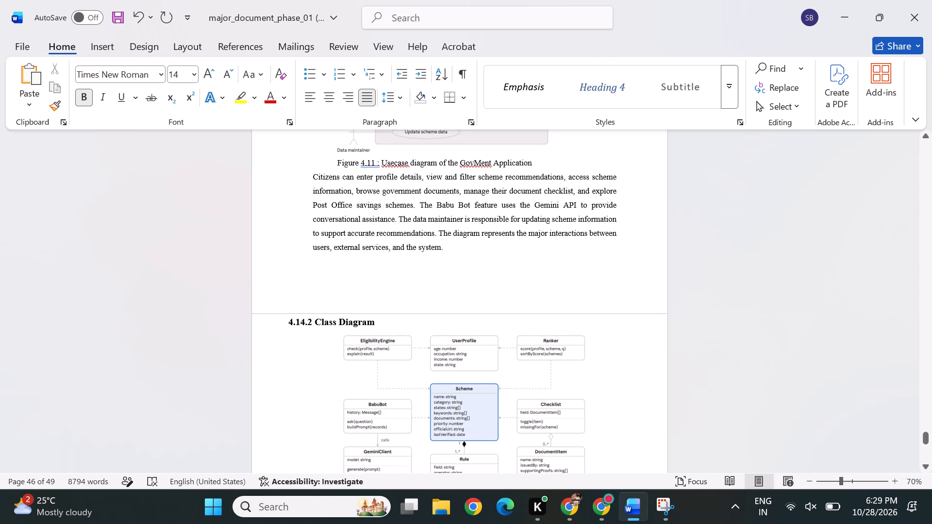
left_click(283, 323)
key("Tab")
scroll(342, 353, "down", 1)
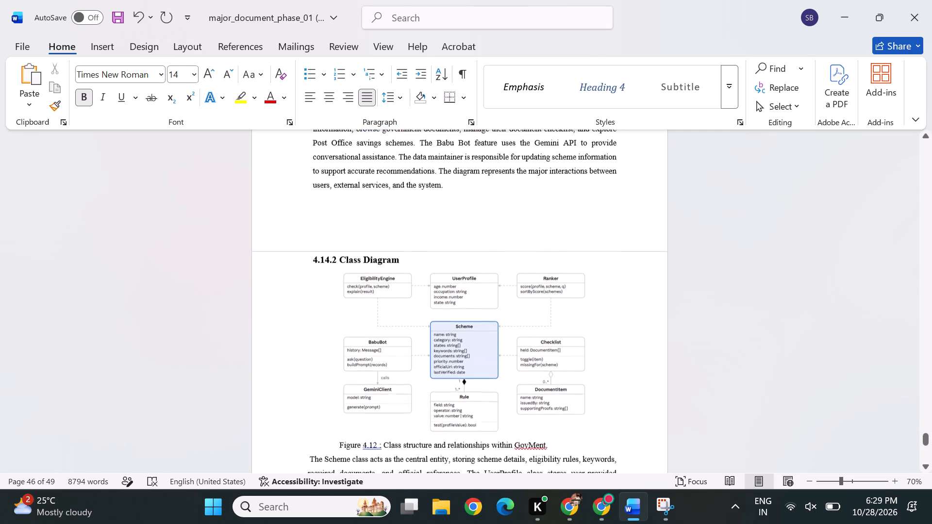
scroll(342, 353, "down", 1)
scroll(300, 403, "down", 1)
left_click(285, 401)
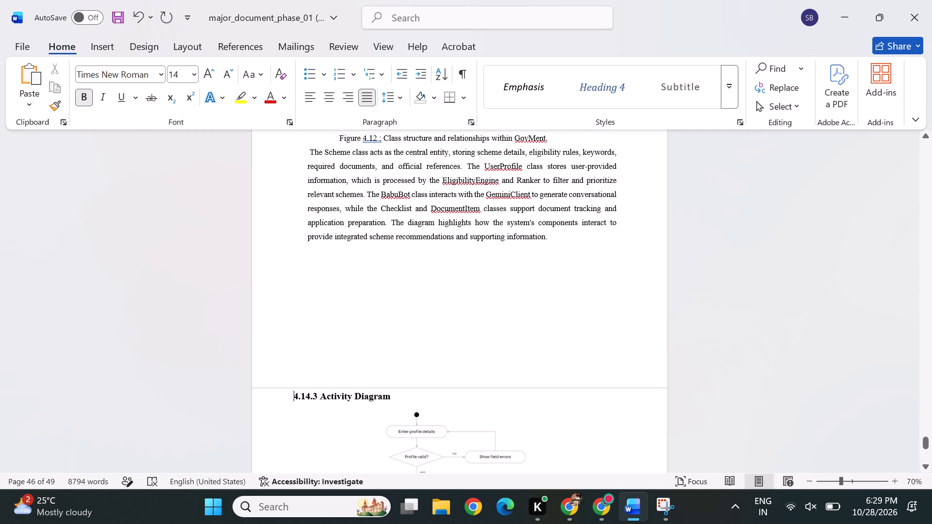
key("Tab")
Indent the whole paragraph below the Figure 4.13 caption to line up with the 4.14.3 Activity Diagram heading.
scroll(320, 424, "down", 1)
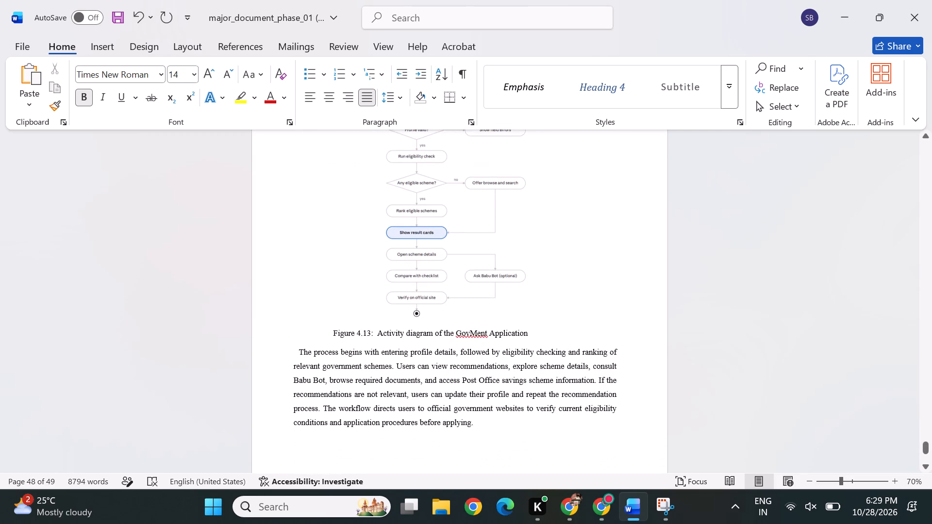
scroll(316, 375, "down", 1)
scroll(319, 262, "up", 3)
scroll(319, 262, "down", 2, "ctrl")
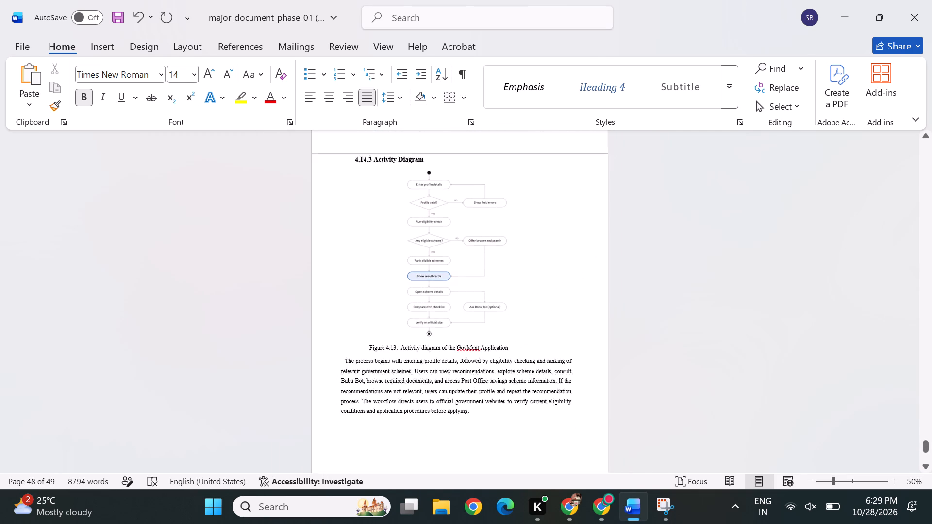
left_click_drag(344, 357, 352, 360)
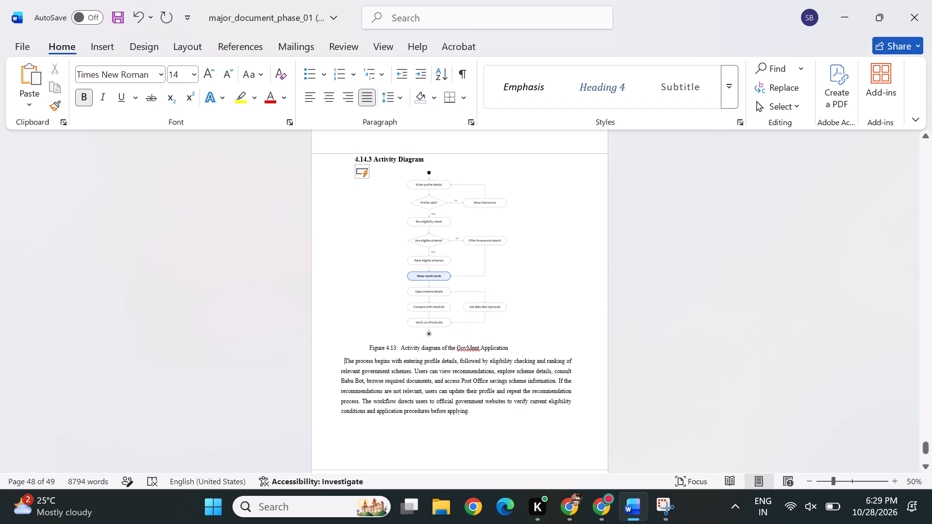
left_click_drag(352, 360, 480, 413)
key("Tab")
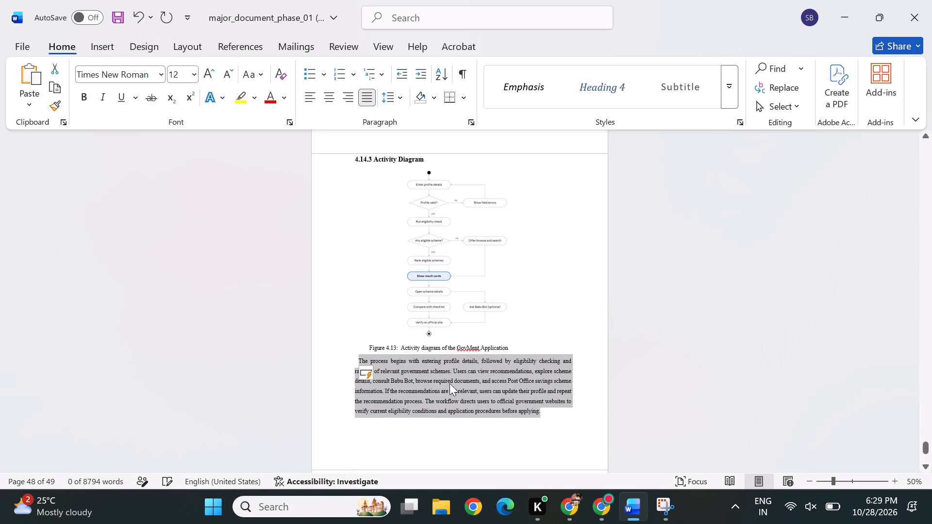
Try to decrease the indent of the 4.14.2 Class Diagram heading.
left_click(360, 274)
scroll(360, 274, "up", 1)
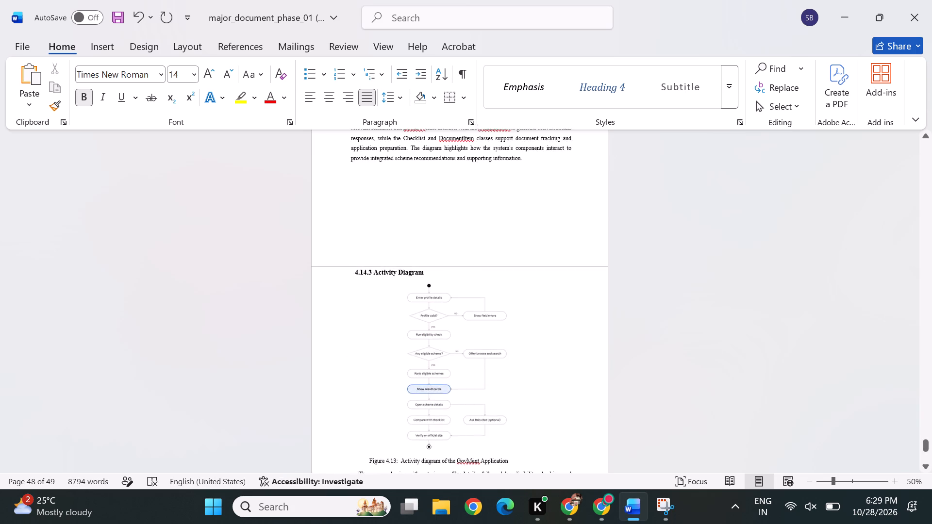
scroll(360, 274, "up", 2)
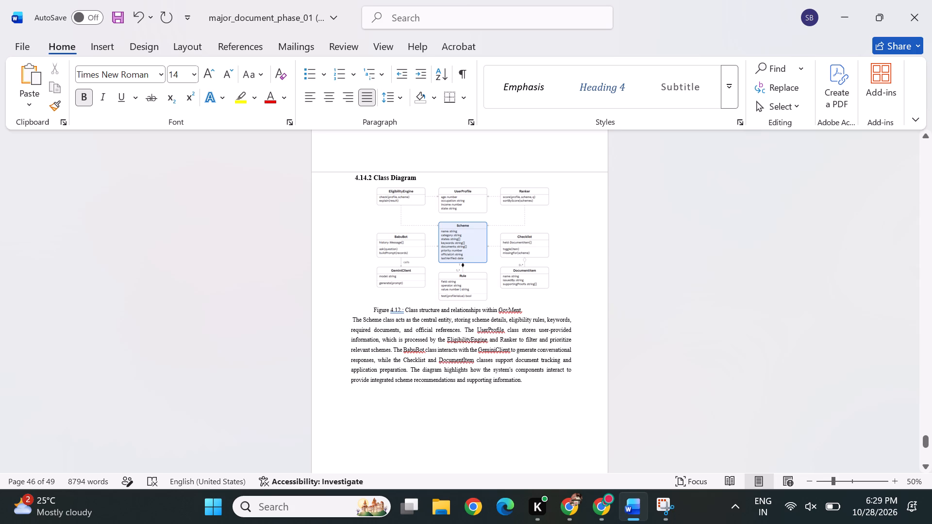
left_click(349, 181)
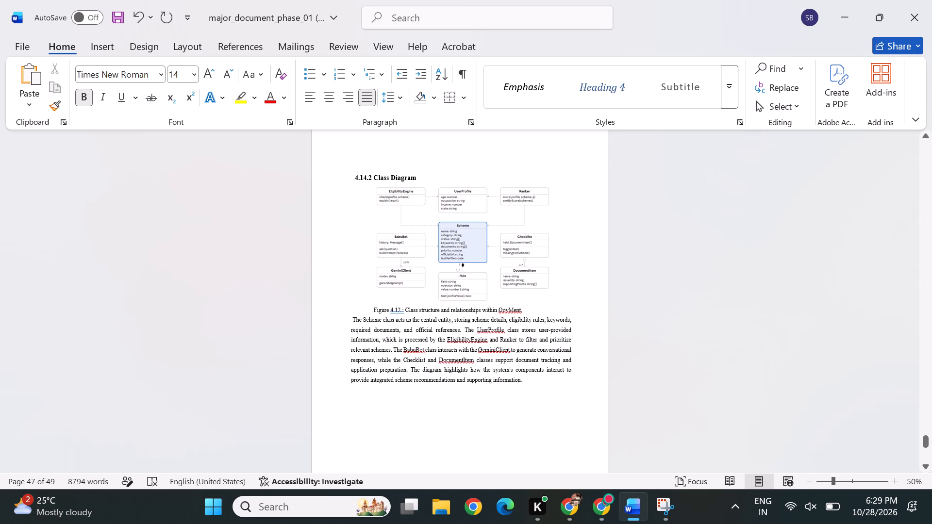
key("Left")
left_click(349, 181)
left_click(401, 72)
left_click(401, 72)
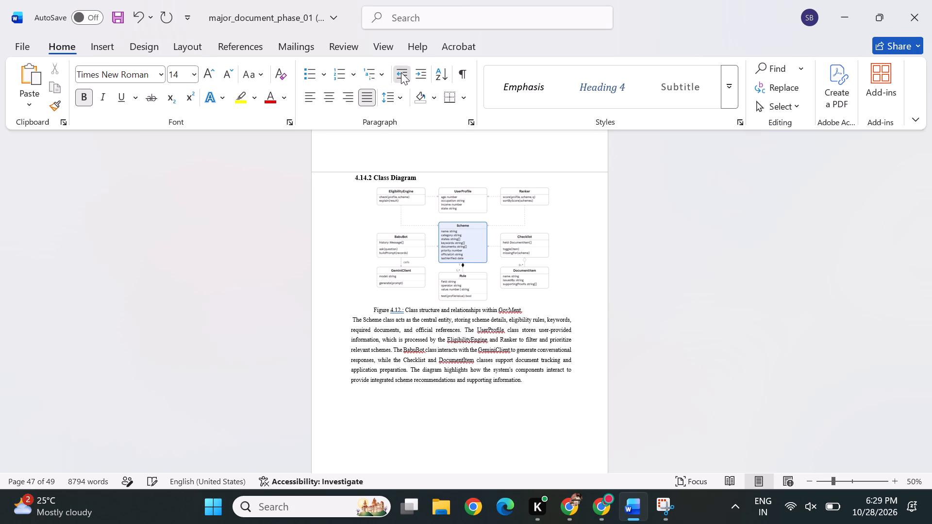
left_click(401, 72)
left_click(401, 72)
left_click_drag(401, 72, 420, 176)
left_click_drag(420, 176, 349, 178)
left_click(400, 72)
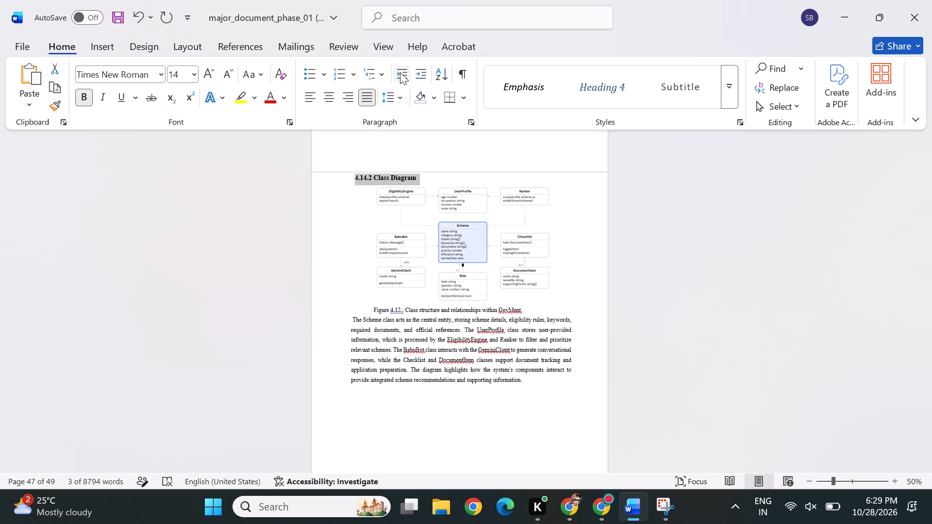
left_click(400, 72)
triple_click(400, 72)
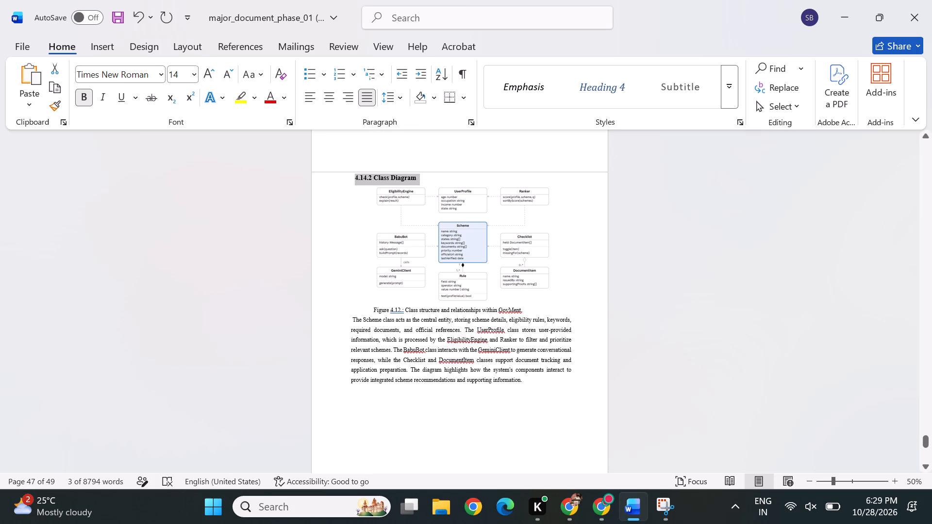
Insert a blank line between the 4.14 UML Design Diagrams introduction paragraph and the 4.14.1 Use Case Diagram heading.
scroll(522, 395, "down", 1)
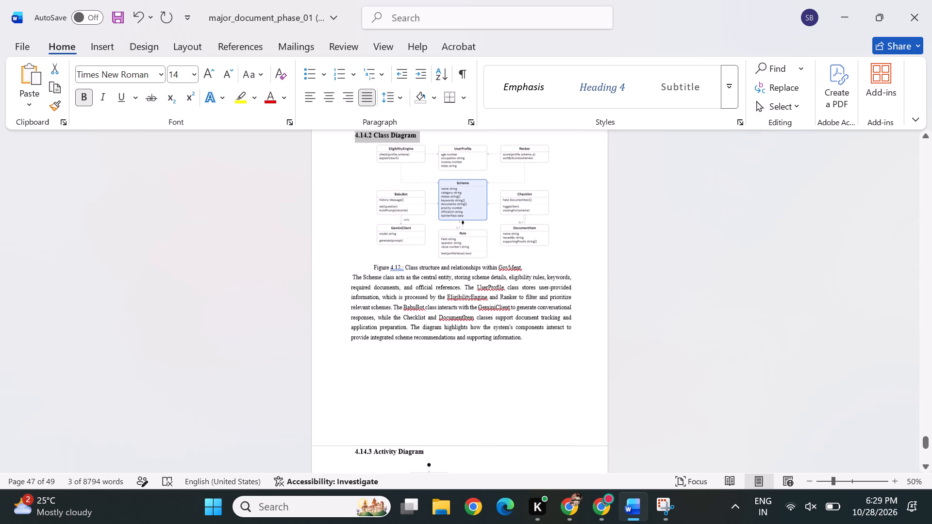
left_click(464, 411)
scroll(464, 411, "down", 2)
scroll(424, 387, "down", 1)
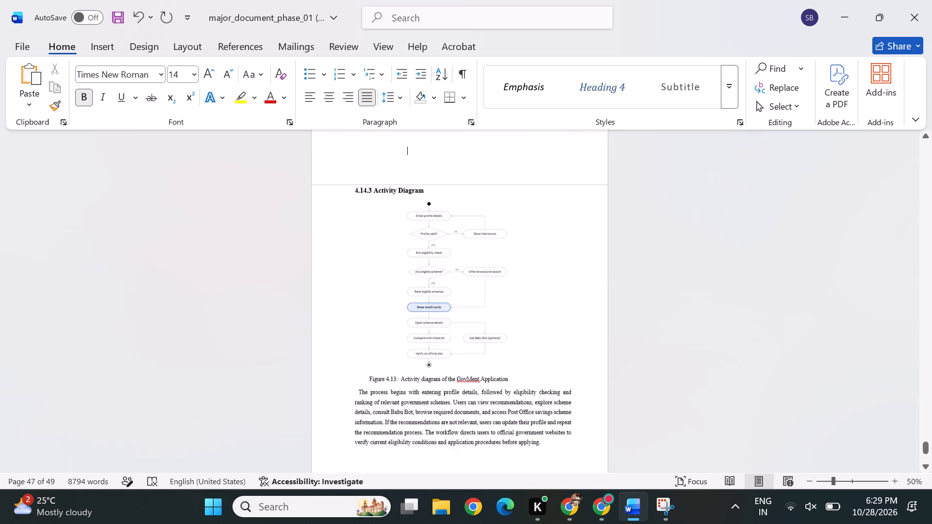
scroll(424, 387, "down", 1)
scroll(395, 320, "up", 4)
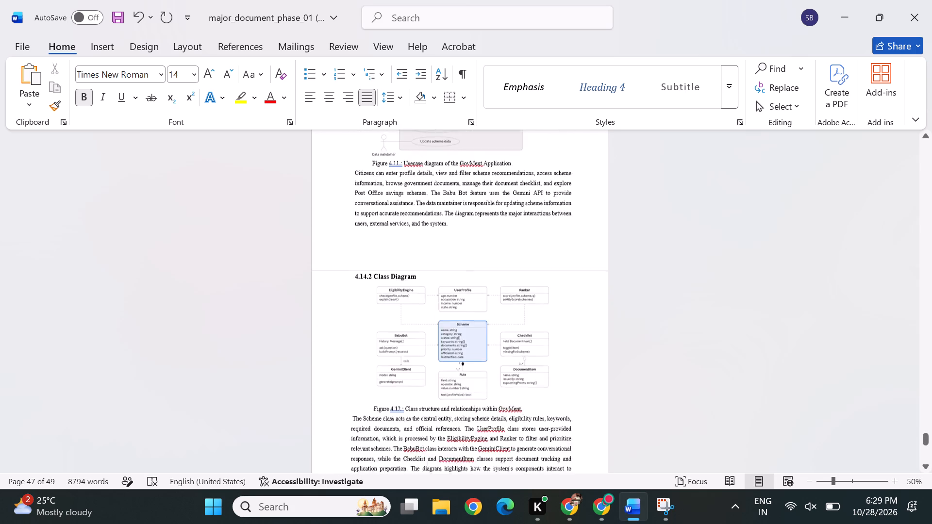
scroll(395, 320, "up", 3)
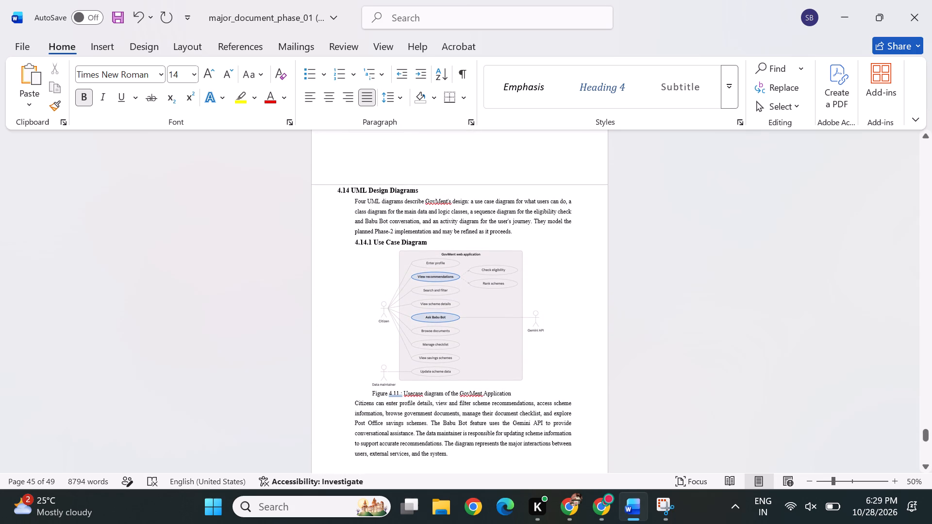
left_click(525, 233)
key("Return")
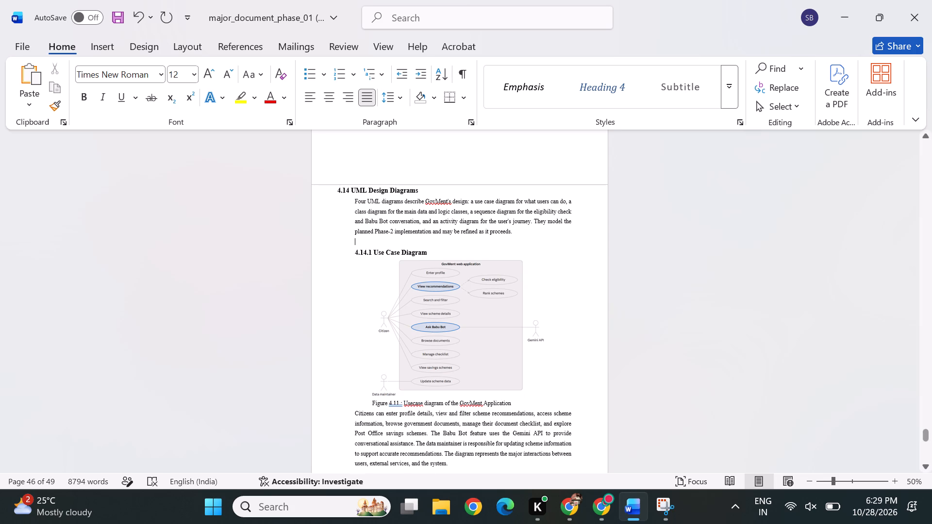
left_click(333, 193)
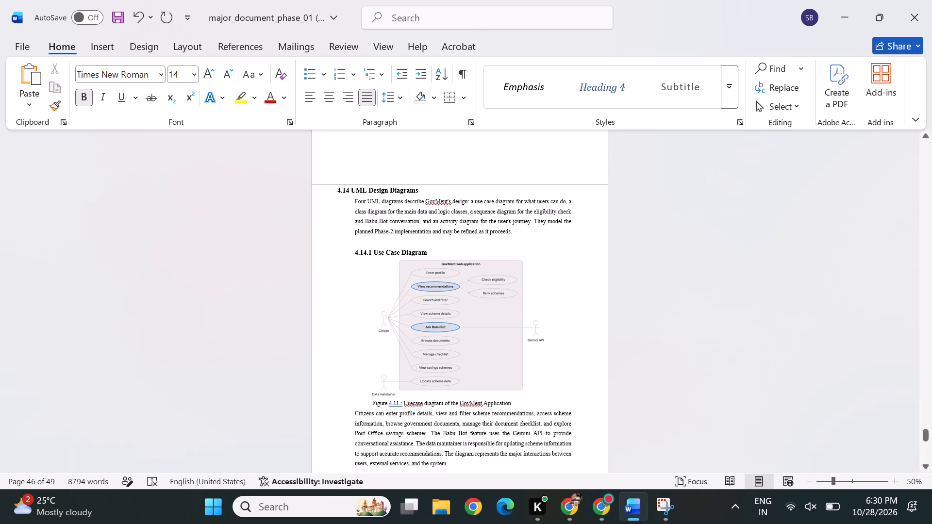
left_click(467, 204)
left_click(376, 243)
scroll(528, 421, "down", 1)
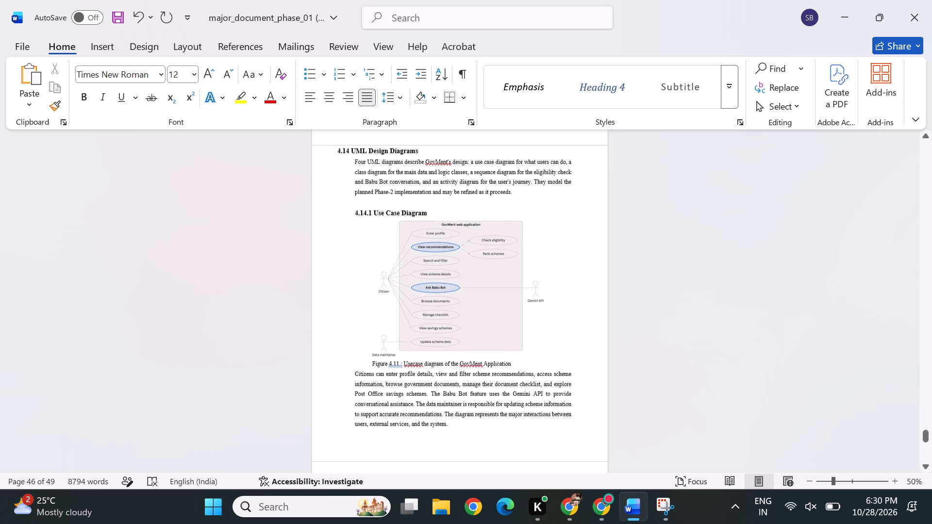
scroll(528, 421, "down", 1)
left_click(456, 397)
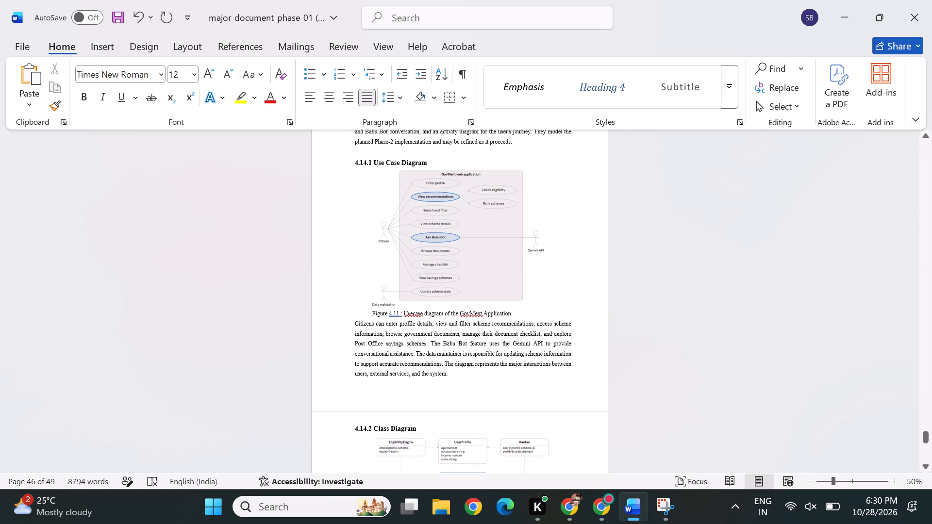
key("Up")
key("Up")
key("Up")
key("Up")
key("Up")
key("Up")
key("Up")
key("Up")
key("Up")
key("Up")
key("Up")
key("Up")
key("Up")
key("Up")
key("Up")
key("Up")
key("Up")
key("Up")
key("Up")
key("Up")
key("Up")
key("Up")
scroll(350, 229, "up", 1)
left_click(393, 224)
Delete the blank line above the 4.14.2 Class Diagram heading at the top of its page.
scroll(417, 271, "down", 1)
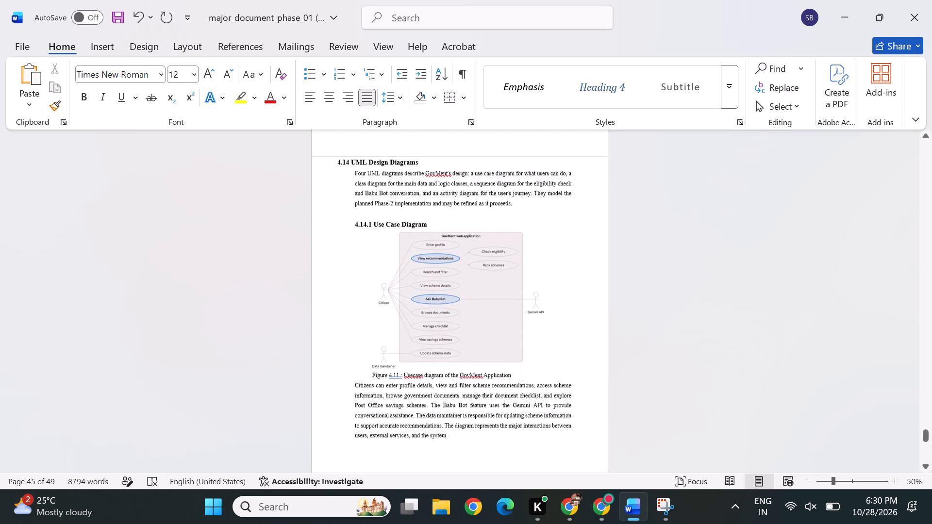
scroll(478, 426, "down", 2)
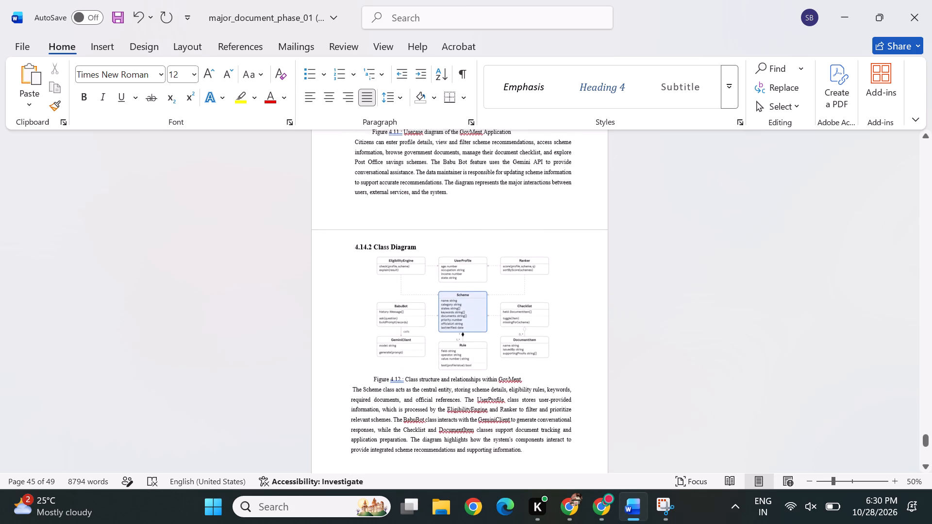
scroll(475, 284, "down", 1)
scroll(445, 293, "up", 2)
left_click(357, 178)
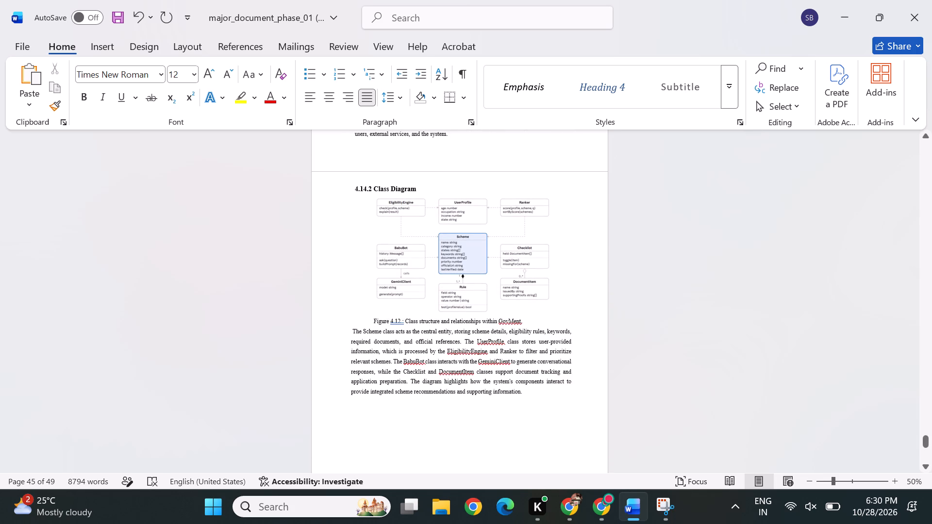
key("Delete")
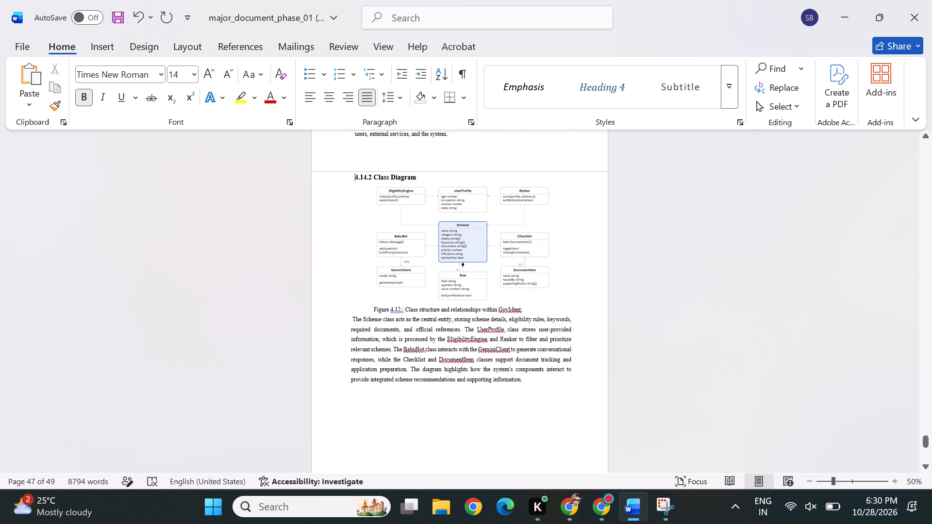
Insert a blank line between the Figure 4.12 caption and the paragraph describing the Scheme class.
left_click(530, 308)
key("Return")
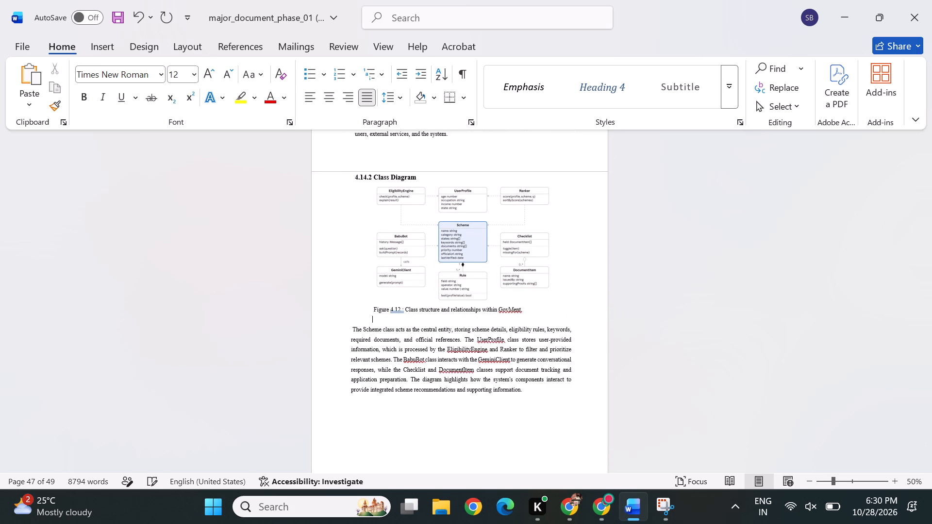
Delete the blank line between the Figure 4.12 caption and the Scheme class paragraph, and save the document.
key("Delete")
key("ctrl+s")
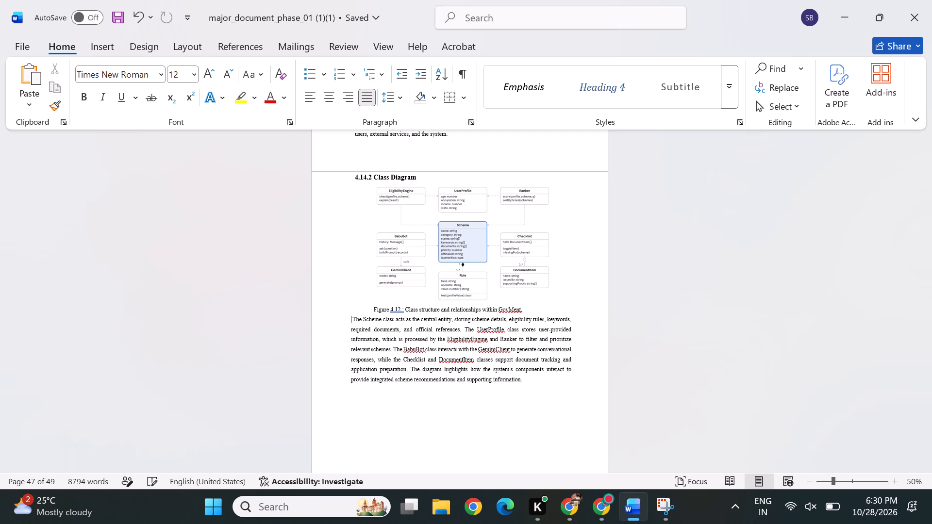
scroll(427, 367, "down", 3)
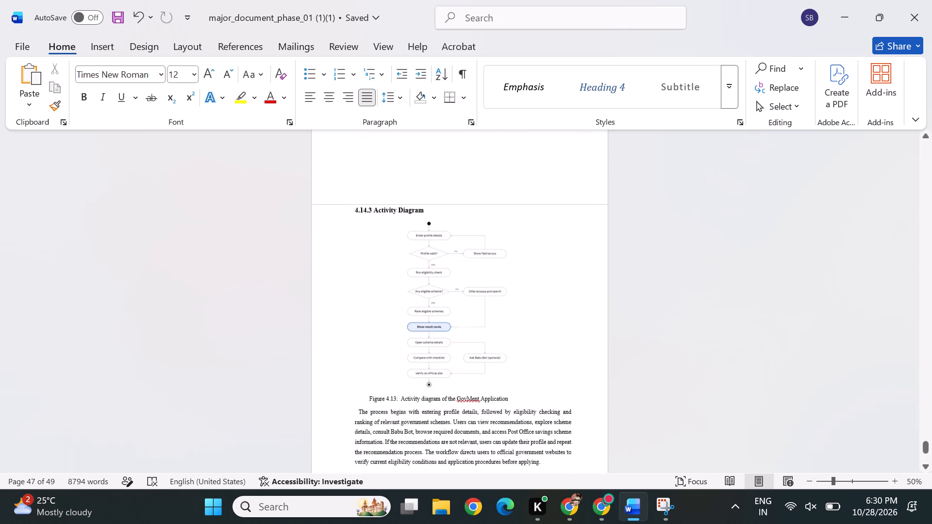
scroll(447, 381, "down", 2)
scroll(476, 326, "up", 2)
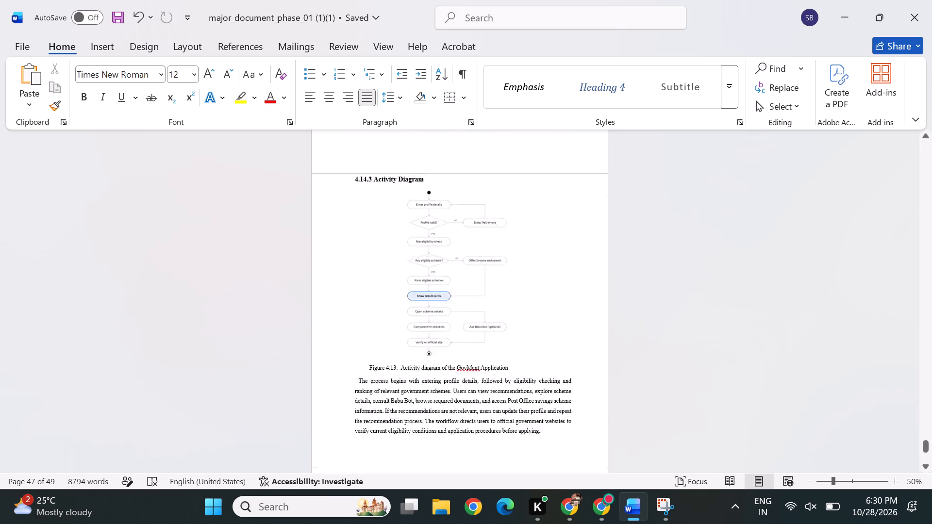